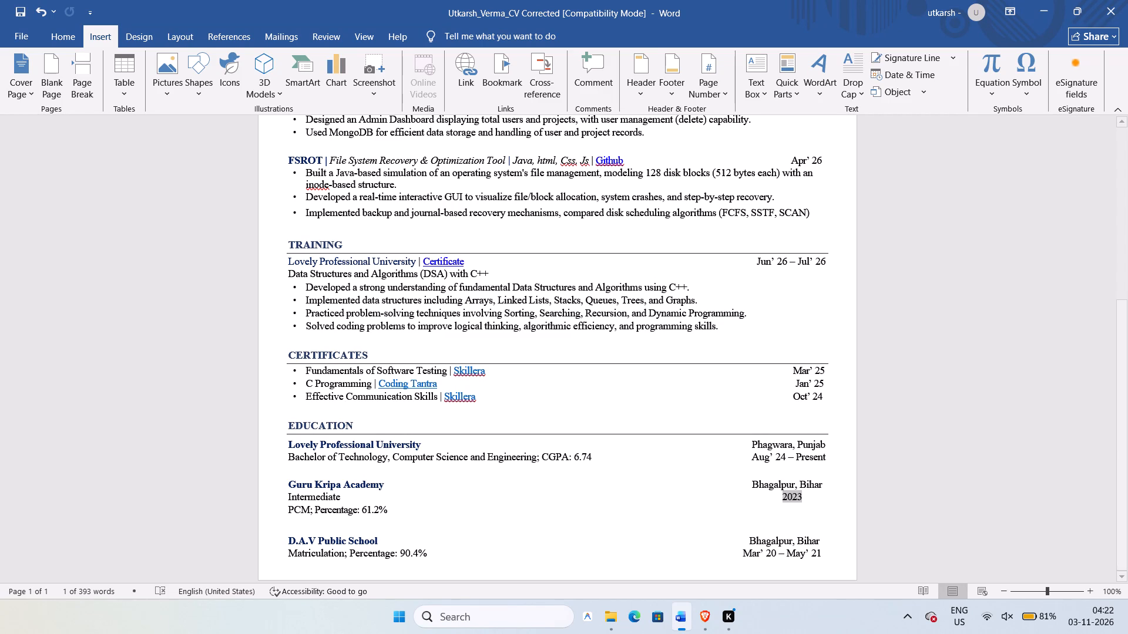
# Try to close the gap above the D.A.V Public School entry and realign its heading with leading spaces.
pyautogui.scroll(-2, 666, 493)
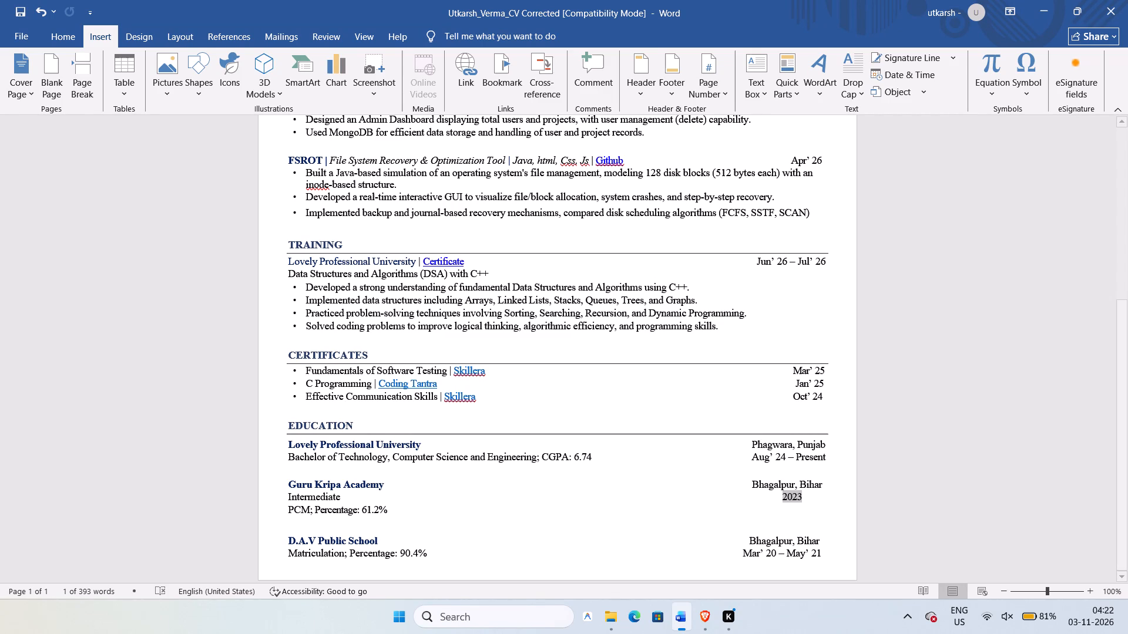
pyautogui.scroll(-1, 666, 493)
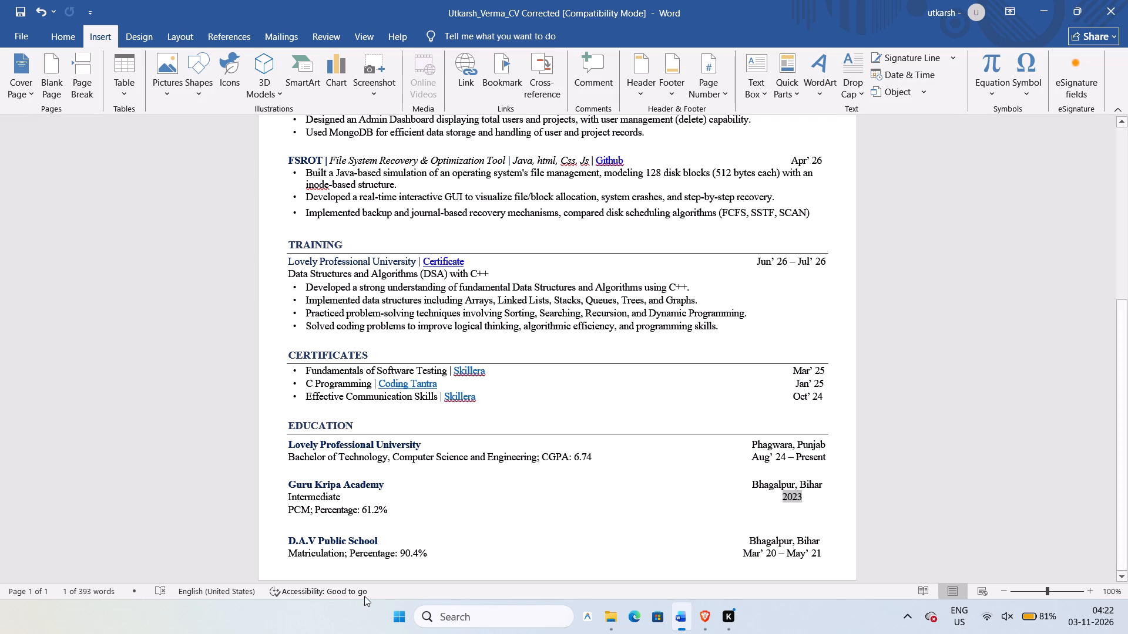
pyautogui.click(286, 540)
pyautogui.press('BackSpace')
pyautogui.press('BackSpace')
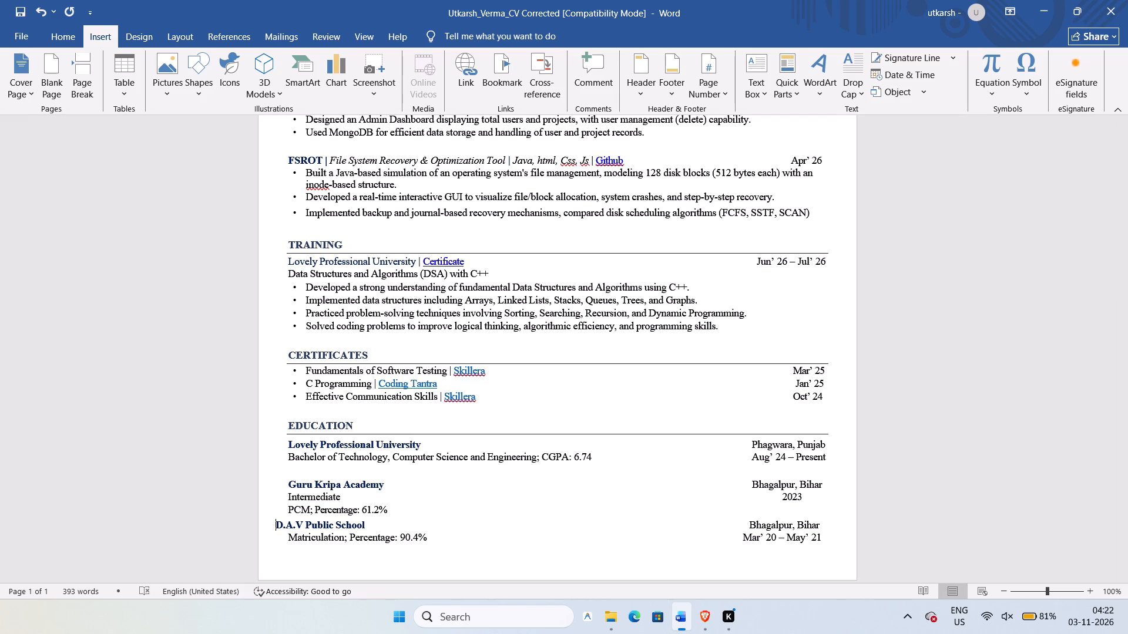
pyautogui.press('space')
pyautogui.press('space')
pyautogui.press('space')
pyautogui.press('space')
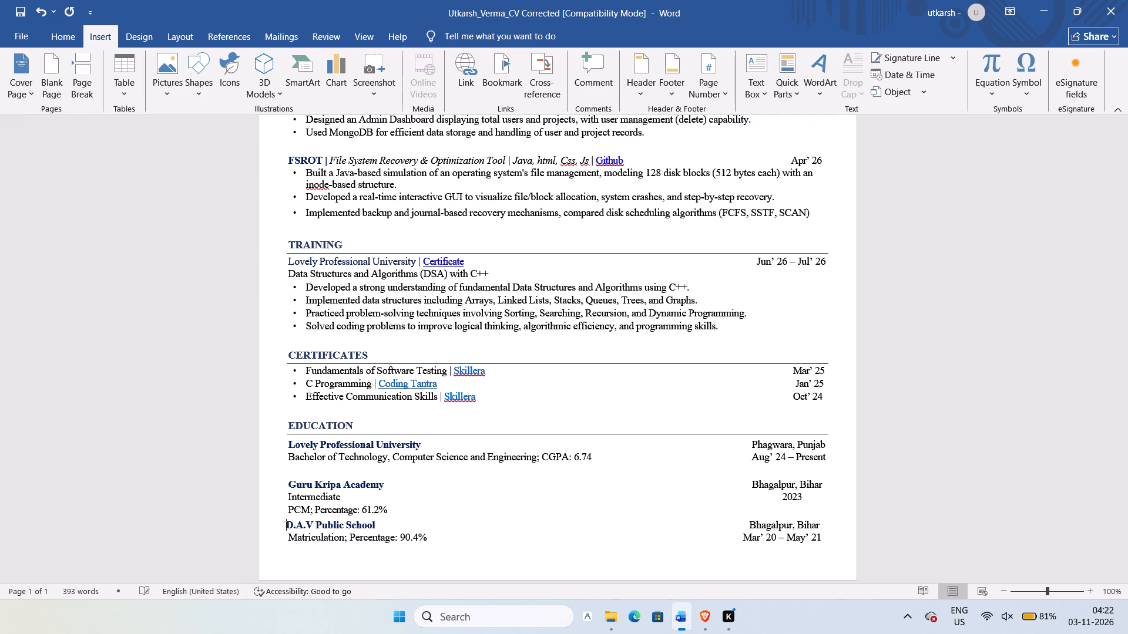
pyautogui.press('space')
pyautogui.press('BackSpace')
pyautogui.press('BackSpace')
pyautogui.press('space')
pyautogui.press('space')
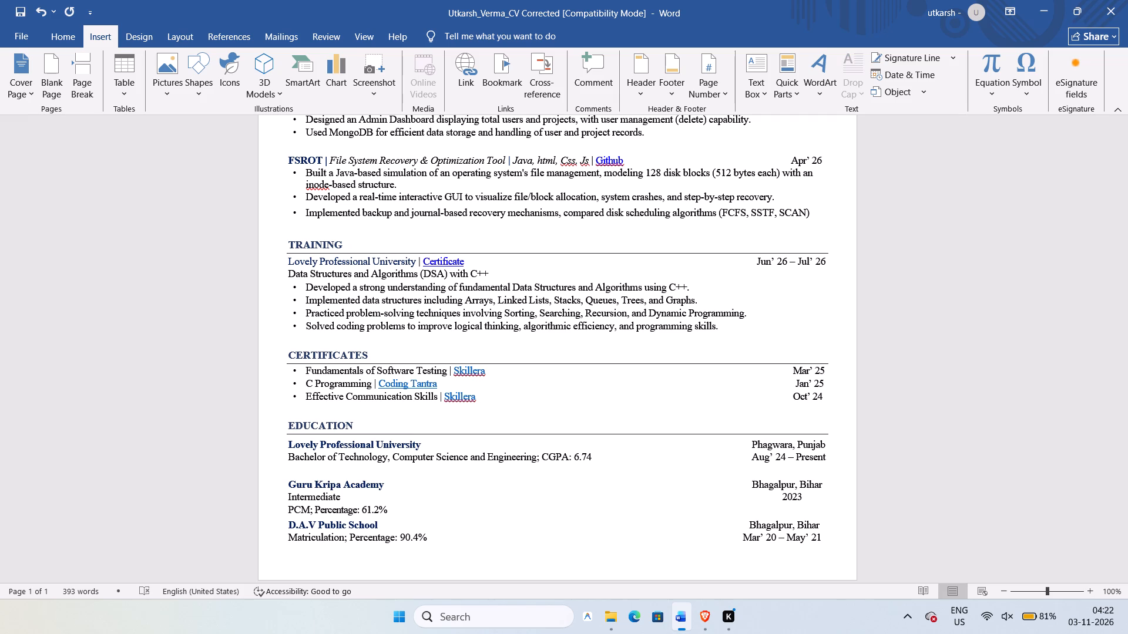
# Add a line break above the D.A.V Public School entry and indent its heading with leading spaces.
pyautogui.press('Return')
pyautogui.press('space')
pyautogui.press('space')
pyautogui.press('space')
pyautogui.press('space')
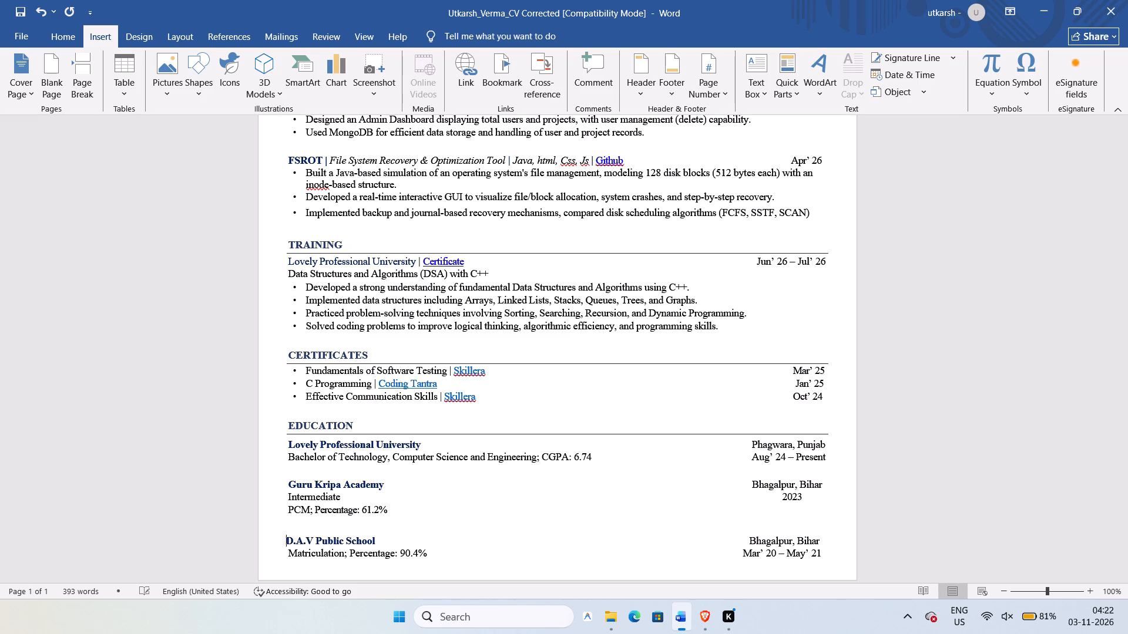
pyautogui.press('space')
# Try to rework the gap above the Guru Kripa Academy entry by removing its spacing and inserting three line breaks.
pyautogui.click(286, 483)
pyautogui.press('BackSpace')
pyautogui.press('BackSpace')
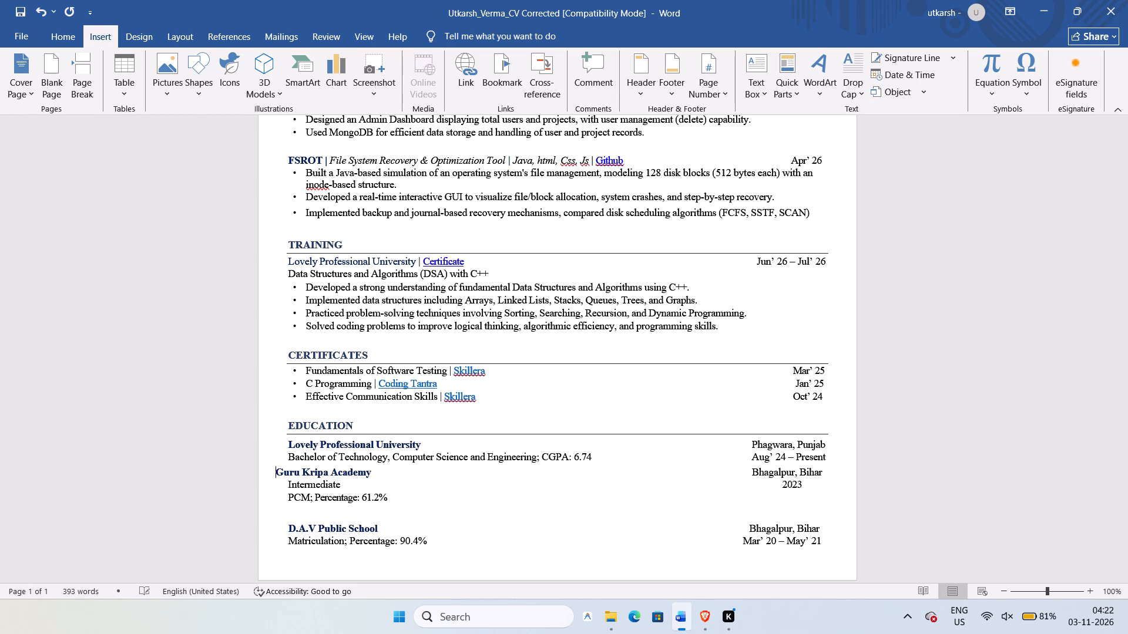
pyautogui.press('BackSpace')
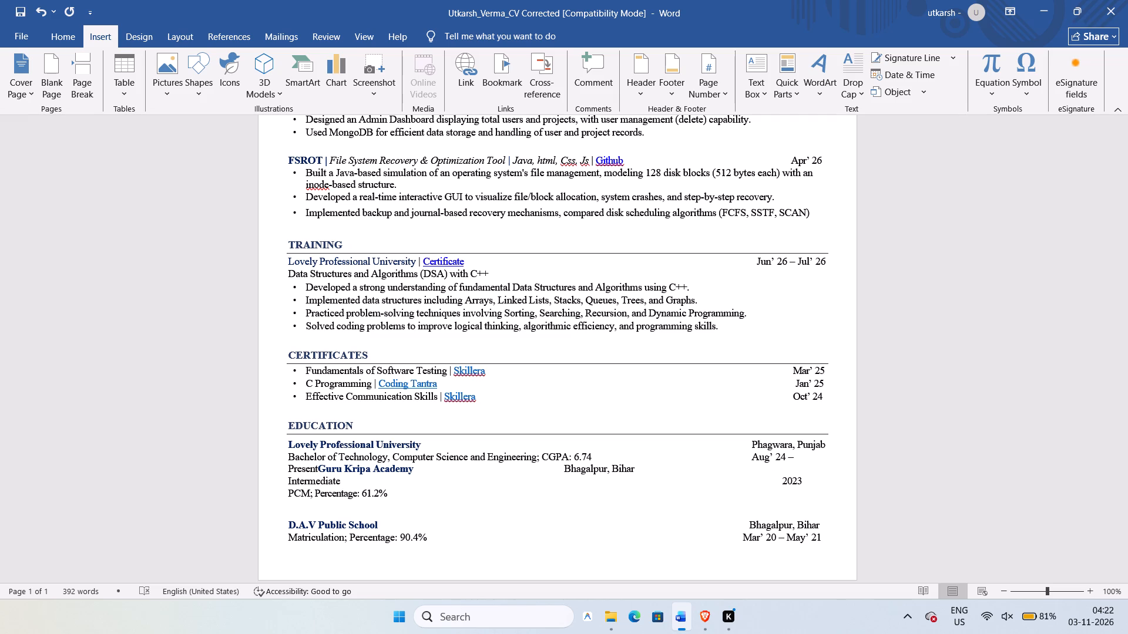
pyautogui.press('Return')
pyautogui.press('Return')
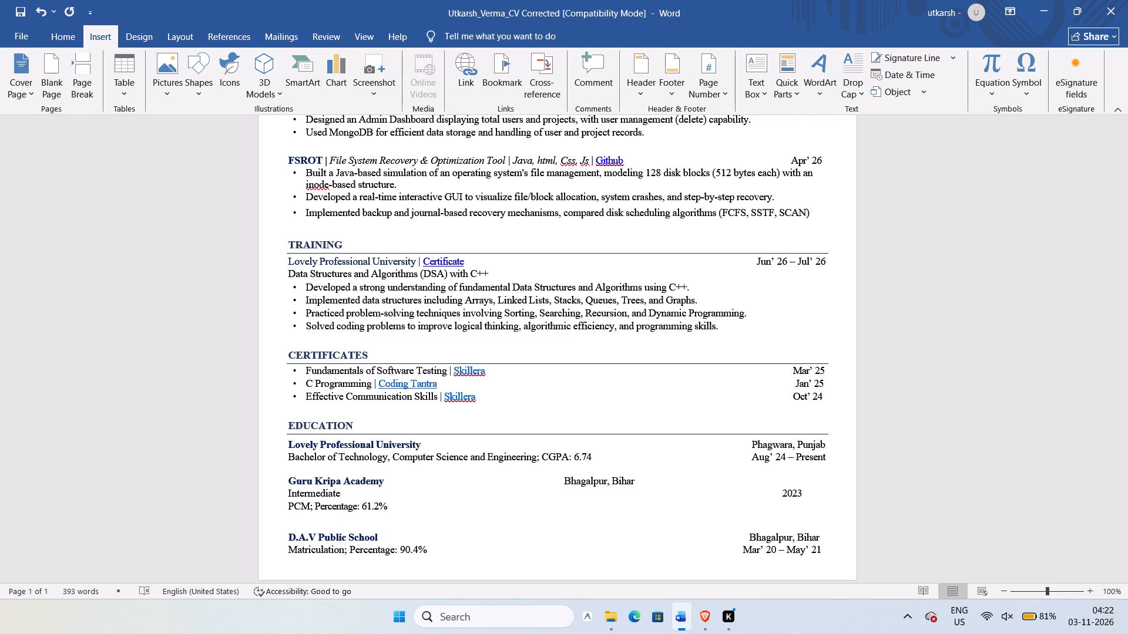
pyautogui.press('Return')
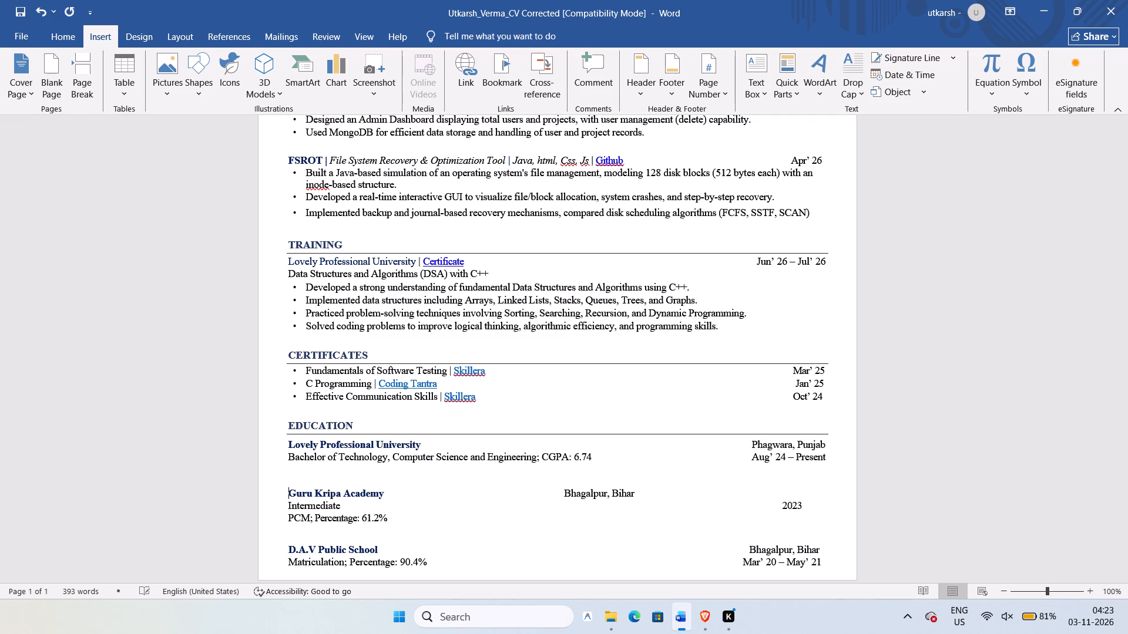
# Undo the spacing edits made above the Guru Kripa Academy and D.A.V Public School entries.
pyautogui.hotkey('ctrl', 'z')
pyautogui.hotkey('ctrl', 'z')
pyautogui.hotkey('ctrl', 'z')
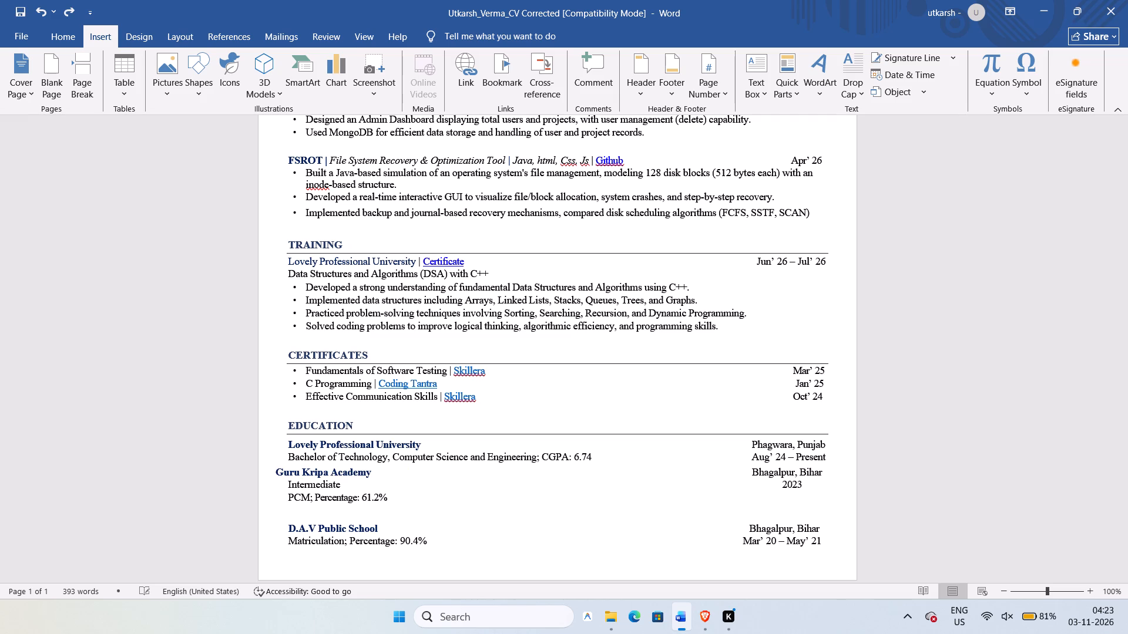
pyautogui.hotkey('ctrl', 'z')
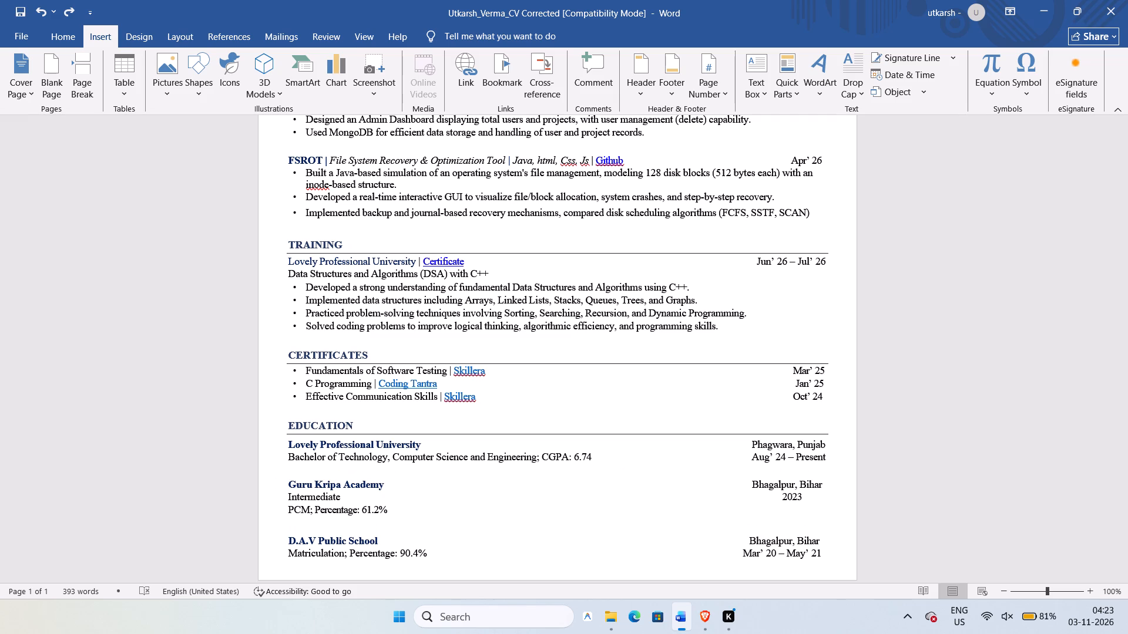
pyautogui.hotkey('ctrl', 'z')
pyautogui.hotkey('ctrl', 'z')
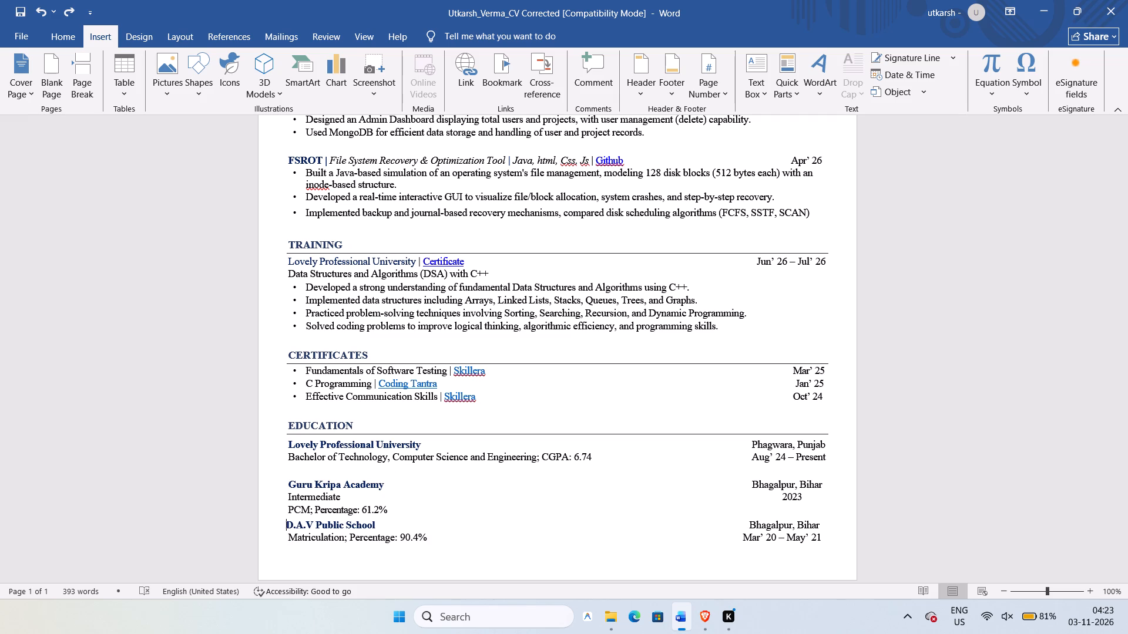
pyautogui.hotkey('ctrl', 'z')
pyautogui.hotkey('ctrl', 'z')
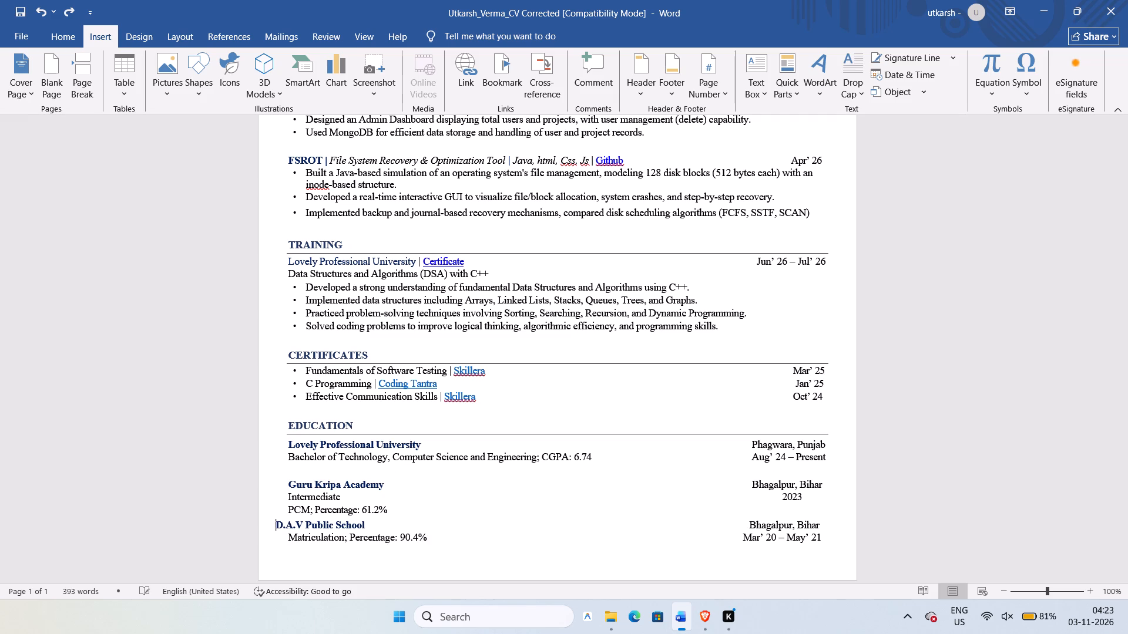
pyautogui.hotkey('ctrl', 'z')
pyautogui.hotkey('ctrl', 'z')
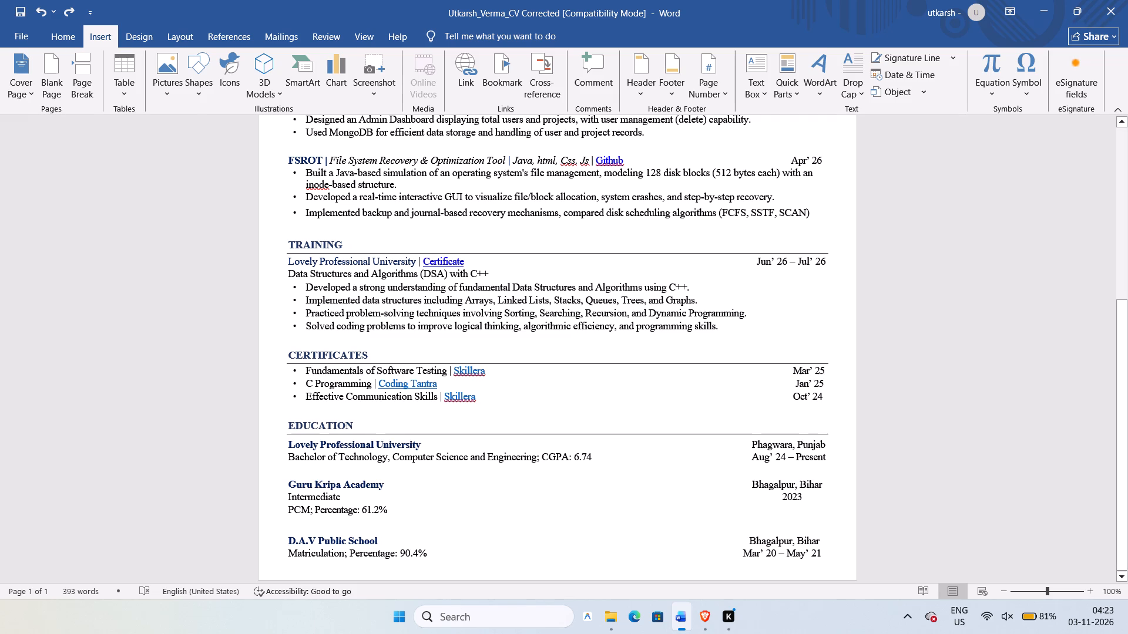
# Review the CV's layout and spacing from the header through the Education section.
pyautogui.click(290, 485)
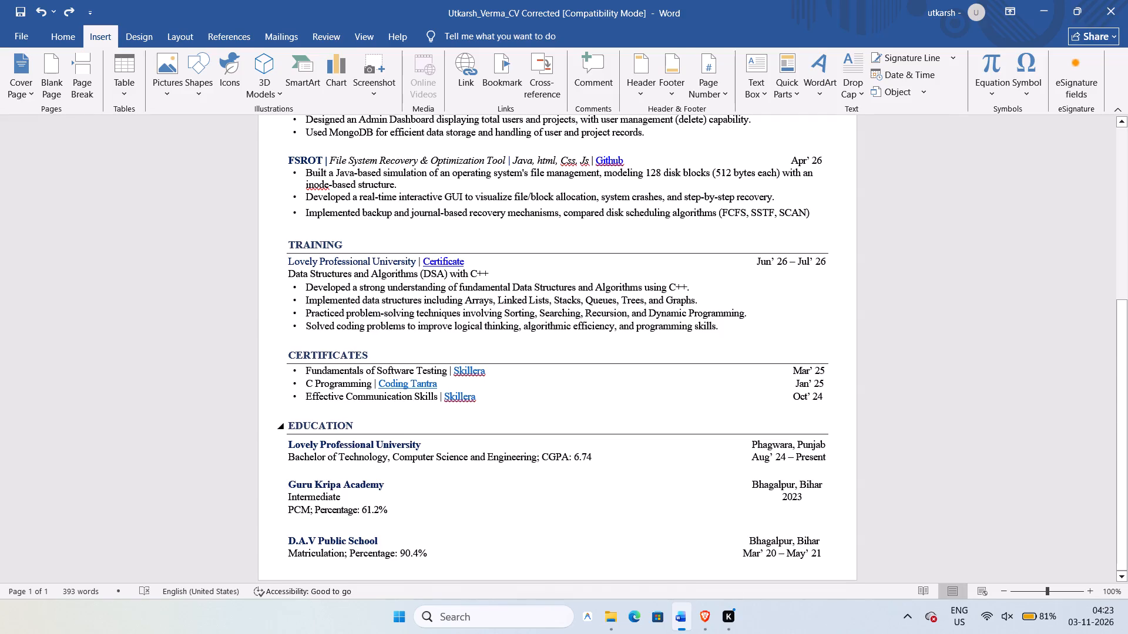
pyautogui.scroll(4, 572, 432)
pyautogui.scroll(-1, 572, 432)
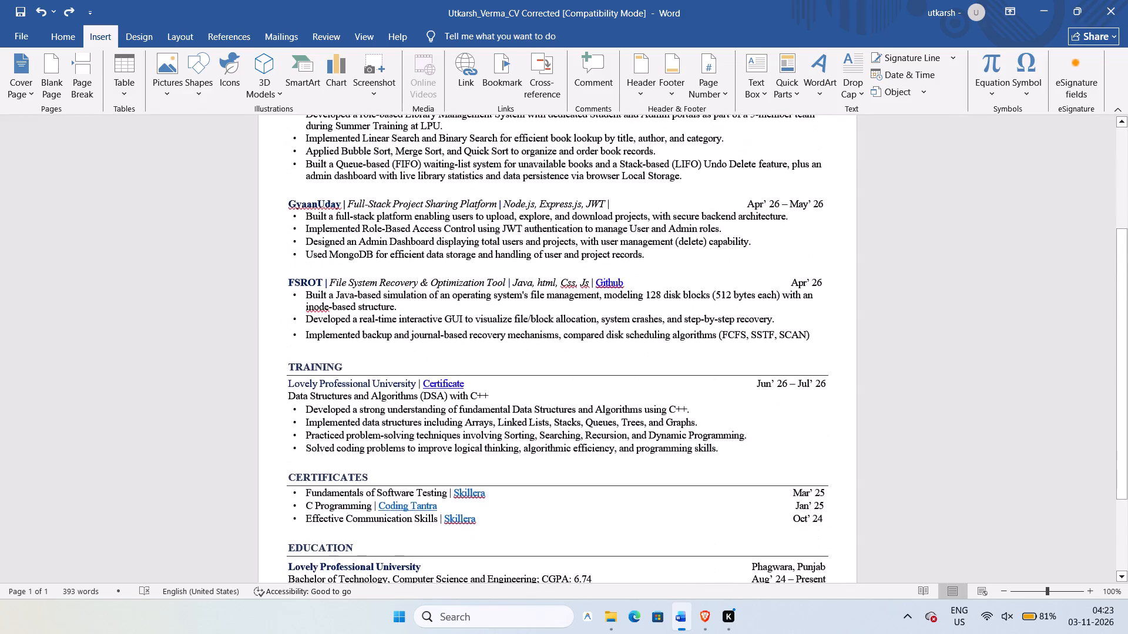
pyautogui.scroll(2, 619, 326)
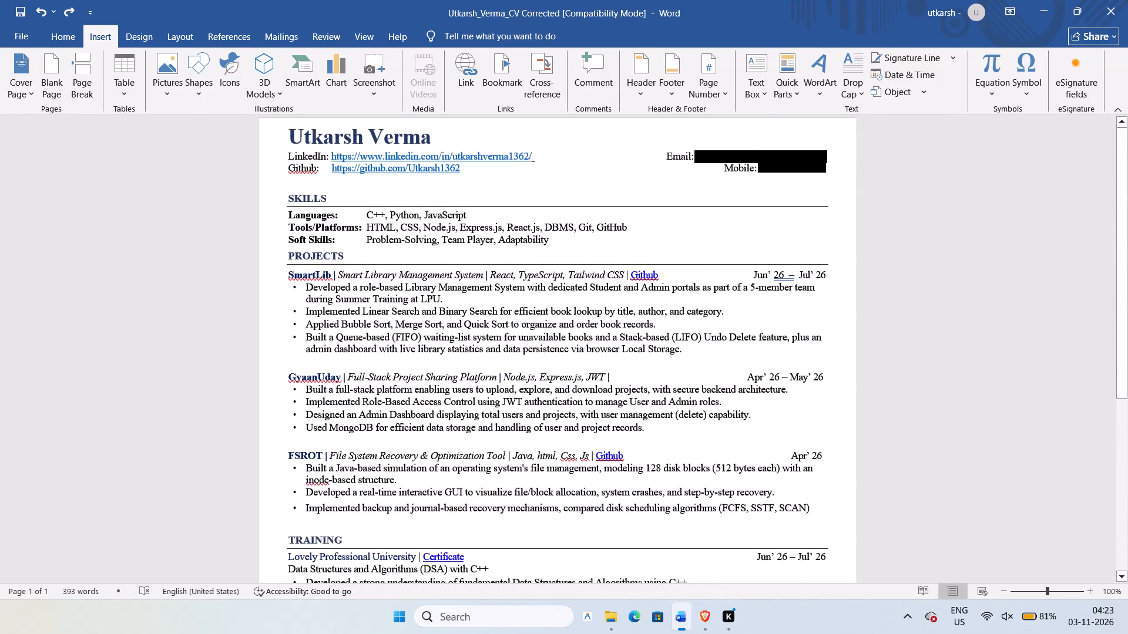
pyautogui.scroll(-1, 619, 326)
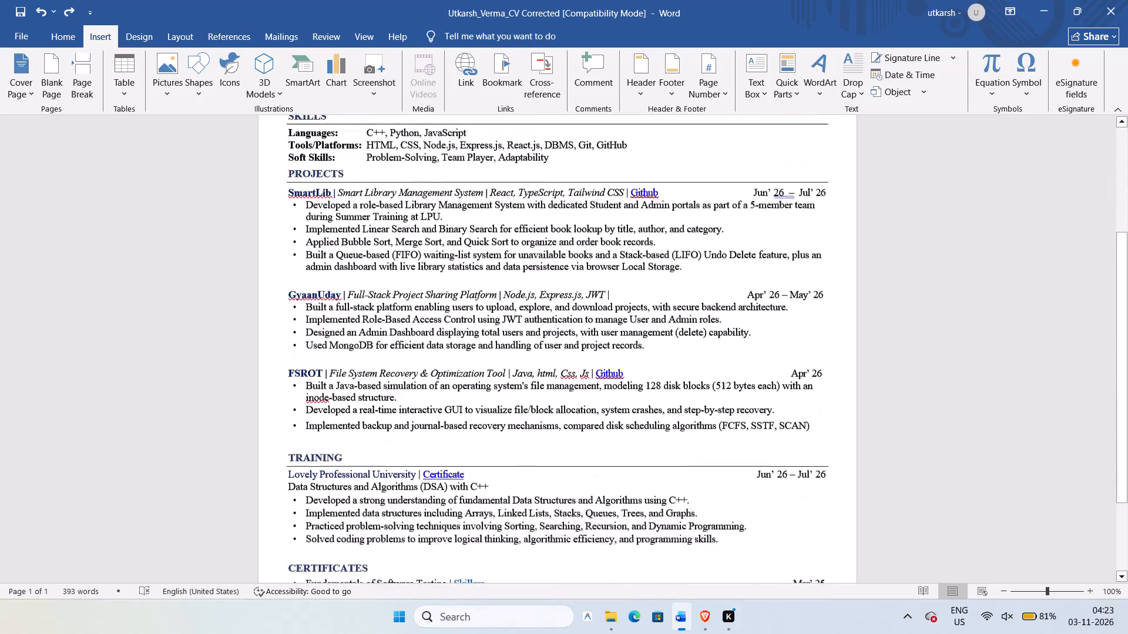
pyautogui.scroll(-1, 619, 326)
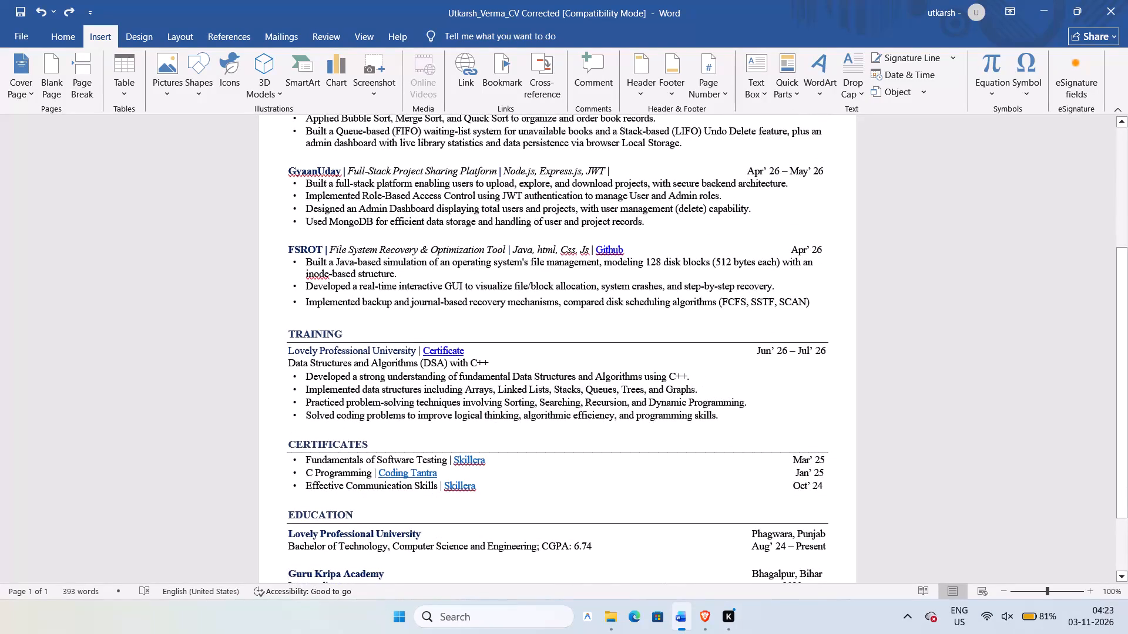
pyautogui.scroll(-1, 619, 326)
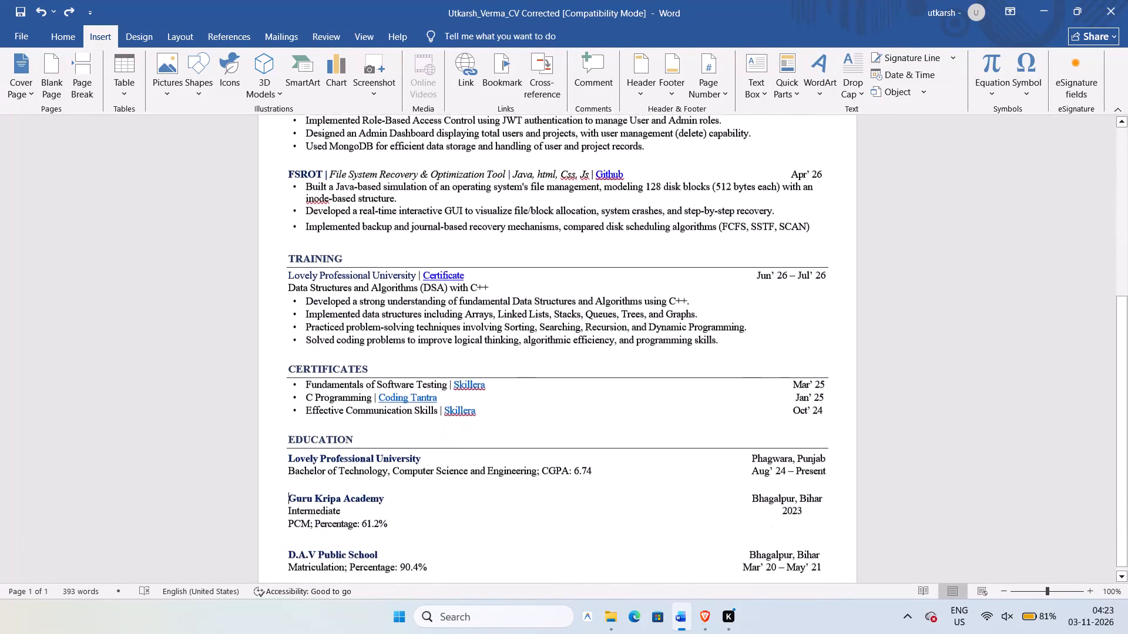
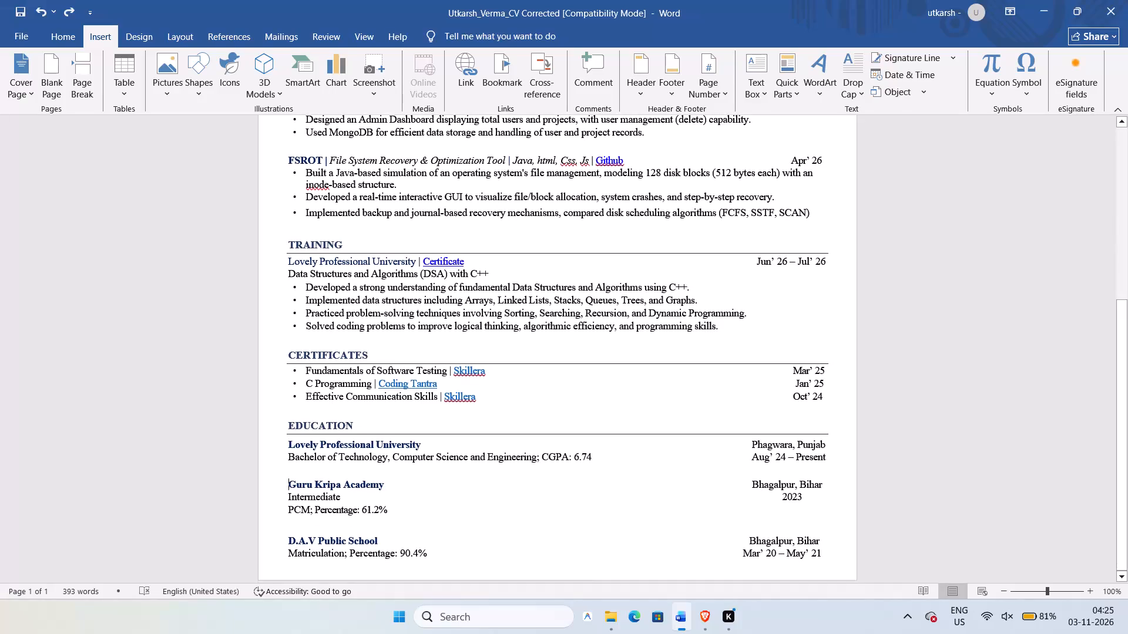
# Review the CV once more from the header down to the end of the Education section.
pyautogui.scroll(1, 577, 254)
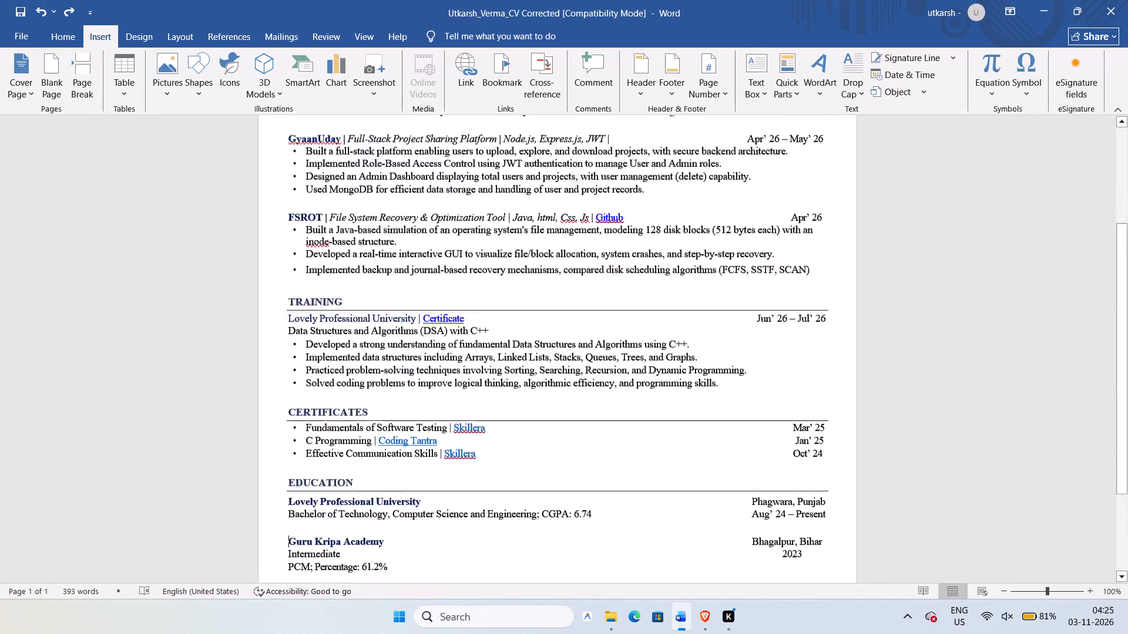
pyautogui.scroll(1, 577, 254)
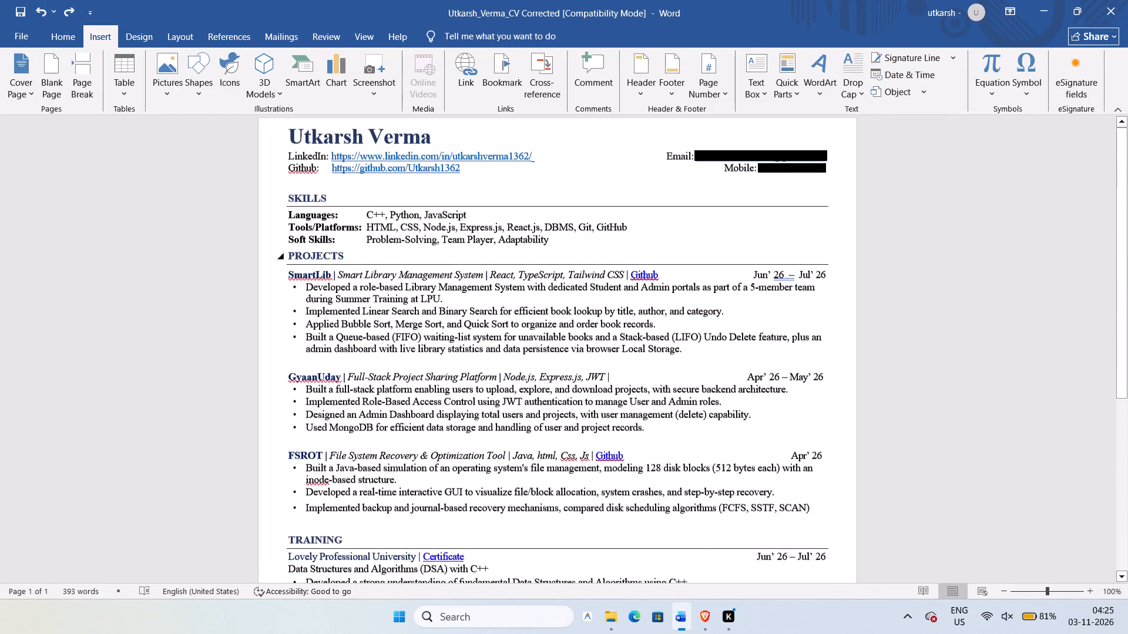
pyautogui.scroll(-3, 577, 254)
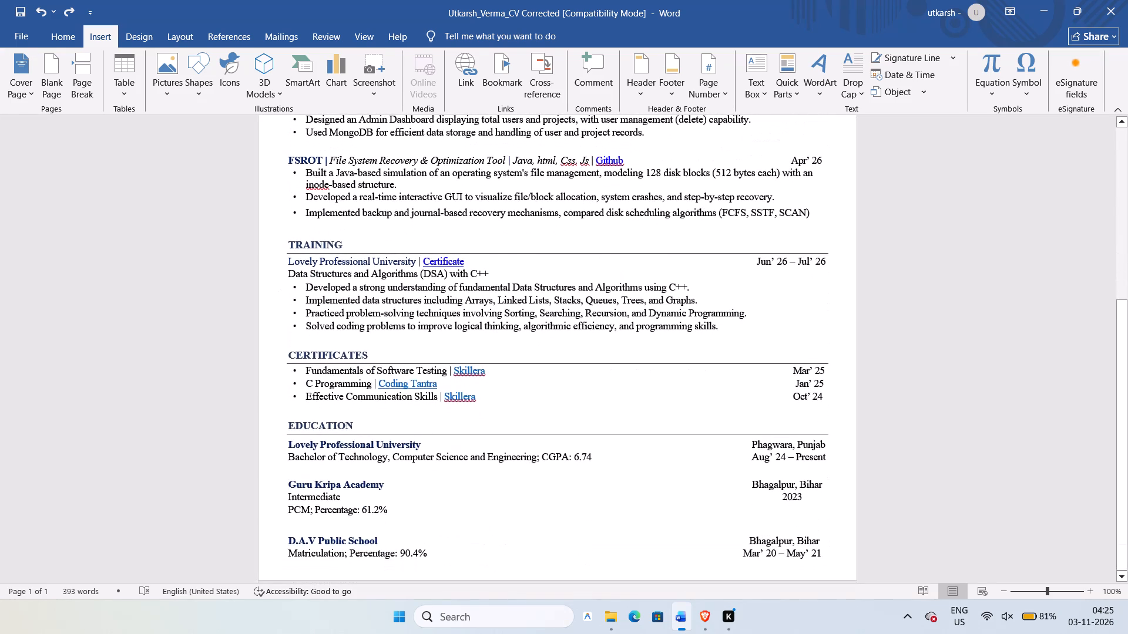
pyautogui.scroll(-1, 577, 254)
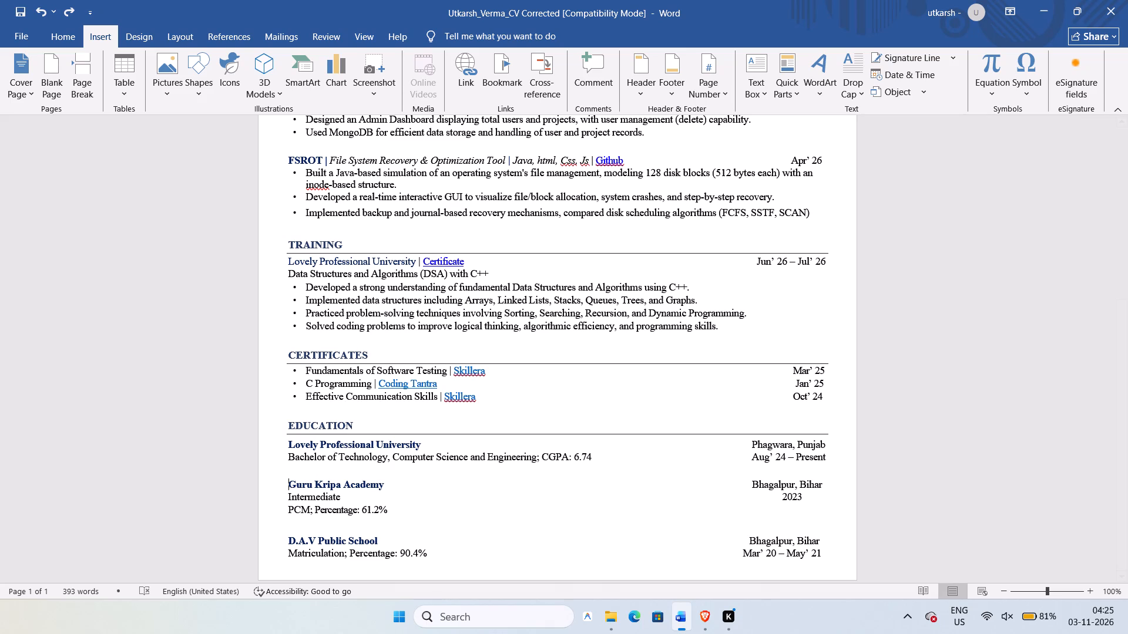
pyautogui.scroll(-1, 864, 380)
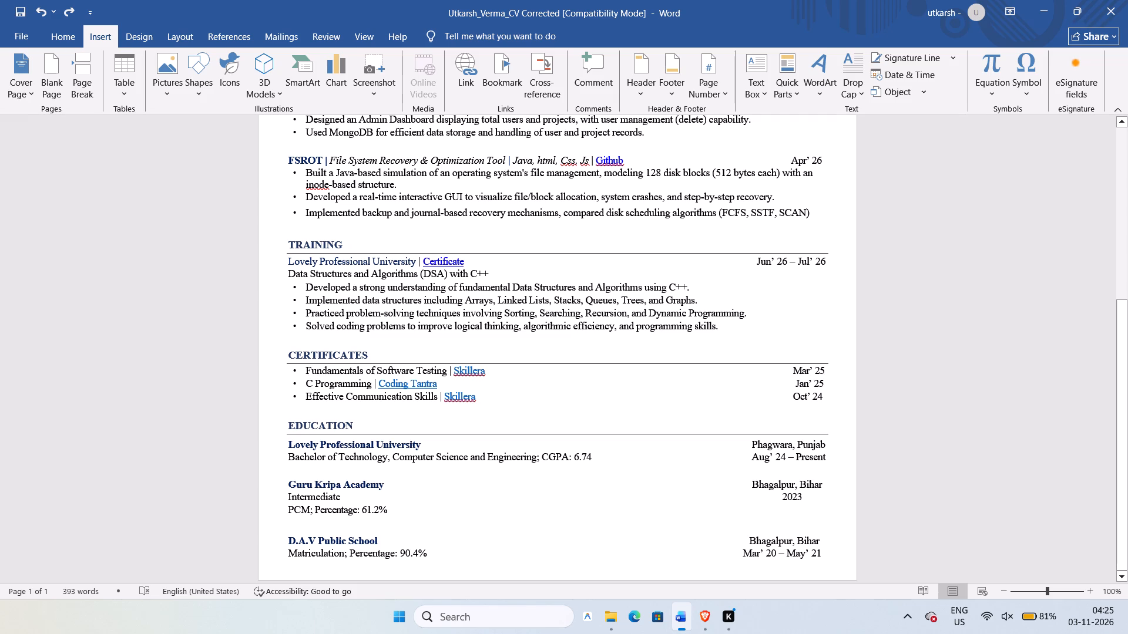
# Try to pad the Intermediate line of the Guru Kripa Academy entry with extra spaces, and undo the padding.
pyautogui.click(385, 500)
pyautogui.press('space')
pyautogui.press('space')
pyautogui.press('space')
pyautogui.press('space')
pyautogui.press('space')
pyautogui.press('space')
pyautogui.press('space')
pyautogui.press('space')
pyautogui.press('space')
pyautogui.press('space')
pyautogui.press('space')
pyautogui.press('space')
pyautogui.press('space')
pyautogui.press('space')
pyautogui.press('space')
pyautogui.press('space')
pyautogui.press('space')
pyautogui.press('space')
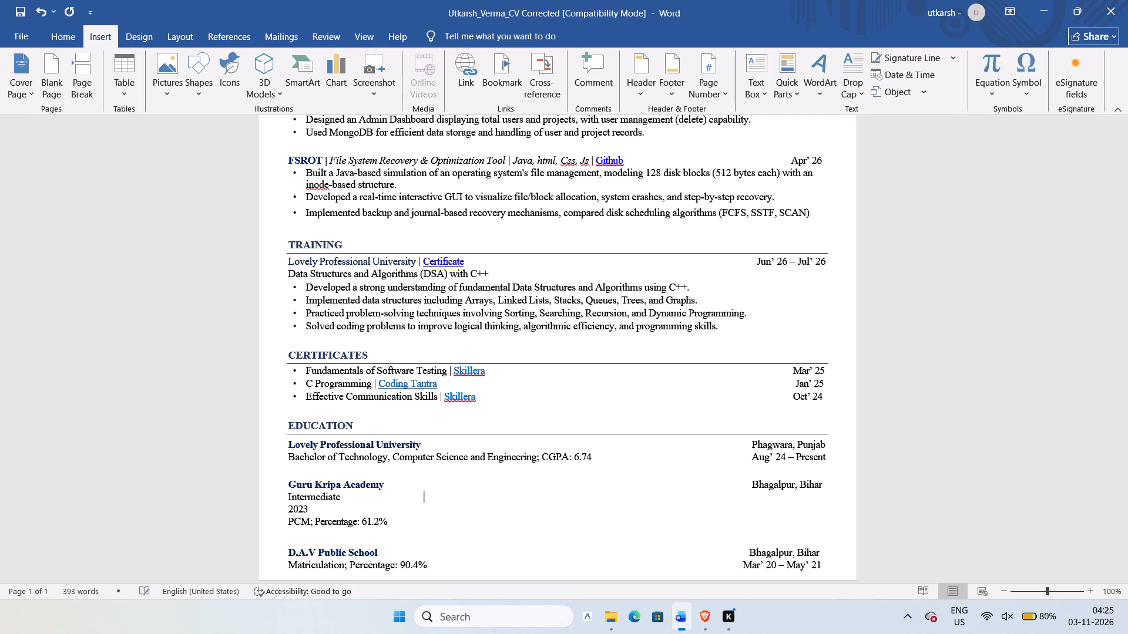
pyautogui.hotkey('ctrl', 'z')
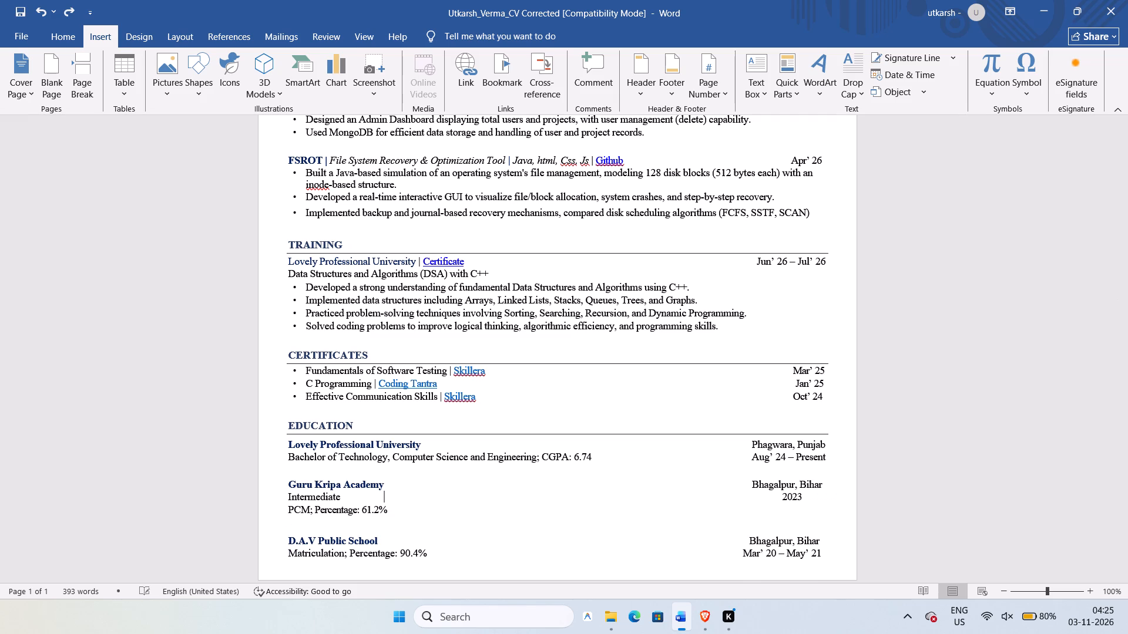
# Insert the start date Mar'21 before the year 2023 in the Guru Kripa Academy entry.
pyautogui.press('Right')
pyautogui.press('Right')
pyautogui.press('Right')
pyautogui.press('Right')
pyautogui.press('Right')
pyautogui.press('Right')
pyautogui.press('Right')
pyautogui.press('Right')
pyautogui.press('Right')
pyautogui.press('Right')
pyautogui.press('Right')
pyautogui.press('Right')
pyautogui.press('Right')
pyautogui.press('Right')
pyautogui.press('Right')
pyautogui.press('Right')
pyautogui.press('Right')
pyautogui.press('Right')
pyautogui.press('Right')
pyautogui.press('Right')
pyautogui.press('Right')
pyautogui.press('Right')
pyautogui.press('Right')
pyautogui.press('Right')
pyautogui.write('ar')
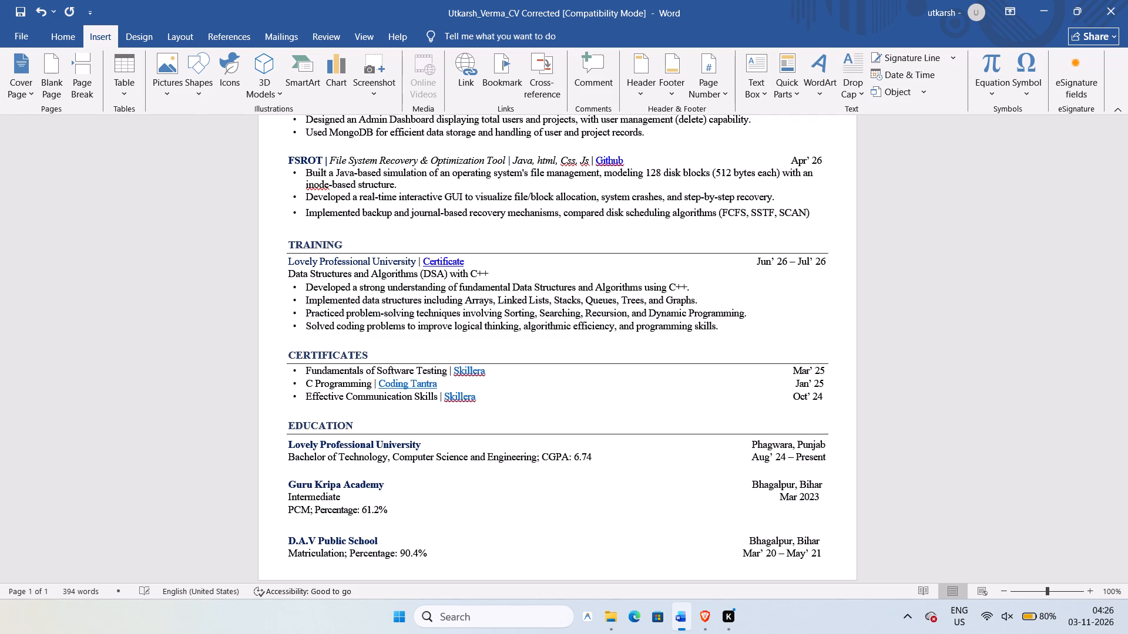
pyautogui.press("'")
pyautogui.write('21')
# Remove the spaces before Mar'21 so the date starts directly beneath Bhagalpur, Bihar in the Guru Kripa Academy entry.
pyautogui.click(778, 498)
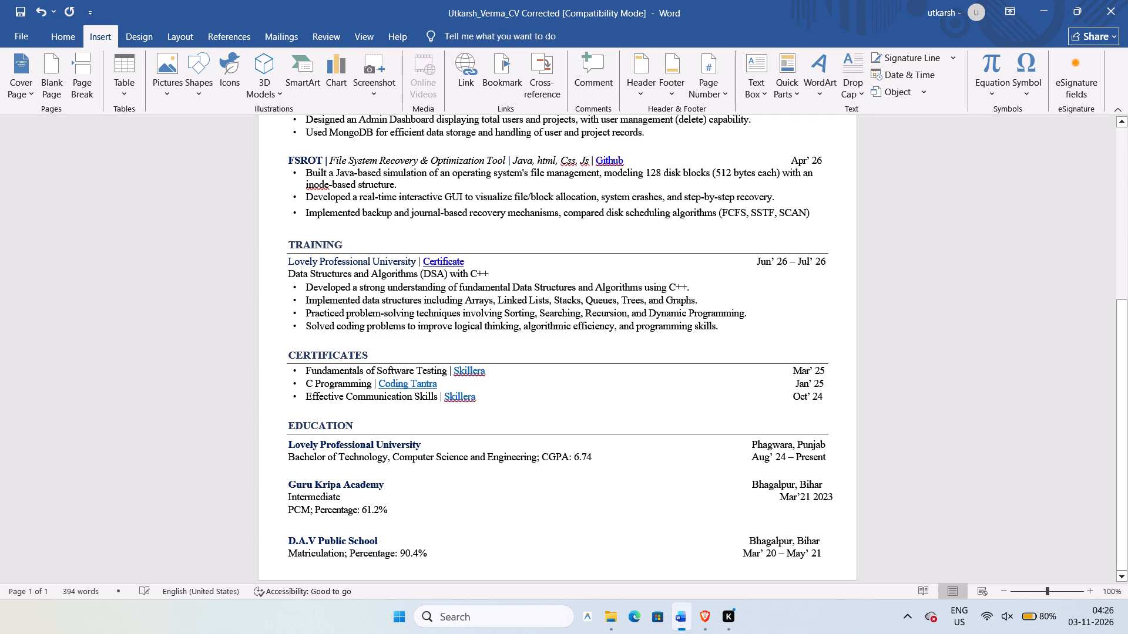
pyautogui.press('BackSpace')
pyautogui.press('BackSpace')
pyautogui.press('BackSpace')
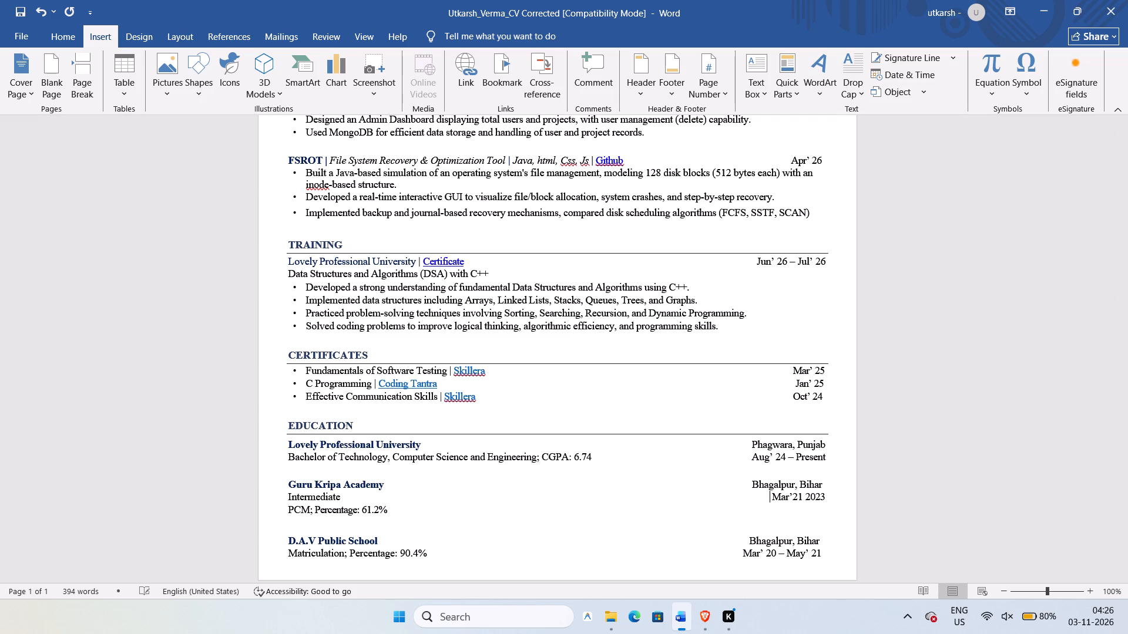
pyautogui.press('BackSpace')
pyautogui.press('BackSpace')
pyautogui.press('BackSpace')
pyautogui.press('BackSpace')
pyautogui.press('BackSpace')
pyautogui.press('BackSpace')
pyautogui.press('BackSpace')
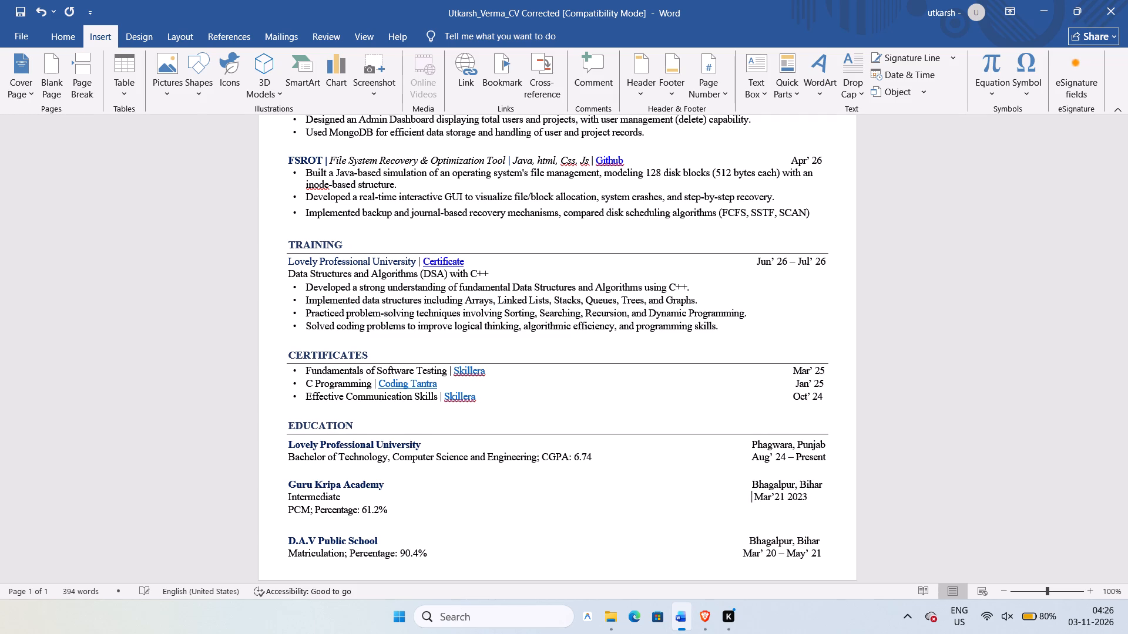
pyautogui.press('Delete')
# Insert a spaced dash and May' between Mar'21 and 2023 in the Guru Kripa Academy entry.
pyautogui.click(783, 500)
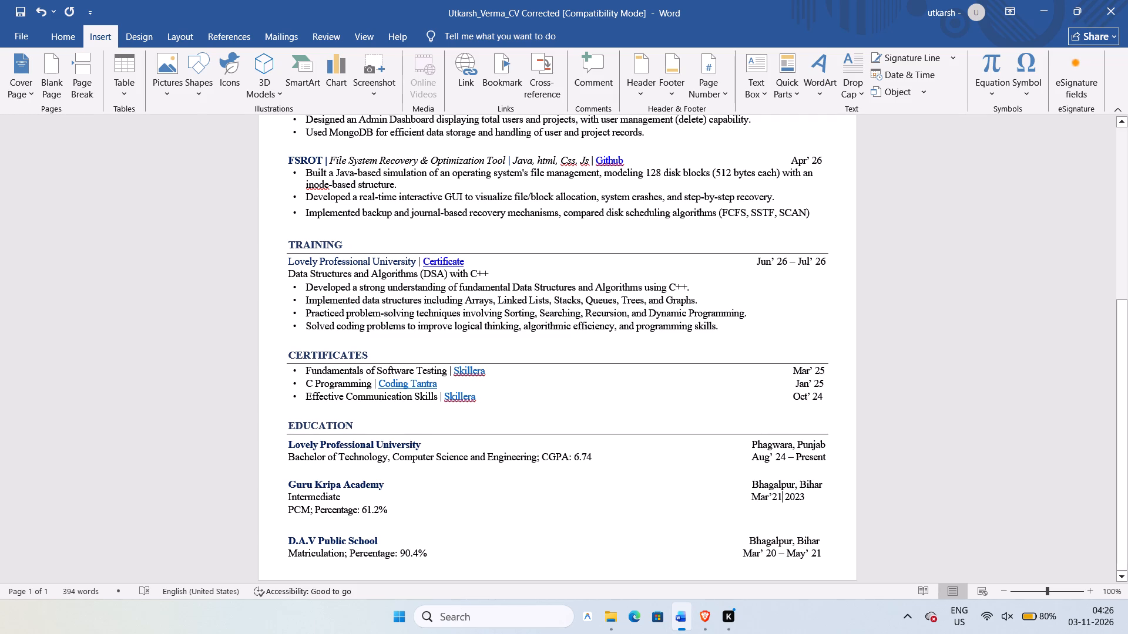
pyautogui.press('-')
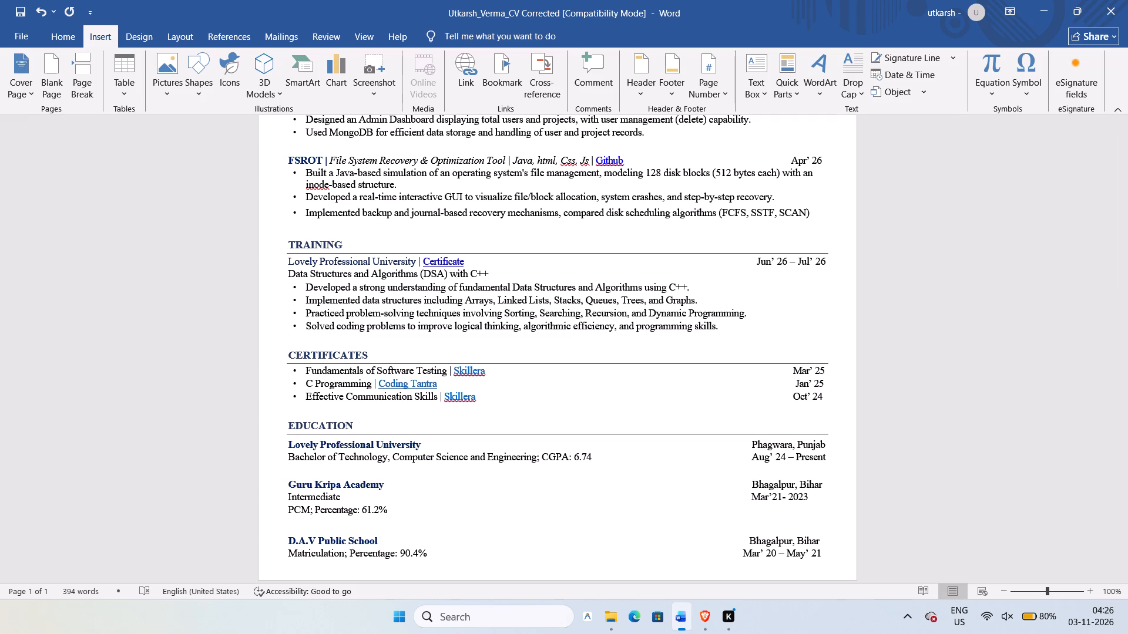
pyautogui.press('BackSpace')
pyautogui.press('space')
pyautogui.write('-')
pyautogui.press('space')
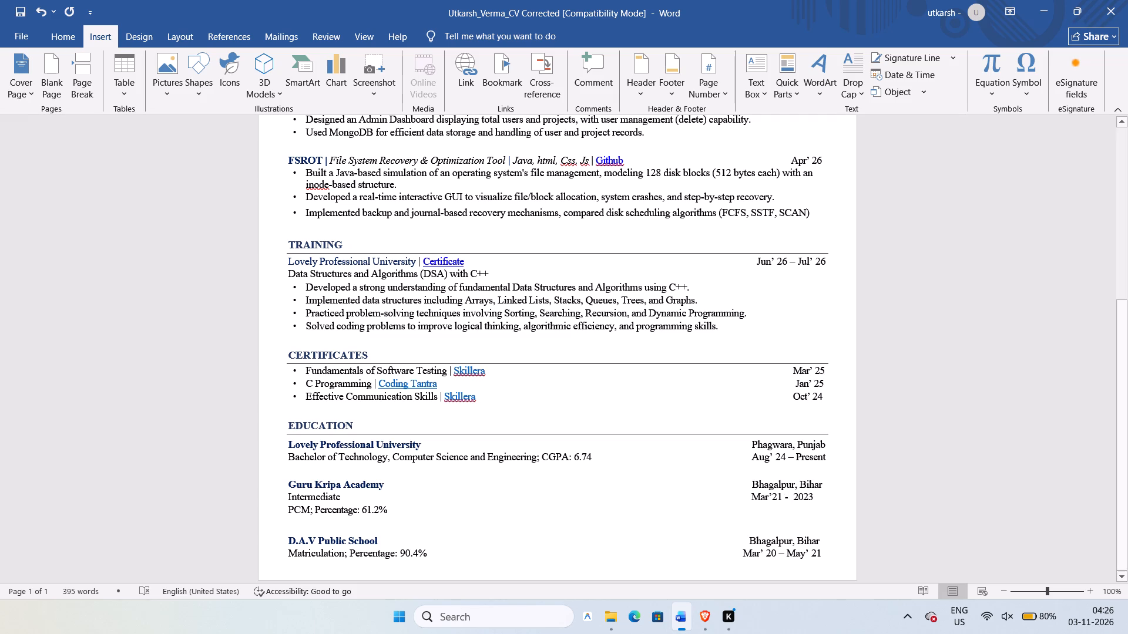
pyautogui.write('ay')
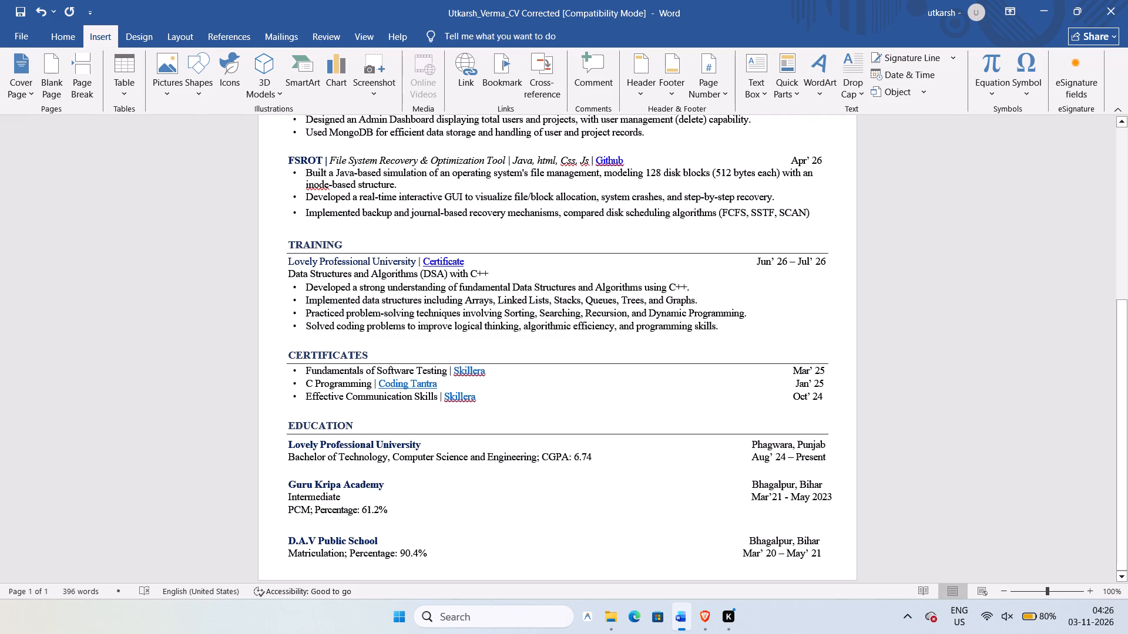
pyautogui.press("'")
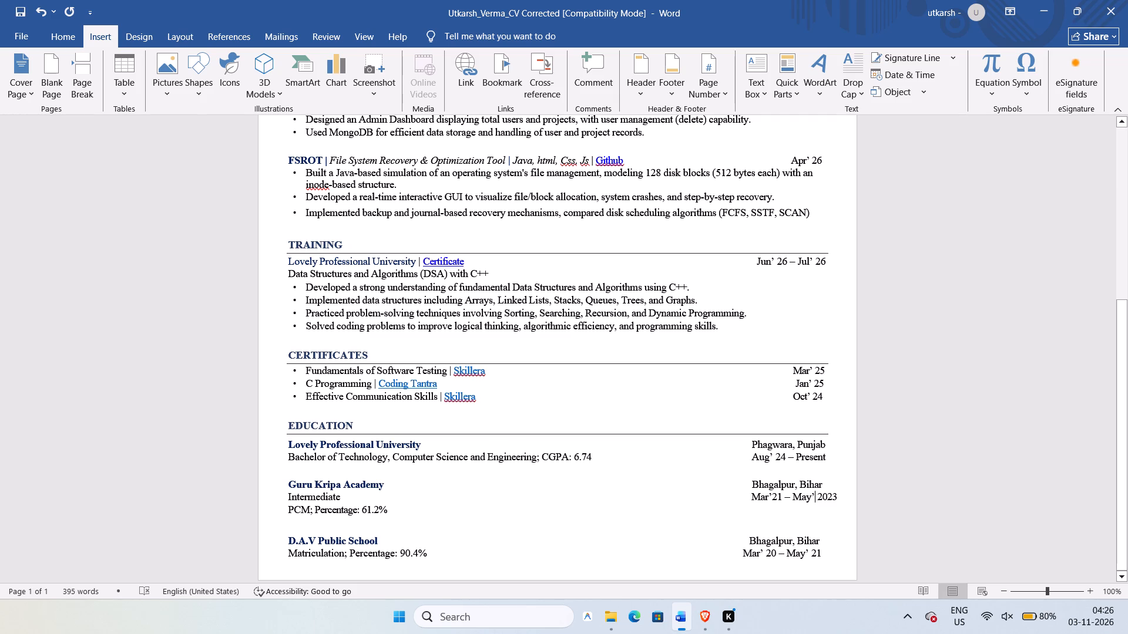
# Shorten the end year of the Guru Kripa Academy date range to 23, keeping one space after May'.
pyautogui.click(824, 497)
pyautogui.click(828, 497)
pyautogui.press('BackSpace')
pyautogui.press('BackSpace')
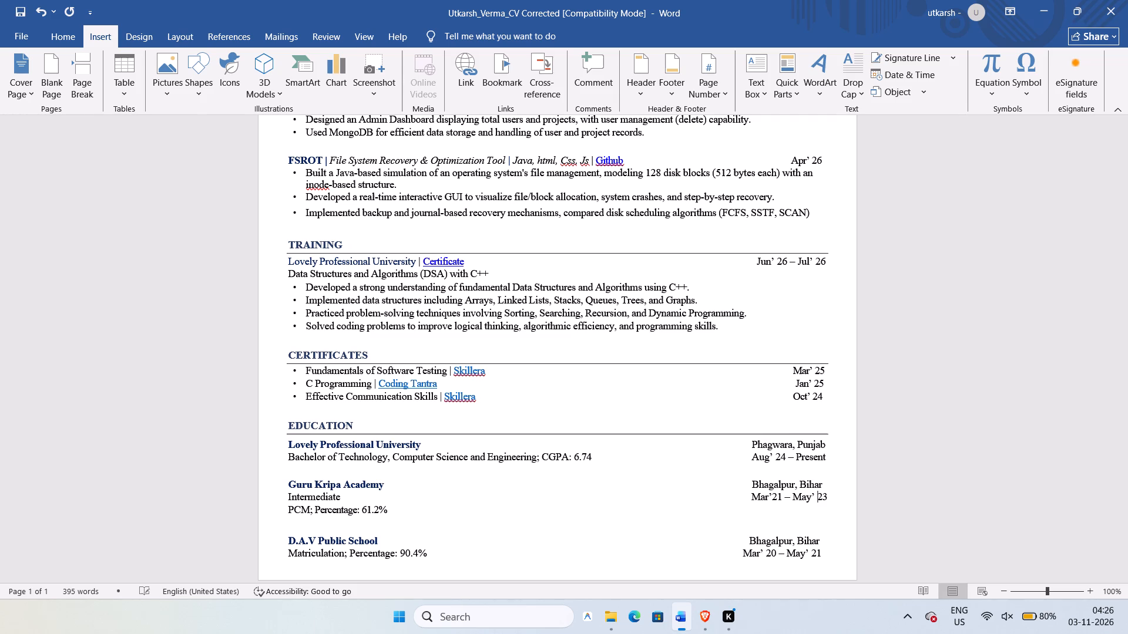
pyautogui.press('BackSpace')
pyautogui.press('space')
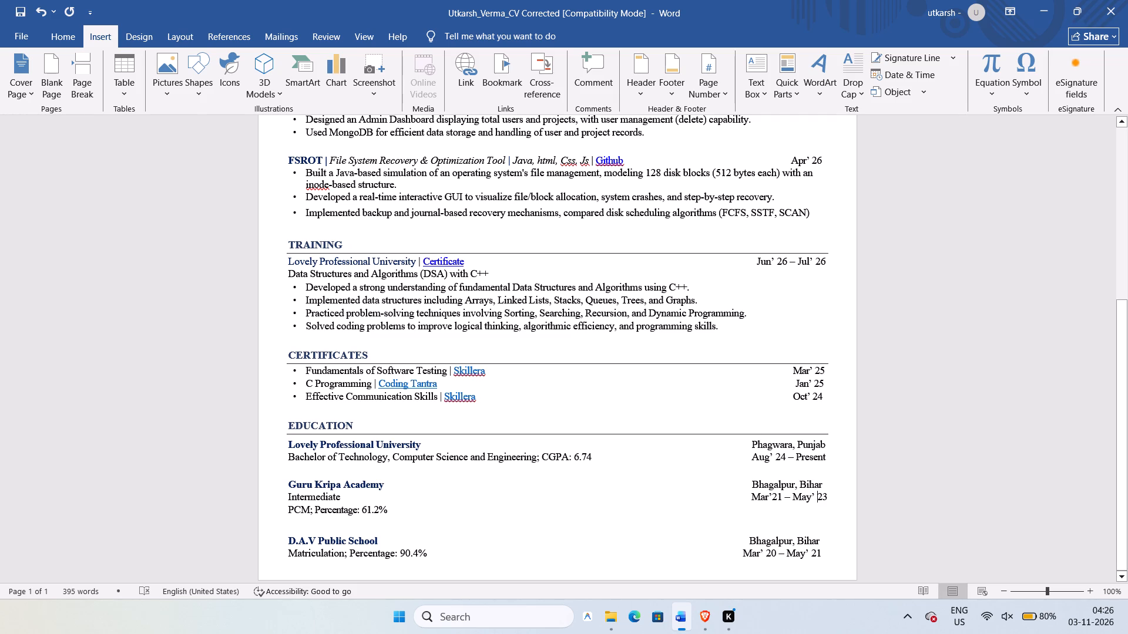
# Delete two more spaces before Mar'21 to shift the Guru Kripa Academy date range closer to the D.A.V Public School dates' alignment.
pyautogui.click(751, 494)
pyautogui.press('BackSpace')
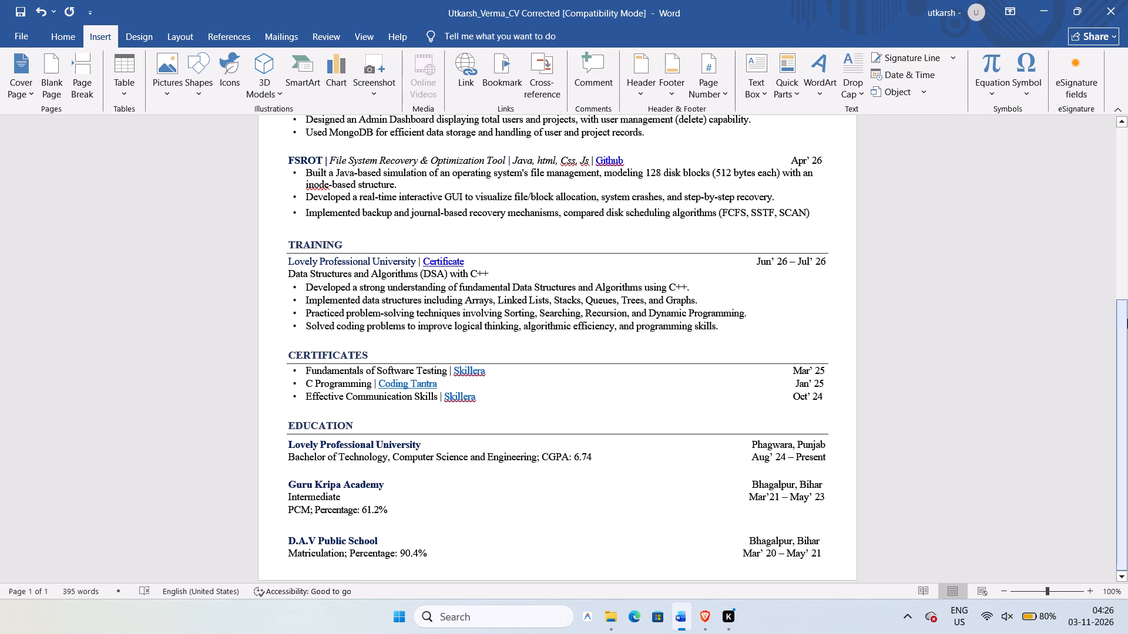
pyautogui.press('BackSpace')
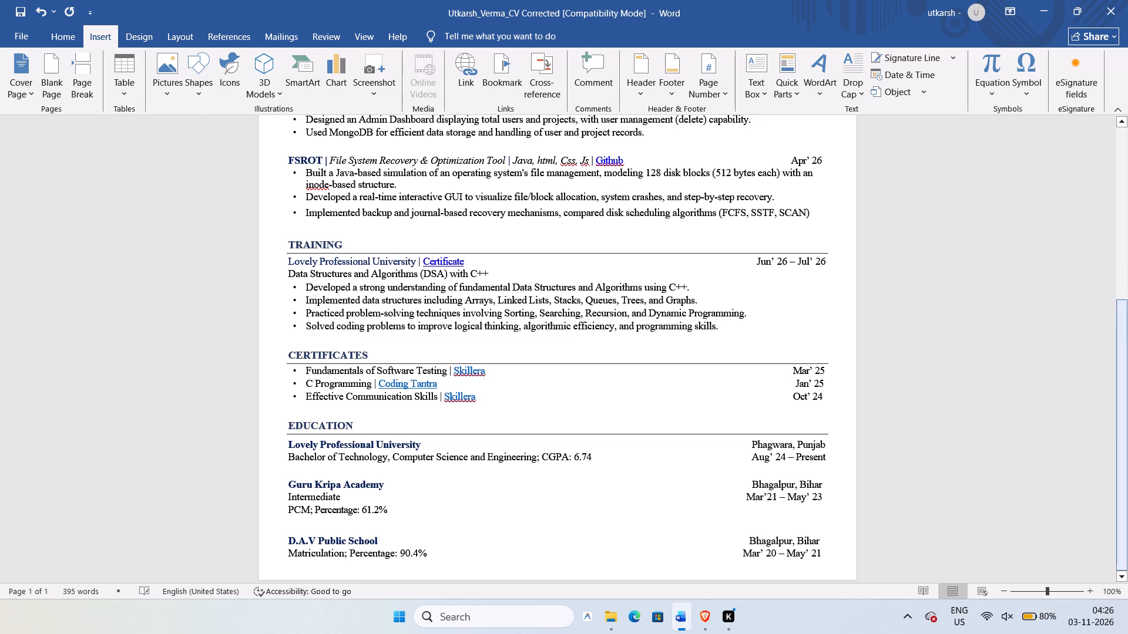
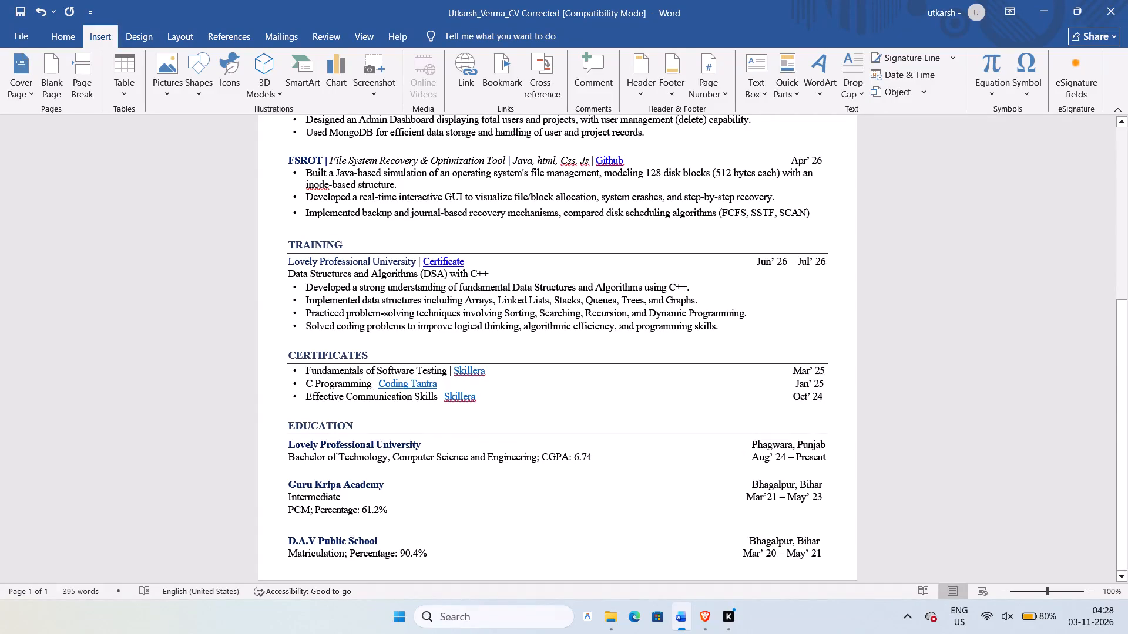
# Review the CV from the name header through Projects, Training and Certificates to Education, checking the layout and date alignment.
pyautogui.scroll(2, 690, 400)
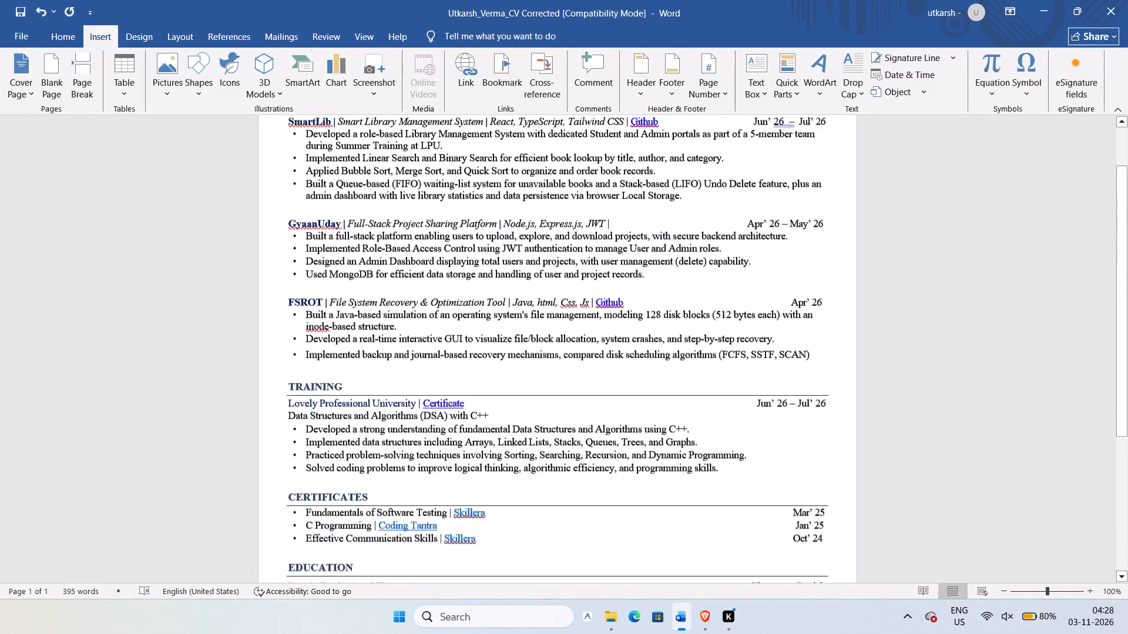
pyautogui.scroll(2, 690, 400)
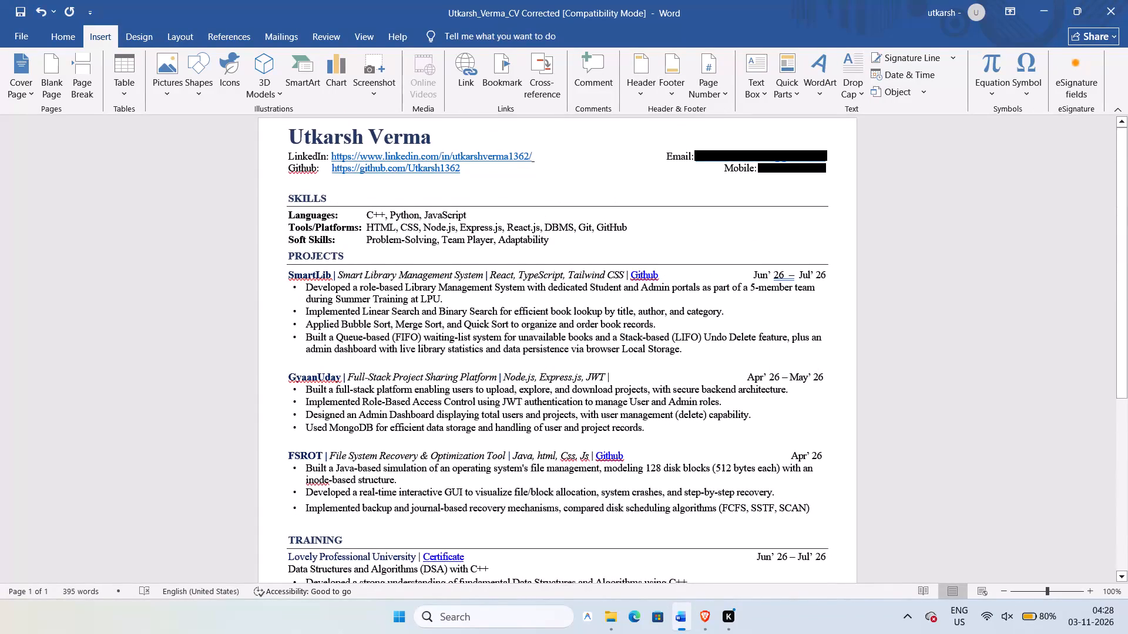
pyautogui.scroll(-1, 690, 400)
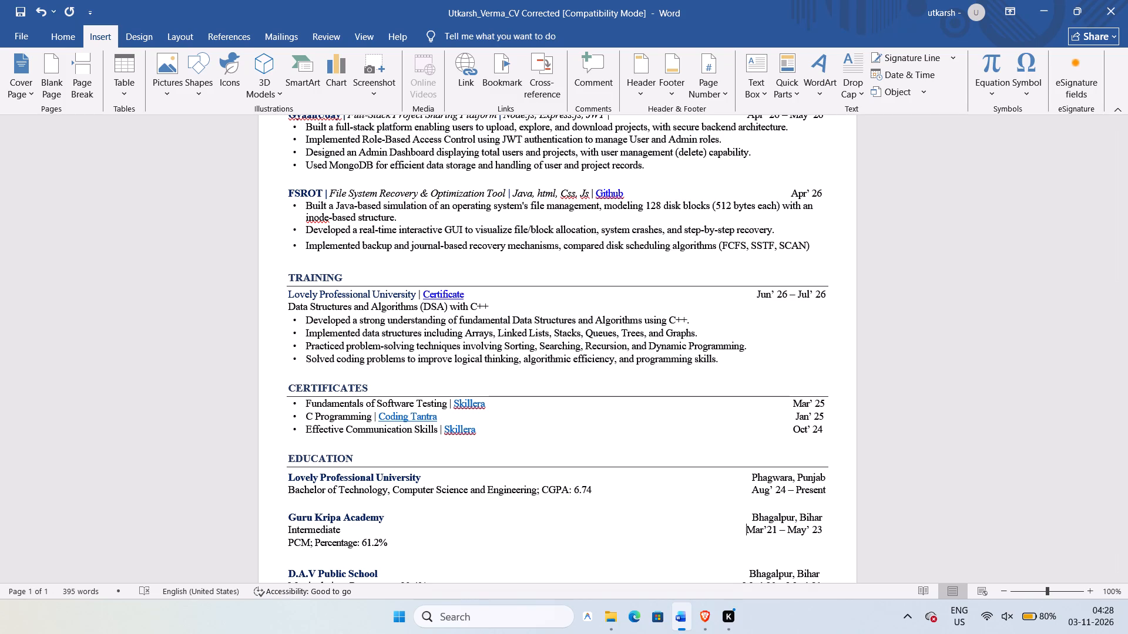
pyautogui.scroll(-3, 684, 376)
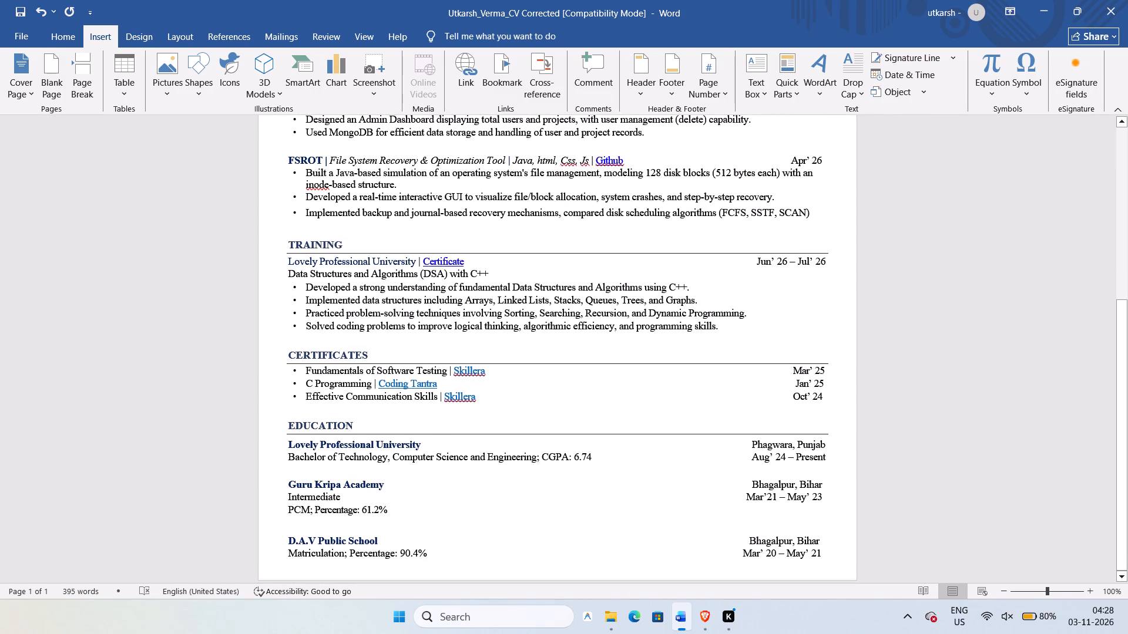
pyautogui.keyDown('ctrl'); pyautogui.scroll(3, 407, 503); pyautogui.keyUp('ctrl')
pyautogui.scroll(-5, 407, 503)
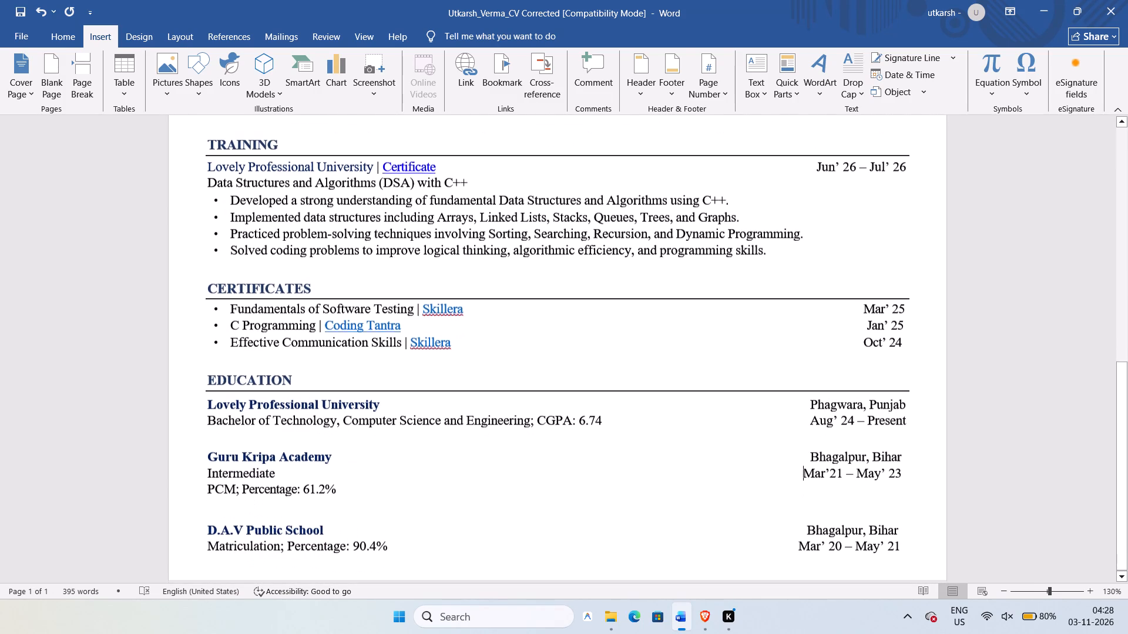
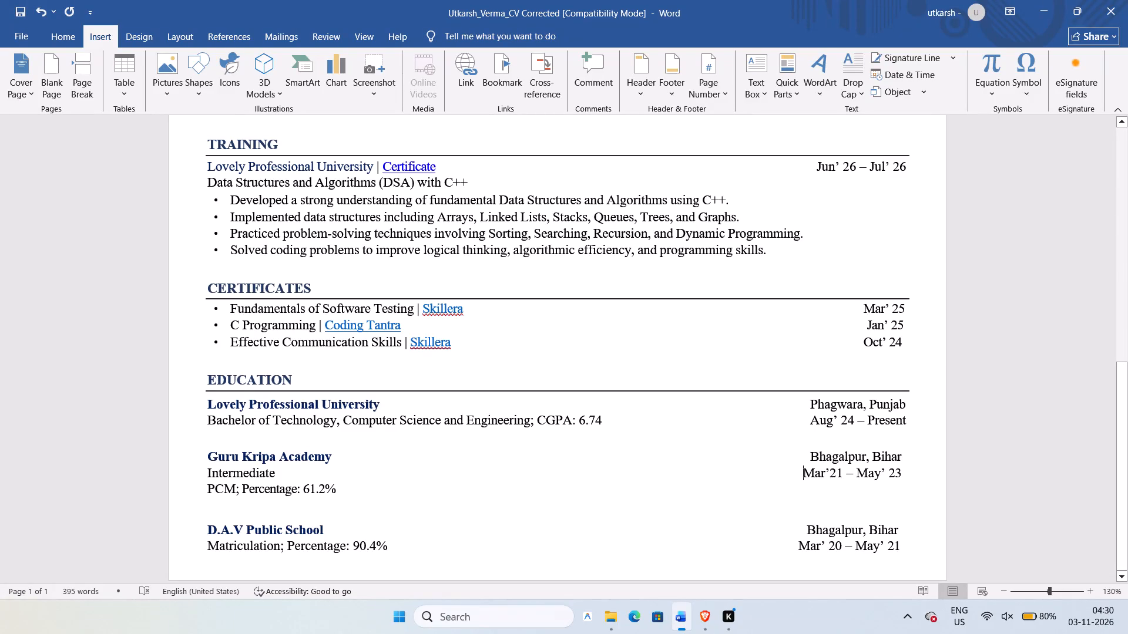
# Proofread the full CV again, from the header and Skills through Projects, including the GyaanUday heading line, to Training, Certificates and Education.
pyautogui.scroll(-2, 471, 533)
pyautogui.scroll(1, 773, 435)
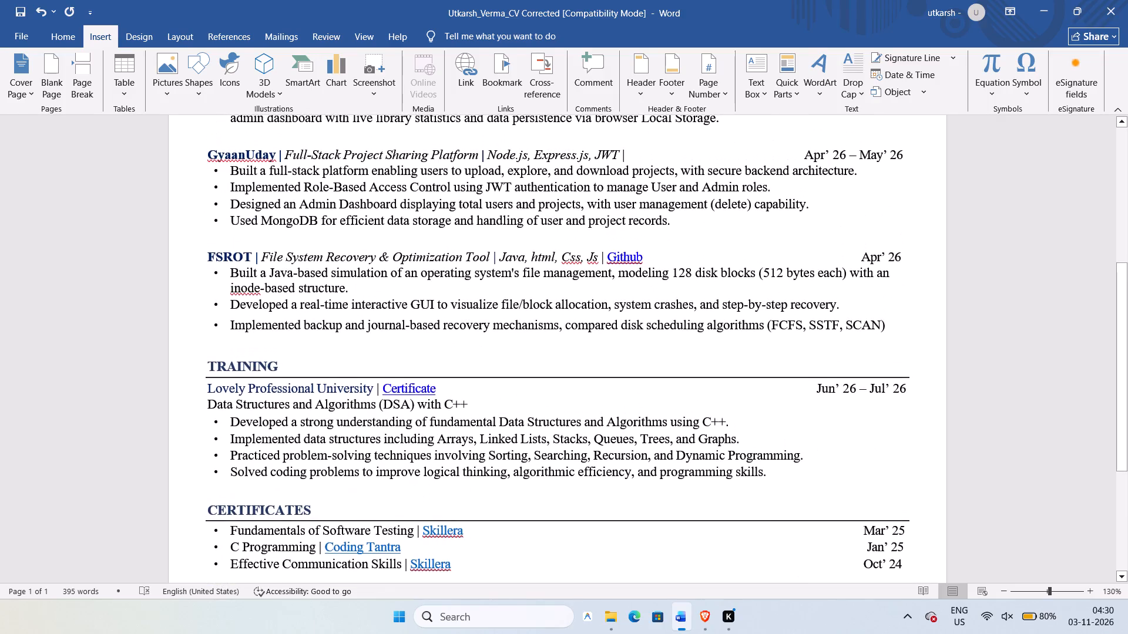
pyautogui.scroll(1, 773, 435)
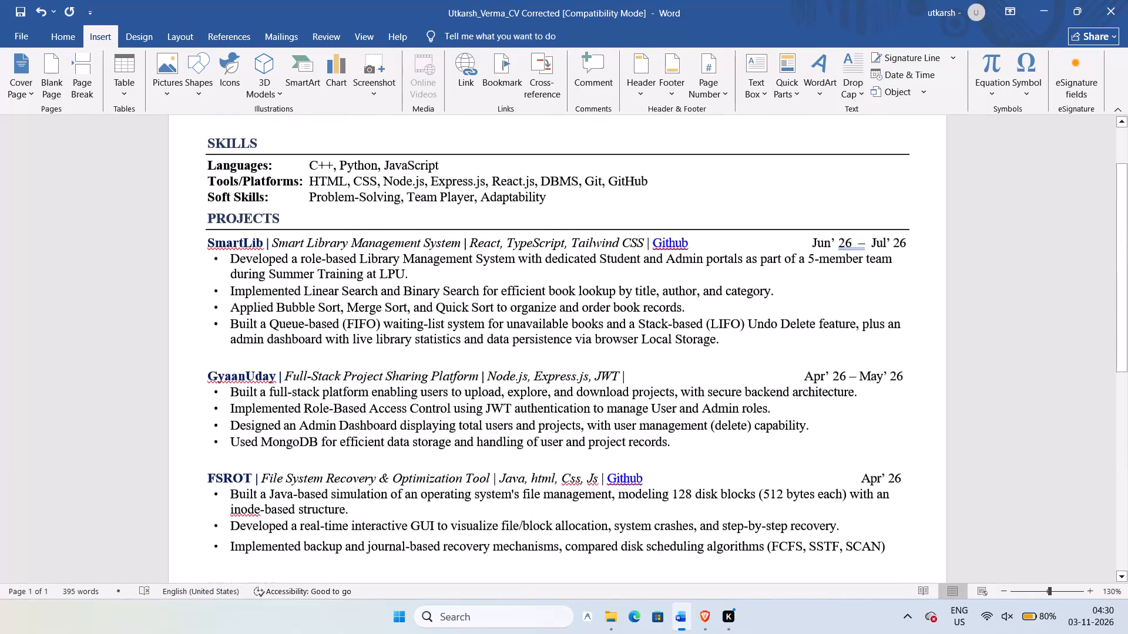
pyautogui.scroll(1, 773, 435)
pyautogui.scroll(-3, 773, 435)
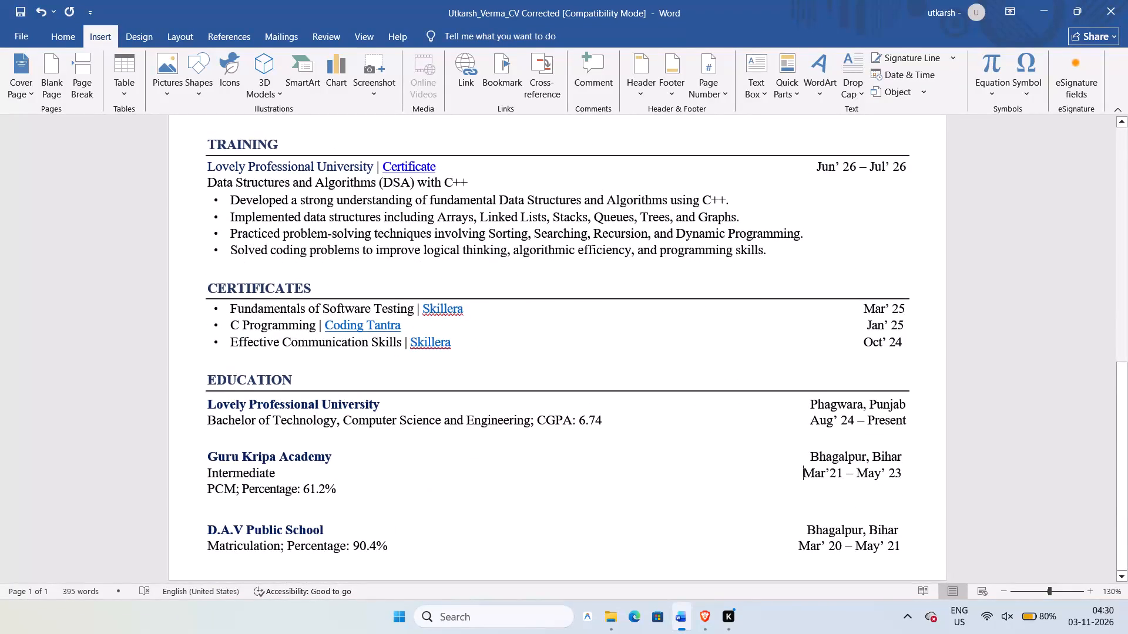
pyautogui.scroll(3, 773, 435)
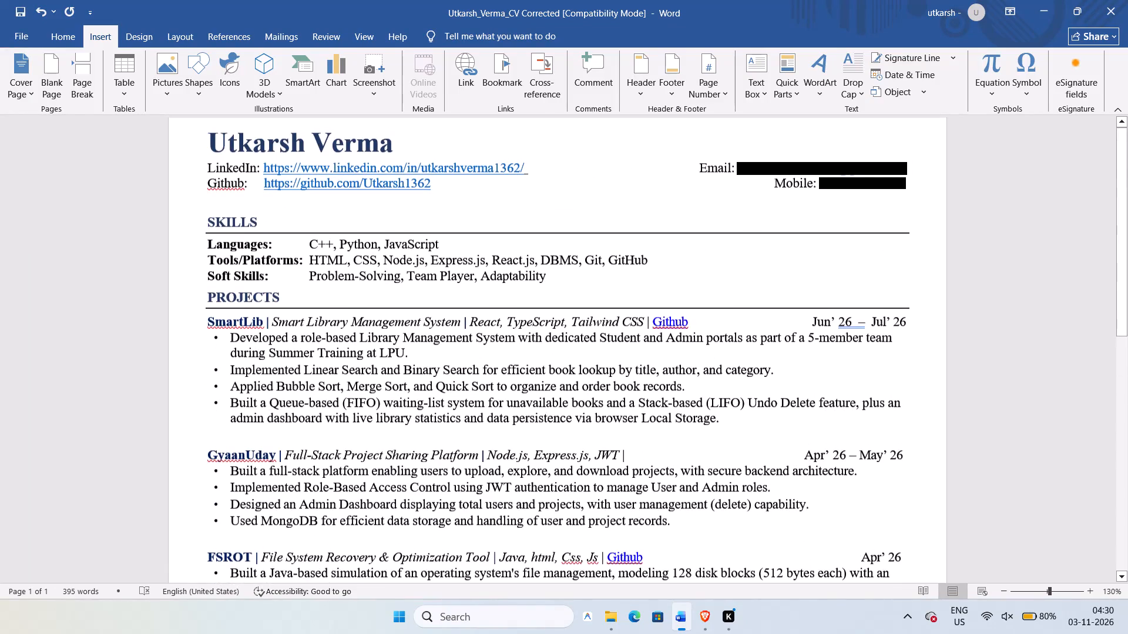
pyautogui.scroll(2, 773, 435)
pyautogui.scroll(1, 717, 321)
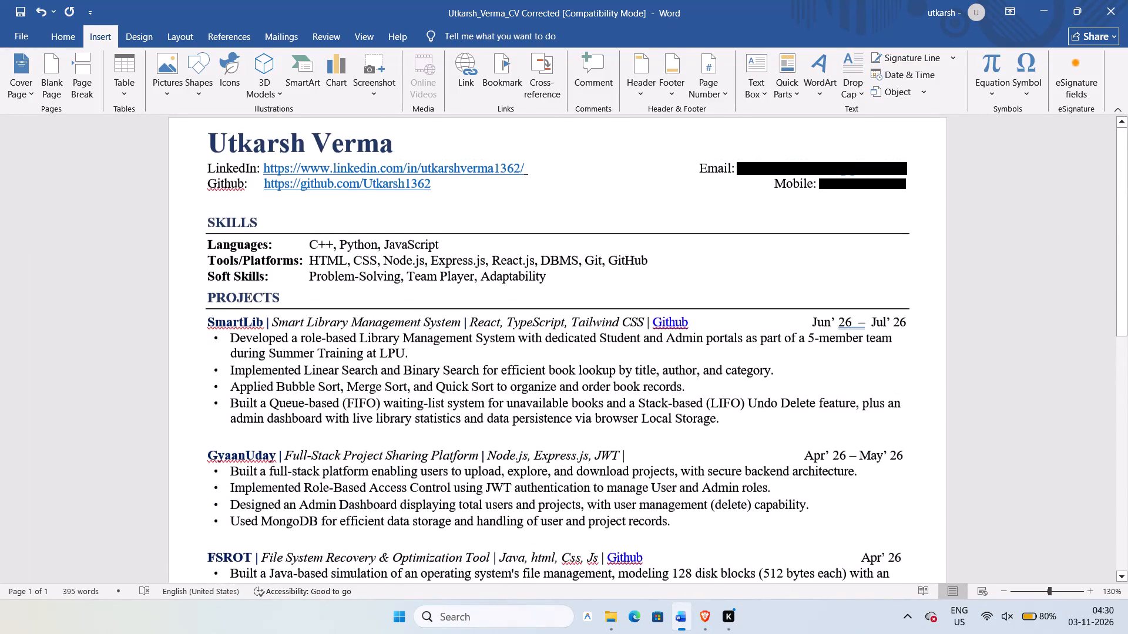
pyautogui.scroll(-2, 717, 321)
pyautogui.scroll(1, 671, 281)
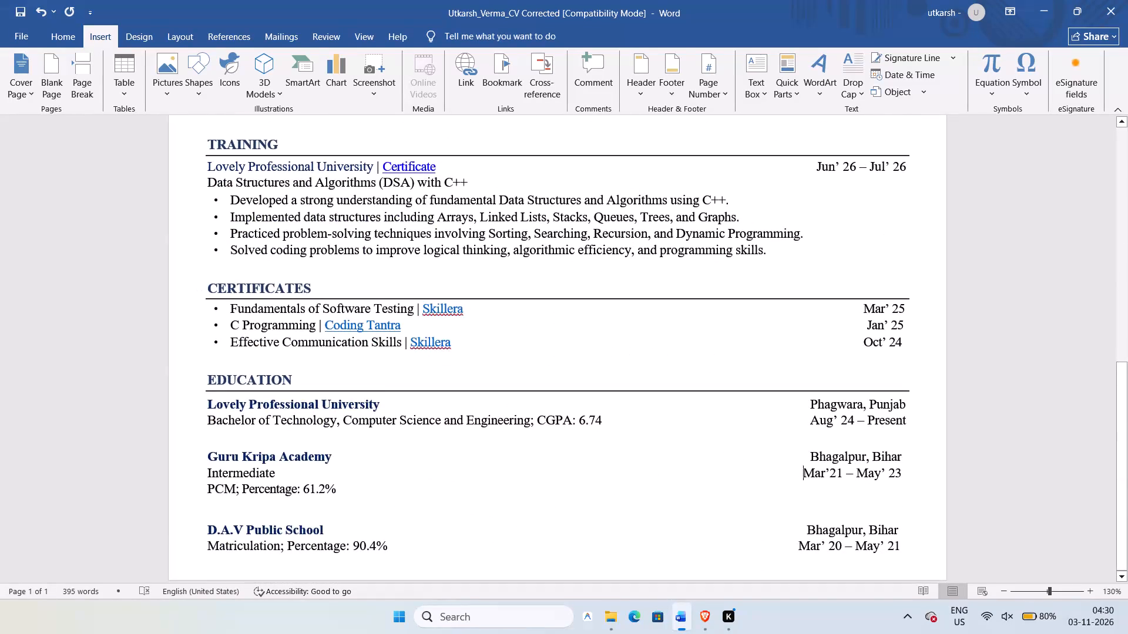
pyautogui.scroll(1, 671, 281)
pyautogui.scroll(-2, 671, 281)
pyautogui.scroll(2, 671, 281)
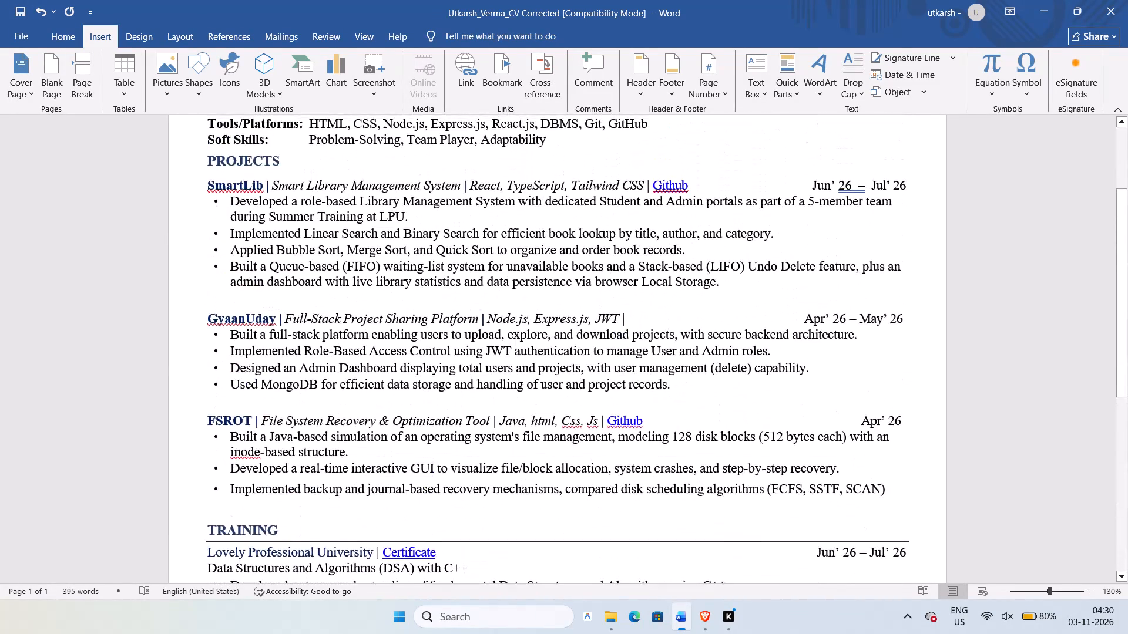
pyautogui.click(630, 318)
pyautogui.scroll(-1, 687, 463)
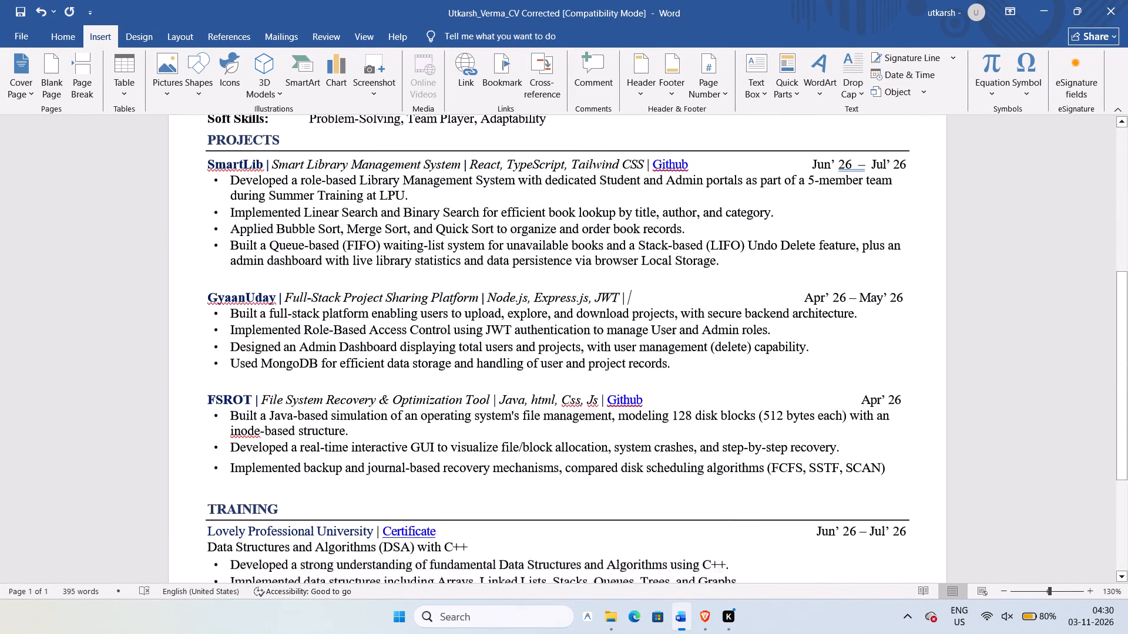
pyautogui.scroll(-3, 687, 463)
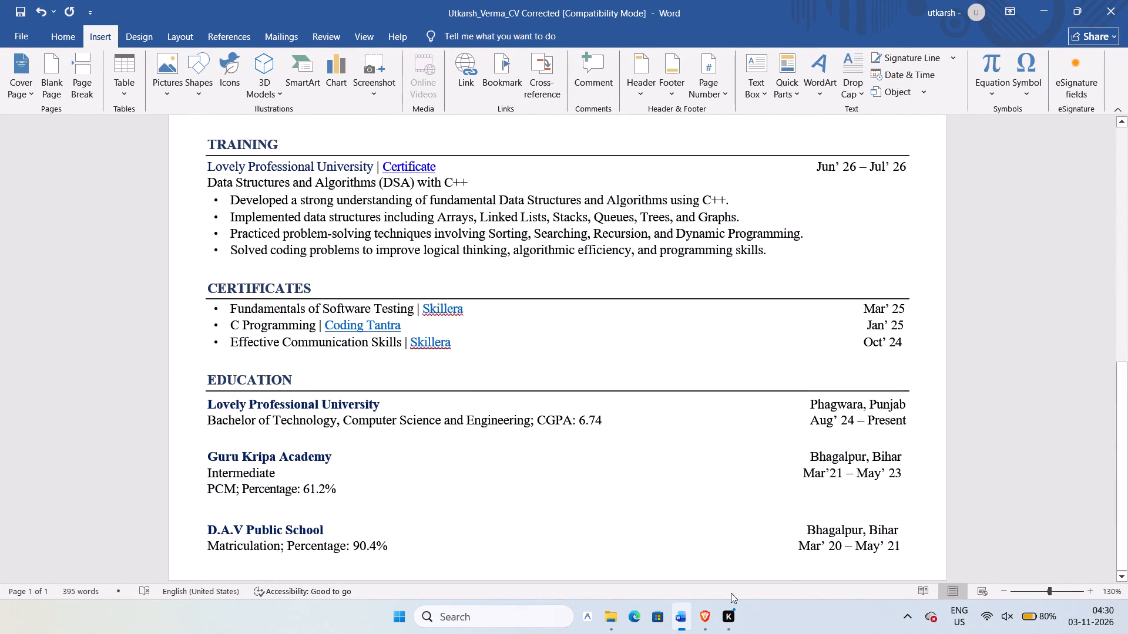
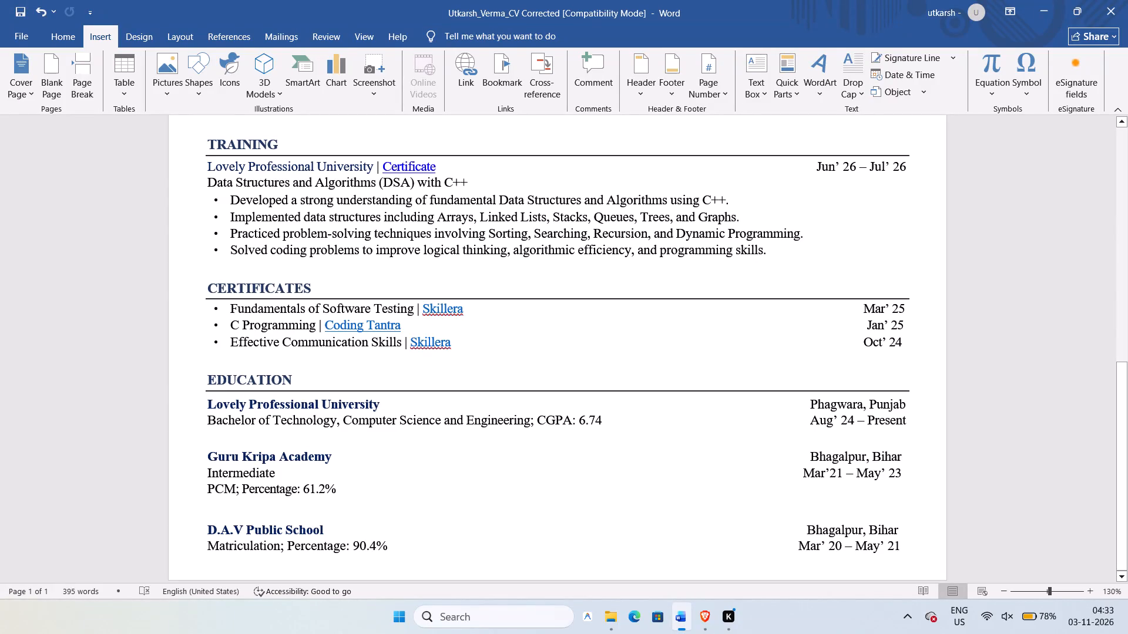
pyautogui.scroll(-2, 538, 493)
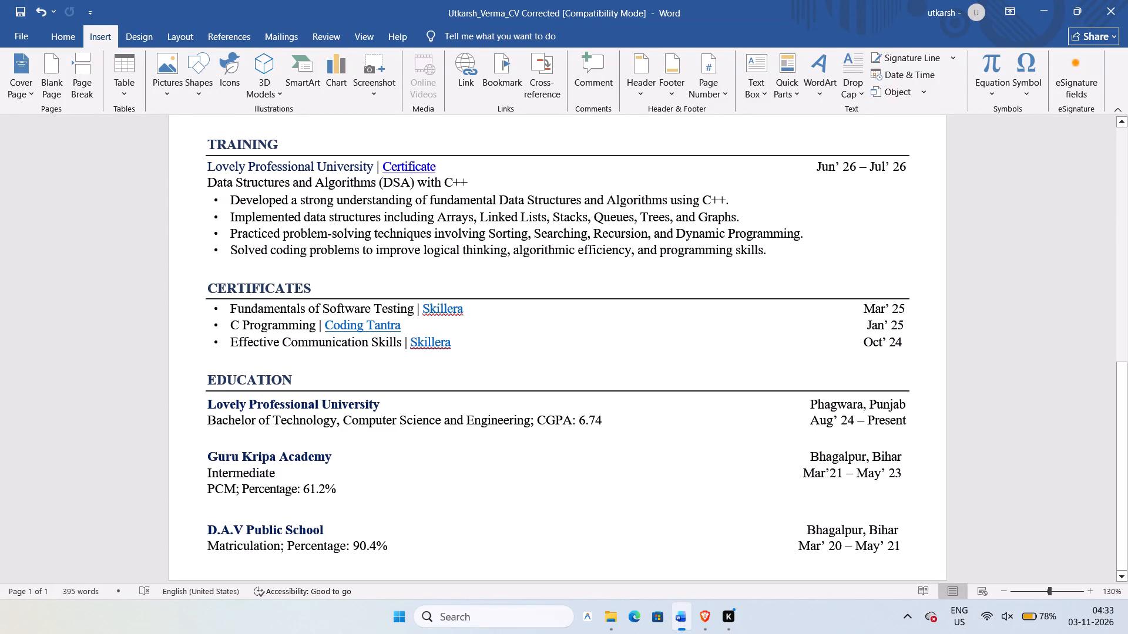
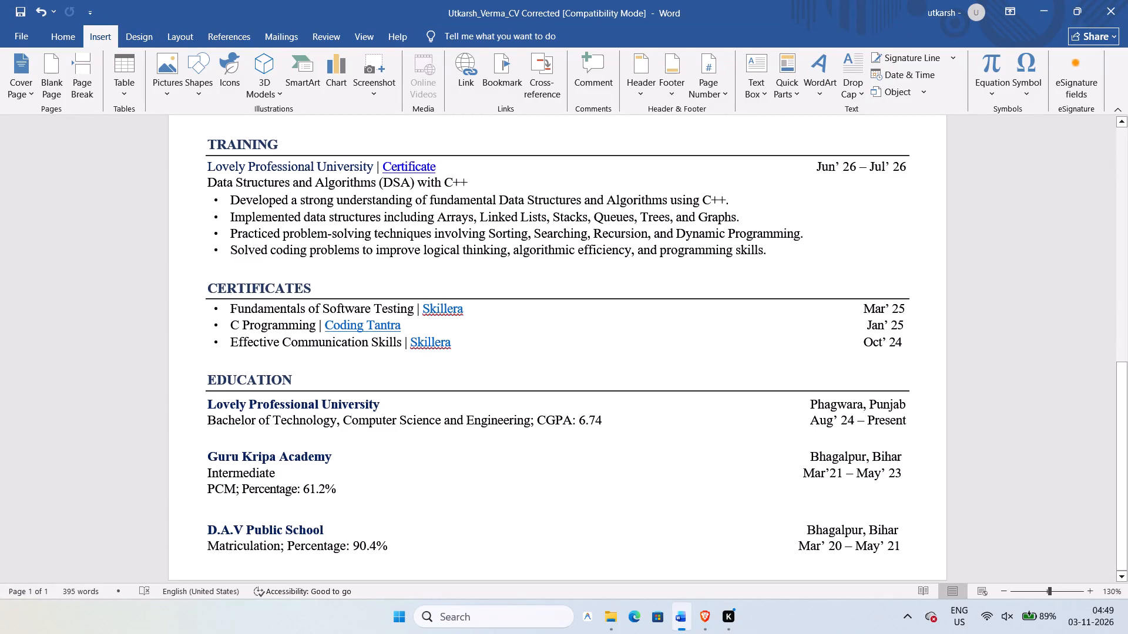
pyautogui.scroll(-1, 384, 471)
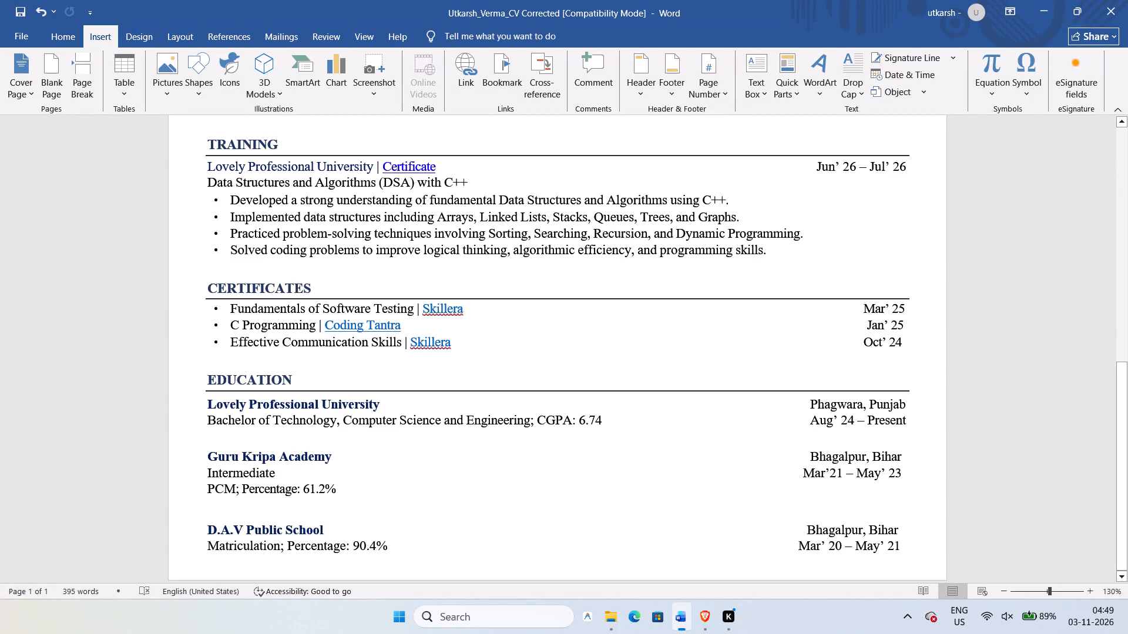
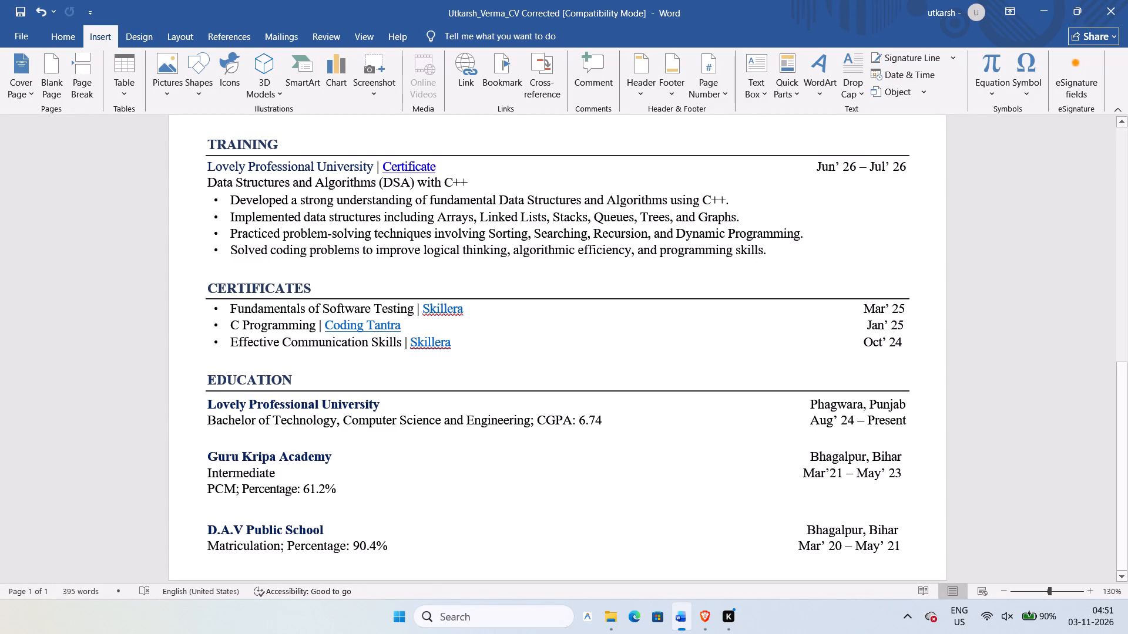
# Change the start month of the Guru Kripa Academy date range to Apr and space it so the start reads Apr’ 21.
pyautogui.click(827, 474)
pyautogui.press('BackSpace')
pyautogui.press('BackSpace')
pyautogui.press('BackSpace')
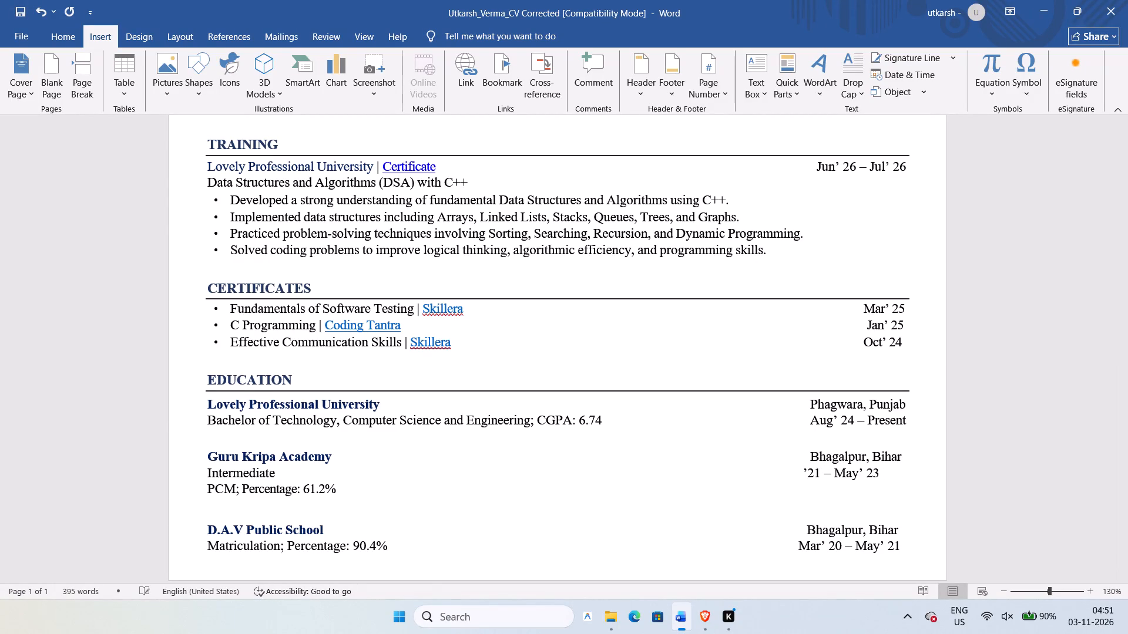
pyautogui.write('APR')
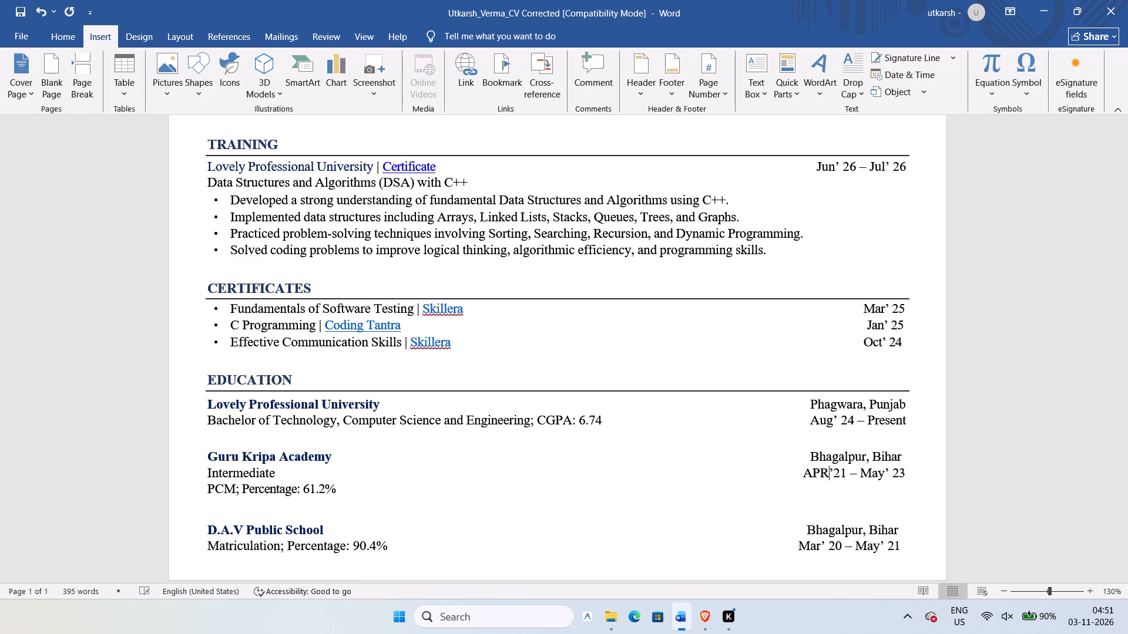
pyautogui.press('BackSpace')
pyautogui.press('BackSpace')
pyautogui.write('pr')
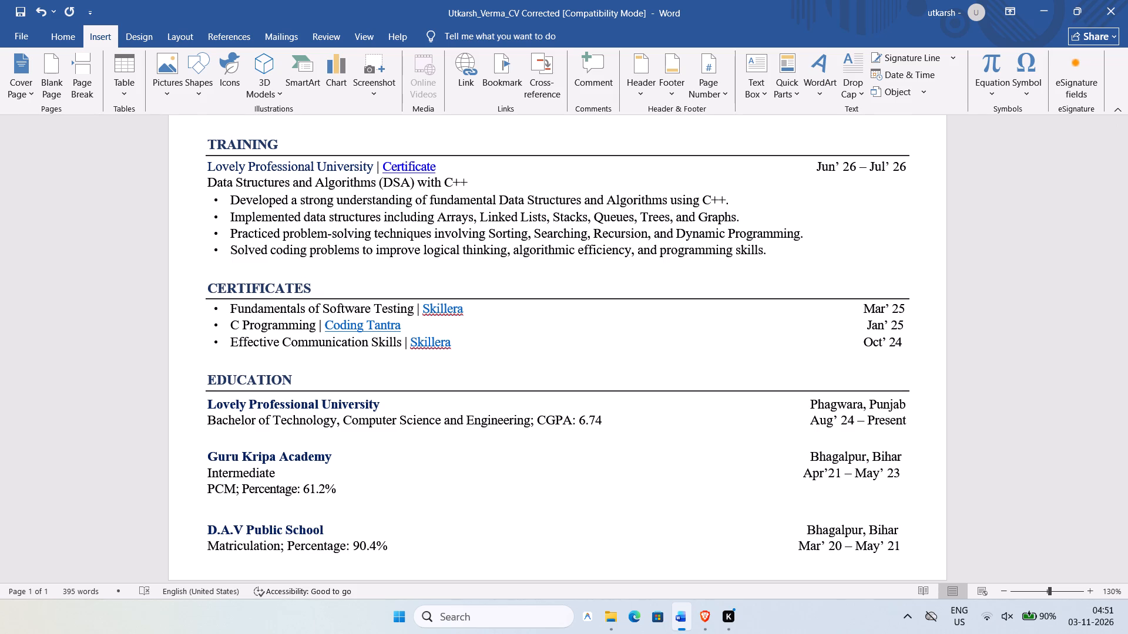
pyautogui.click(827, 470)
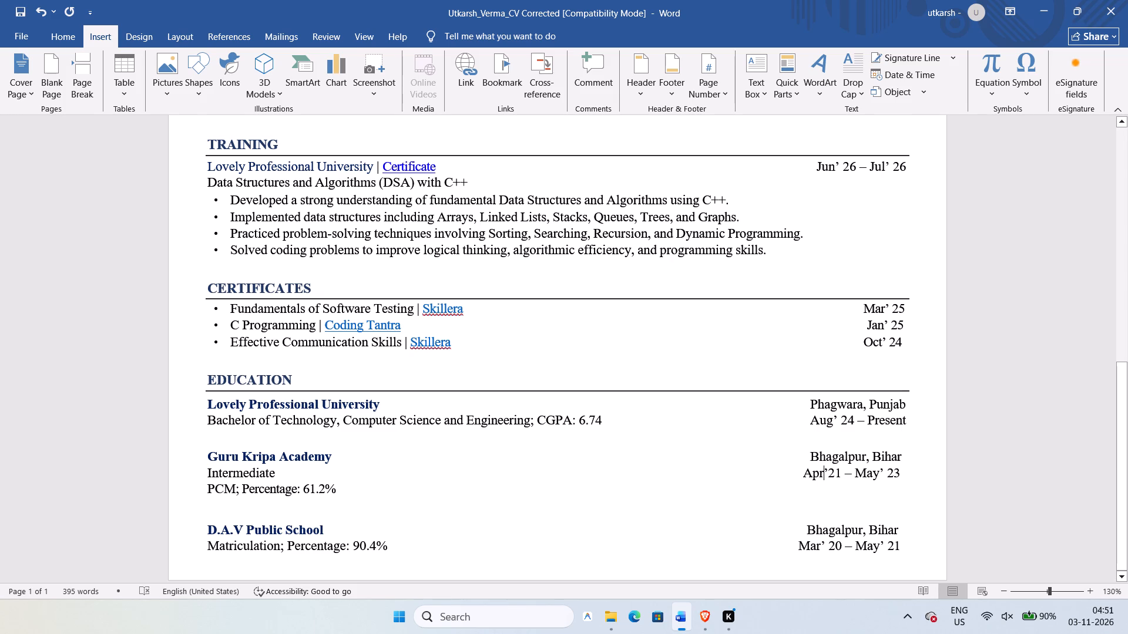
pyautogui.press('space')
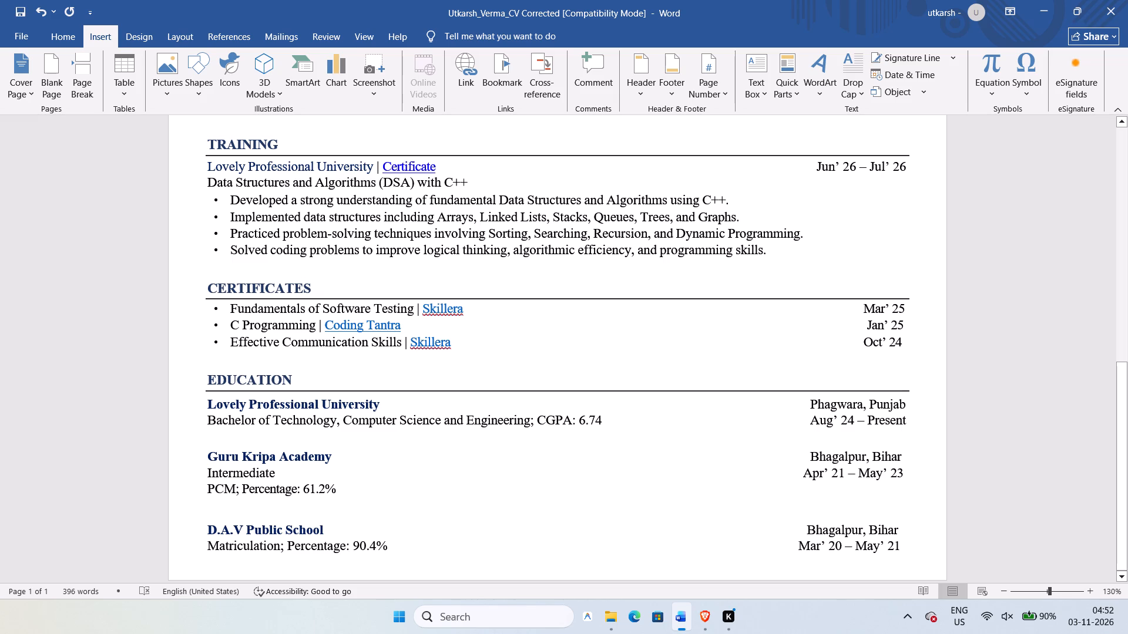
# Change the start month of the D.A.V Public School date range to Apr.
pyautogui.click(818, 549)
pyautogui.press('BackSpace')
pyautogui.press('BackSpace')
pyautogui.press('BackSpace')
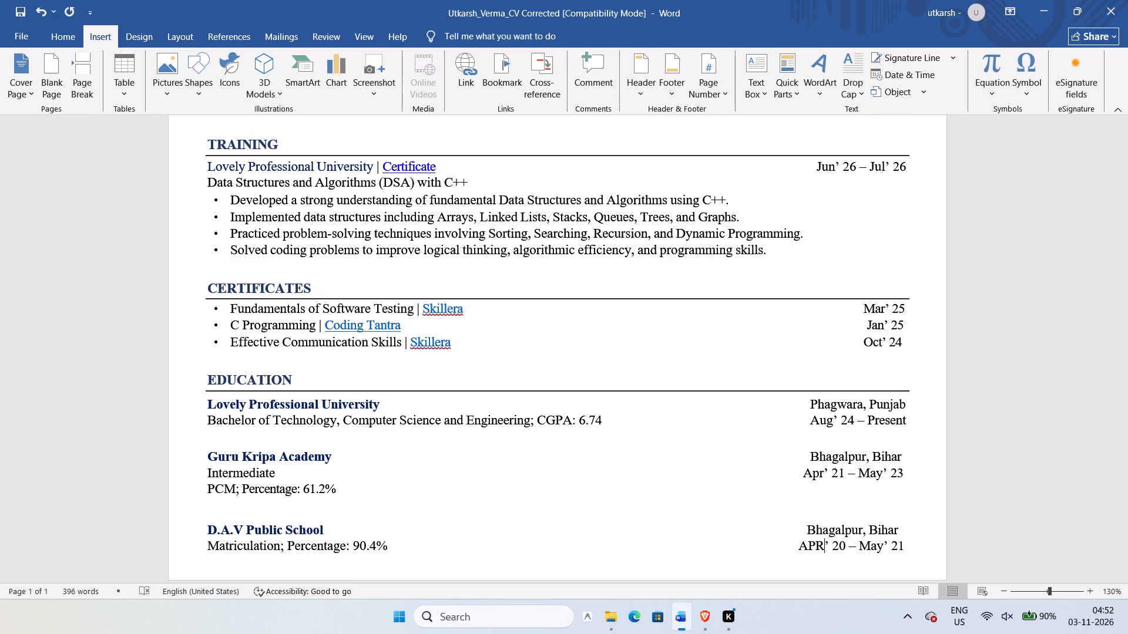
pyautogui.press('BackSpace')
pyautogui.press('BackSpace')
pyautogui.write('pr')
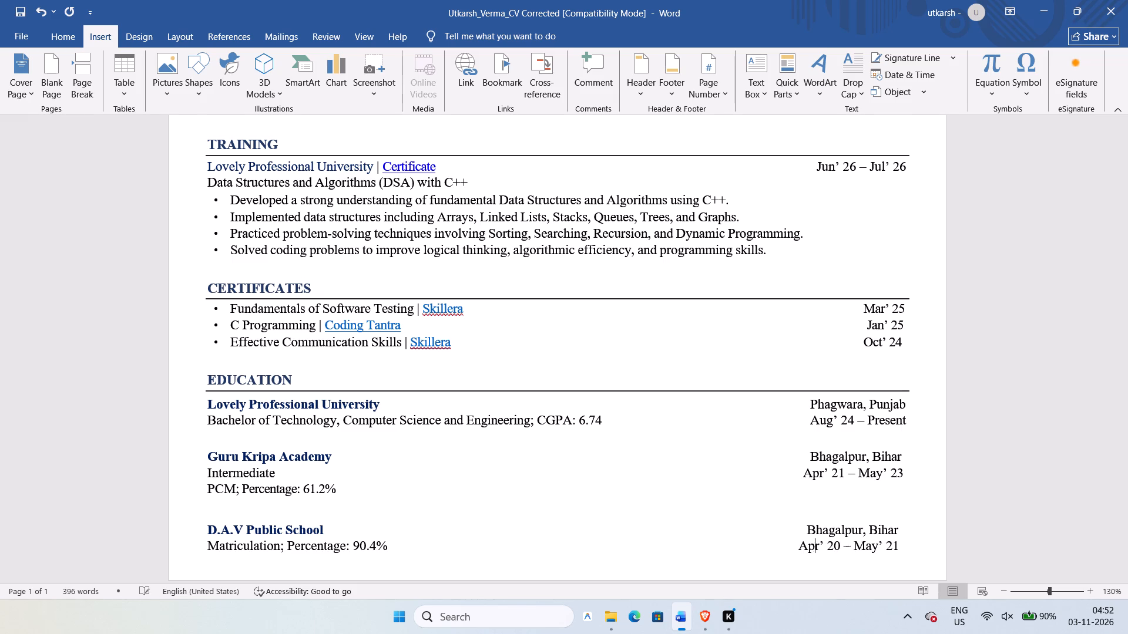
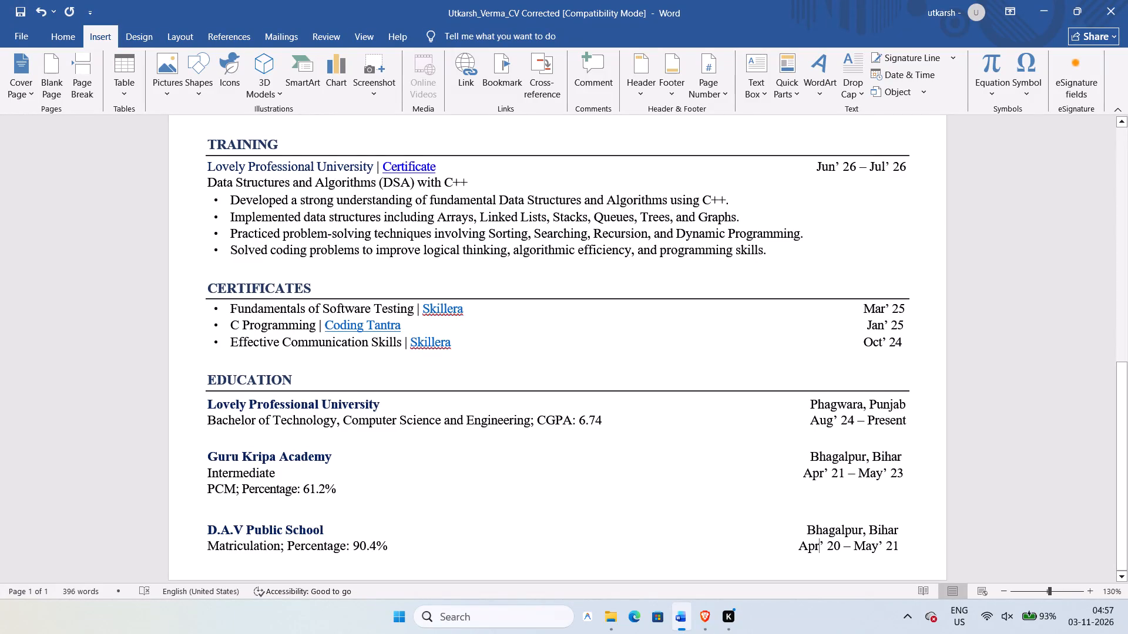
# Review the whole CV from the header to the Education section, checking the layout, project entries and date alignment.
pyautogui.scroll(1, 782, 448)
pyautogui.scroll(-1, 782, 448)
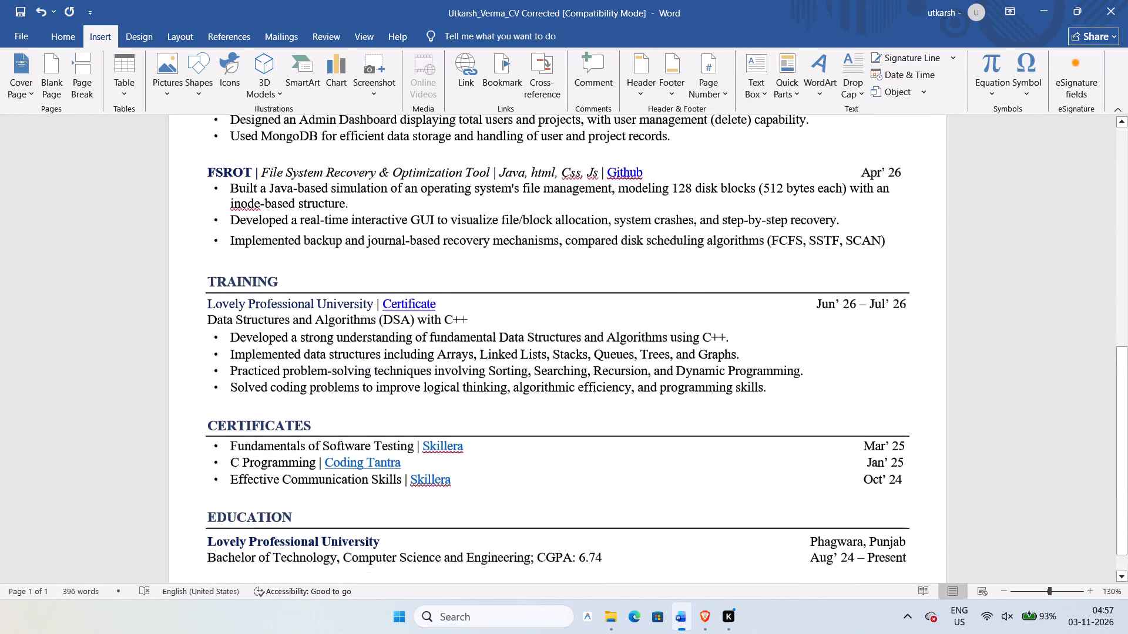
pyautogui.scroll(-2, 782, 448)
pyautogui.scroll(1, 782, 448)
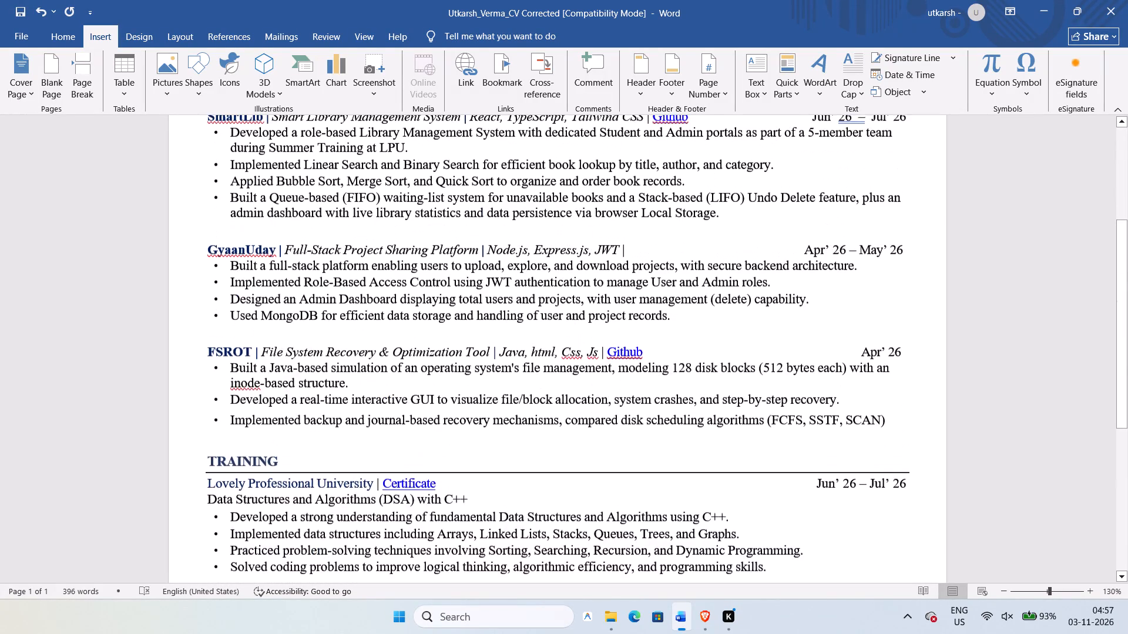
pyautogui.scroll(3, 782, 448)
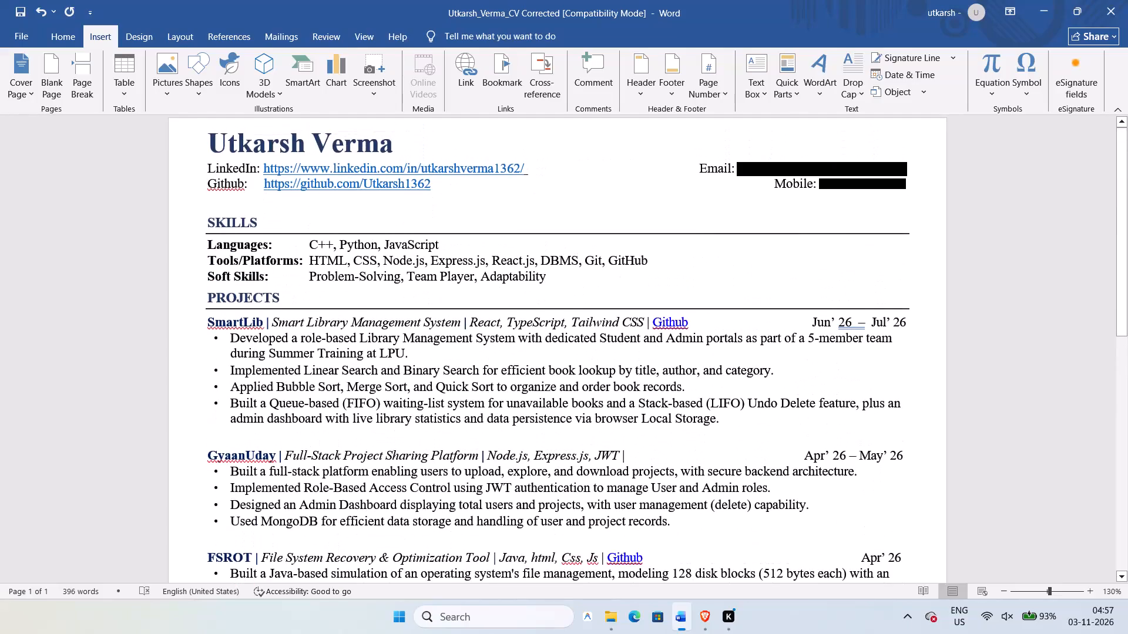
pyautogui.scroll(-1, 782, 448)
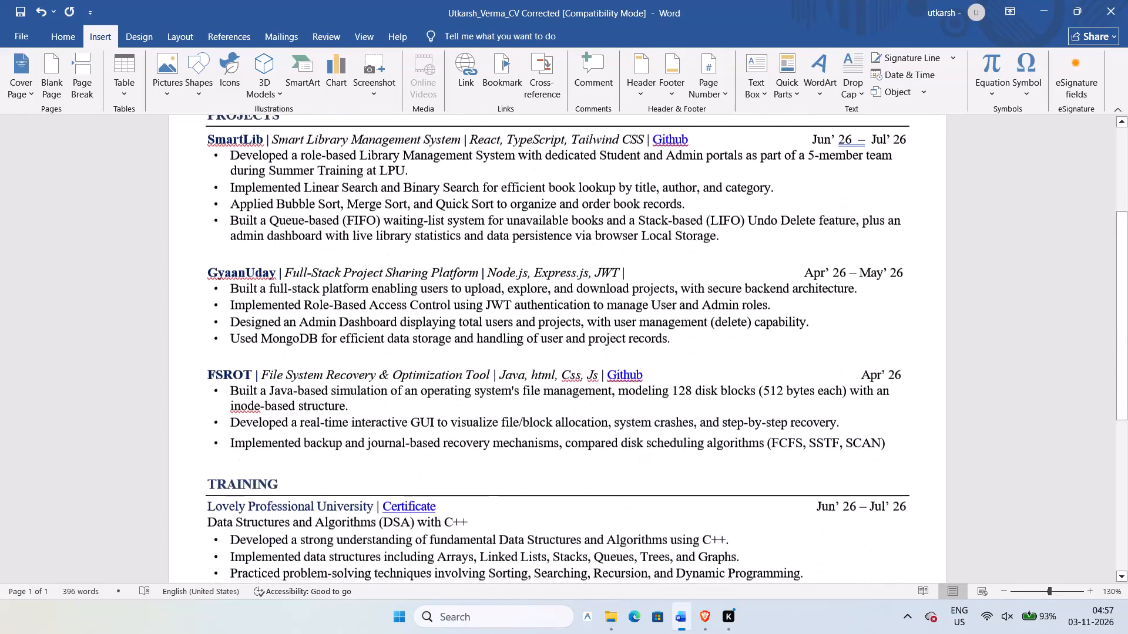
pyautogui.keyDown('ctrl'); pyautogui.scroll(-3, 782, 448); pyautogui.keyUp('ctrl')
pyautogui.scroll(1, 782, 448)
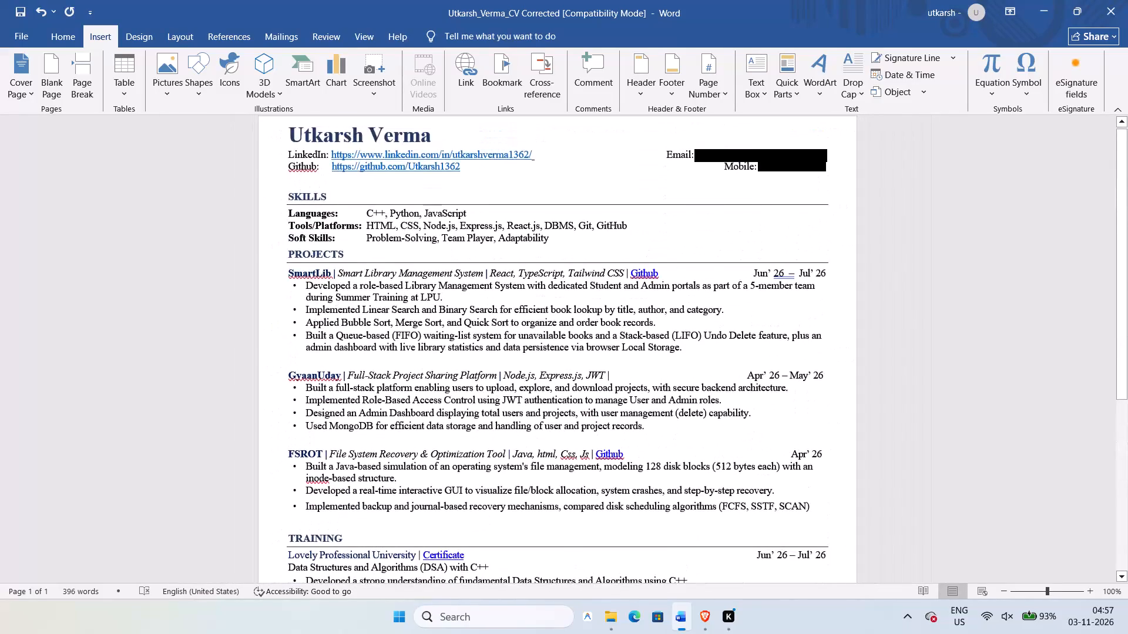
# Switch to the Brave browser and check the edit options for GyaanUday-main.zip in the GyaanUday GitHub repository.
pyautogui.click(710, 608)
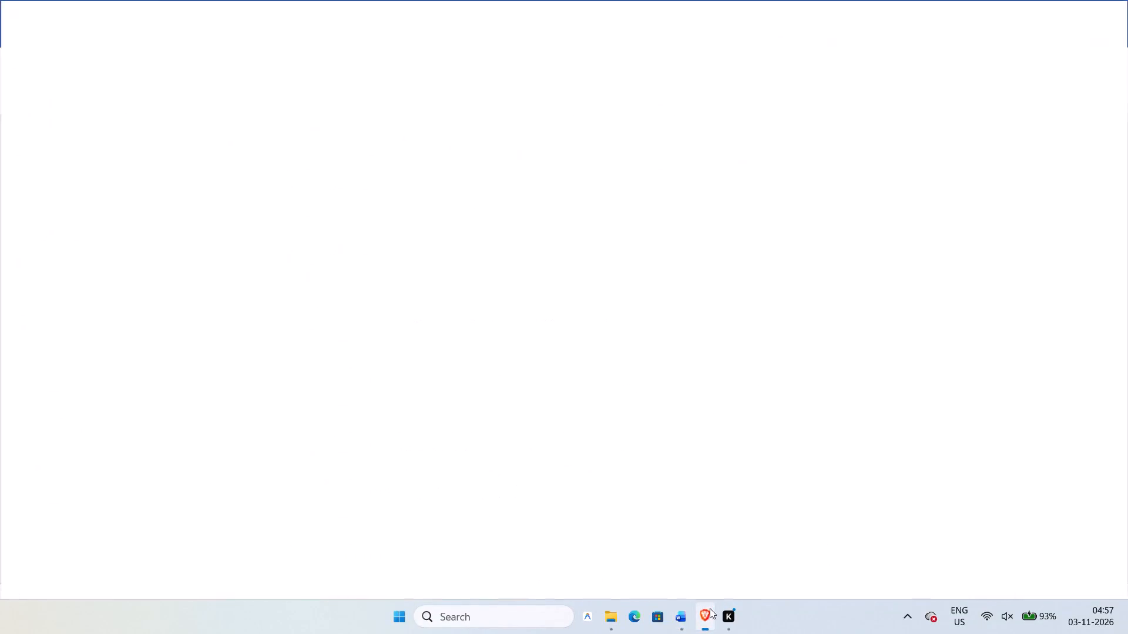
pyautogui.click(783, 0)
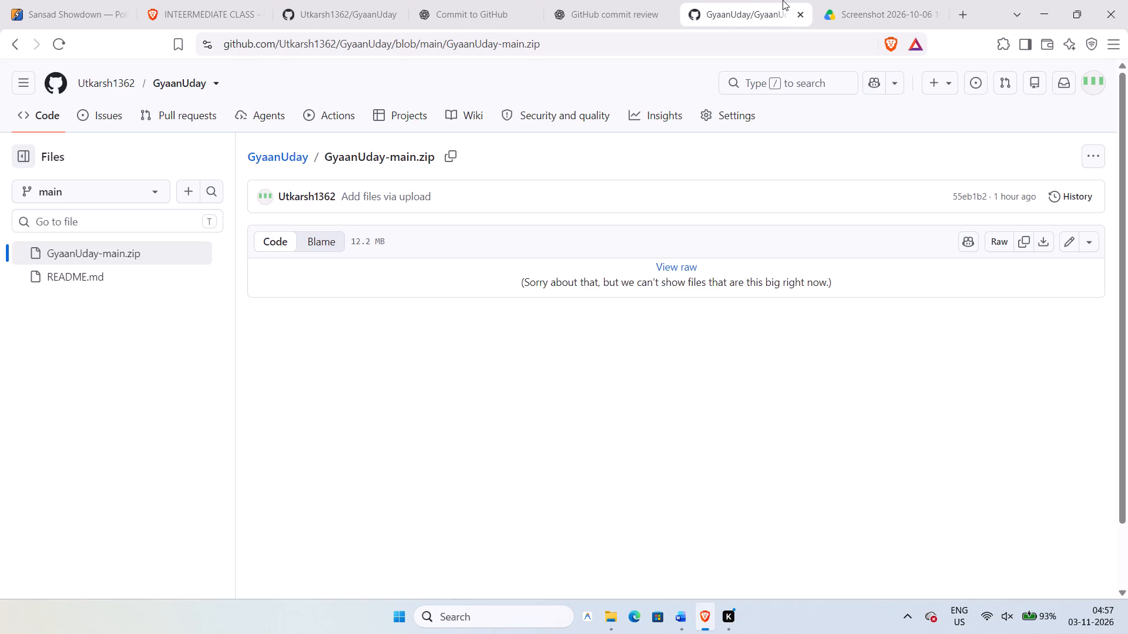
pyautogui.click(109, 255)
pyautogui.click(1087, 241)
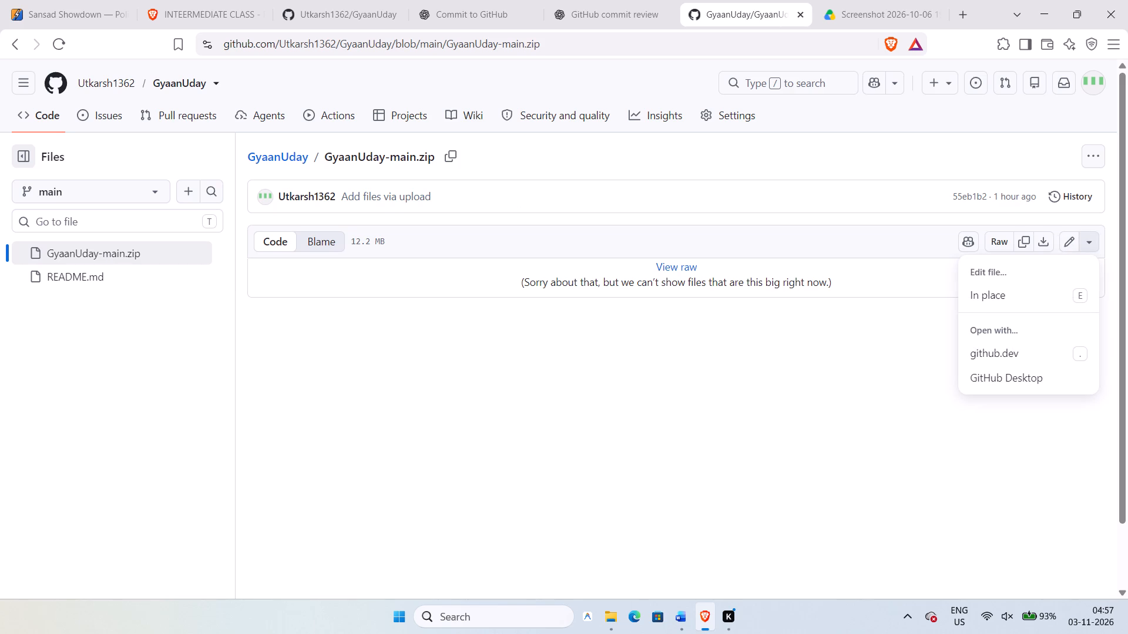
pyautogui.click(983, 266)
pyautogui.click(982, 275)
pyautogui.click(979, 274)
pyautogui.click(901, 325)
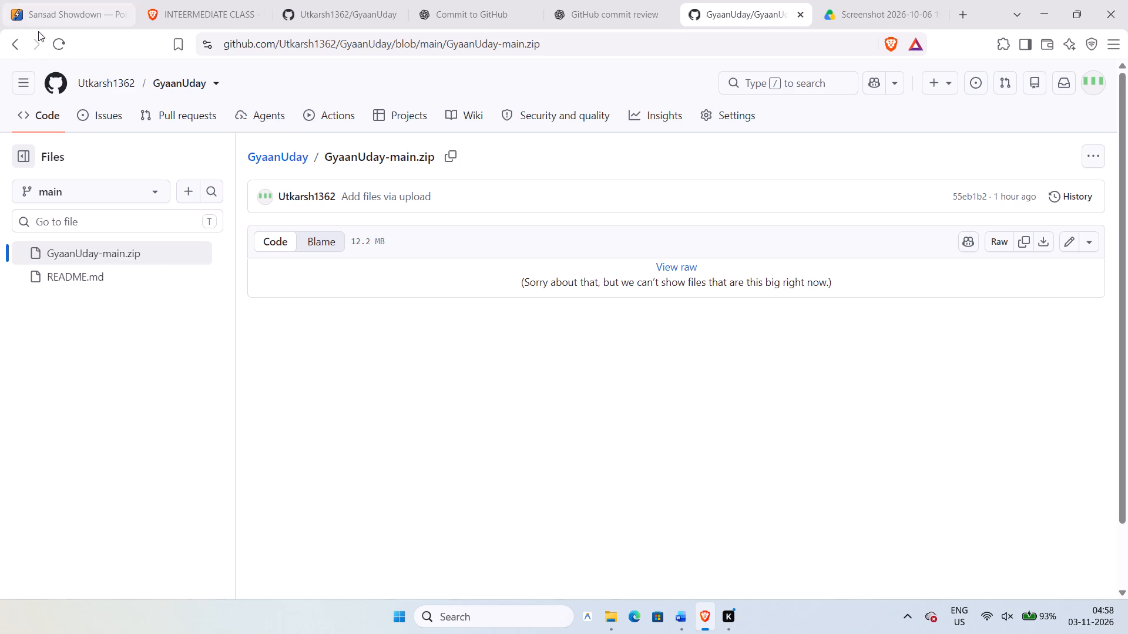
# Go to the GitHub profile's repository list and open the GyaanUday repository.
pyautogui.click(115, 89)
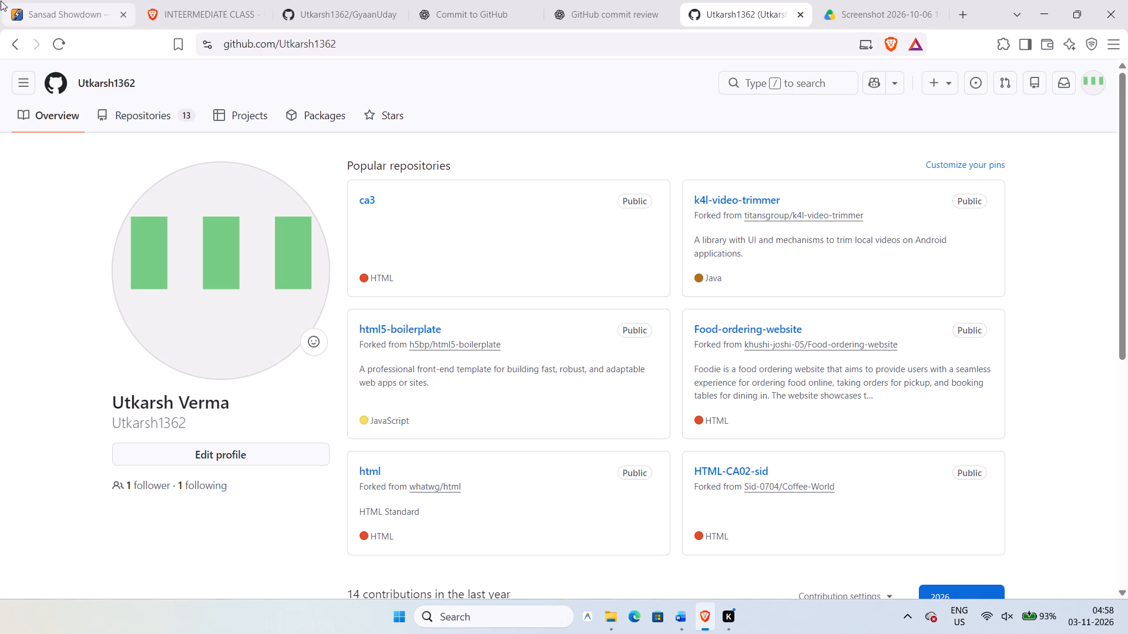
pyautogui.click(130, 123)
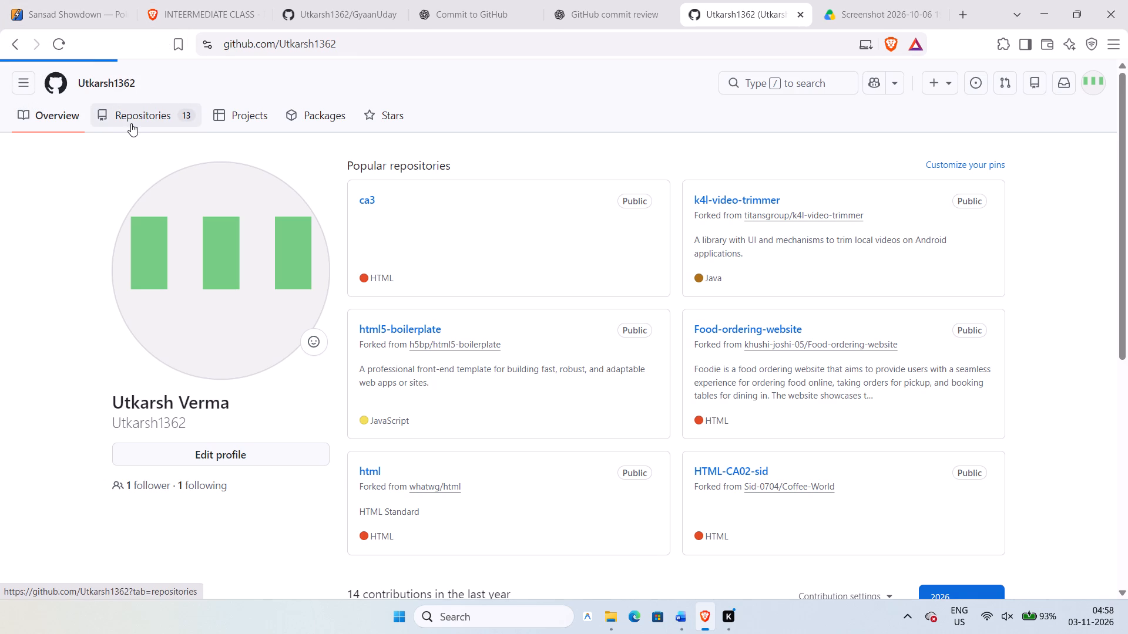
pyautogui.scroll(-1, 478, 305)
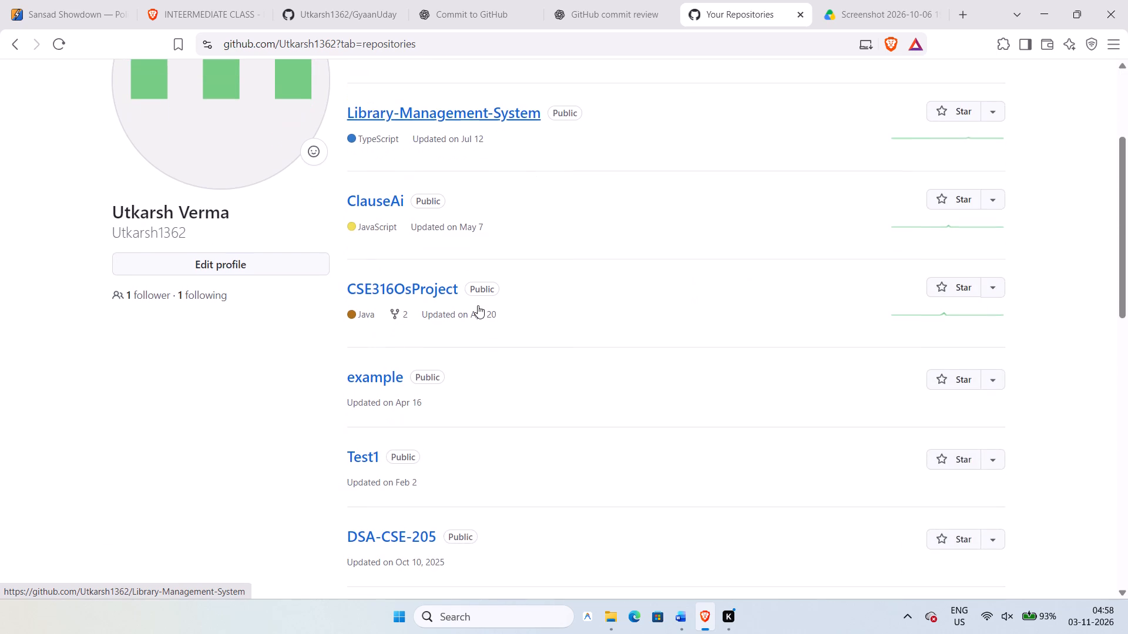
pyautogui.scroll(-1, 478, 305)
pyautogui.scroll(-3, 597, 372)
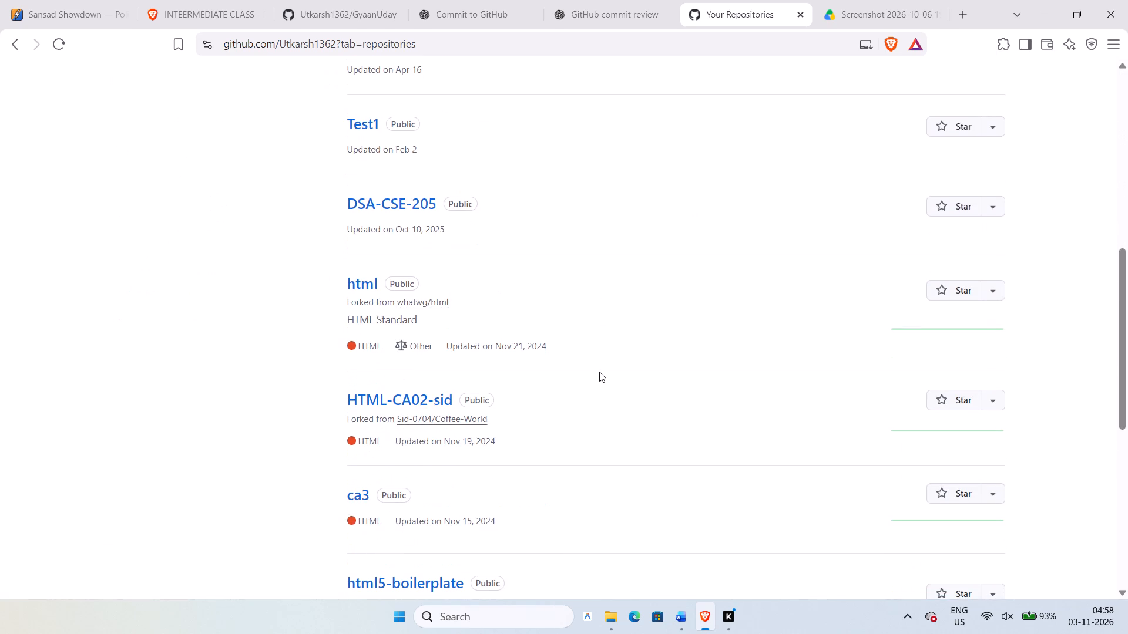
pyautogui.scroll(2, 717, 397)
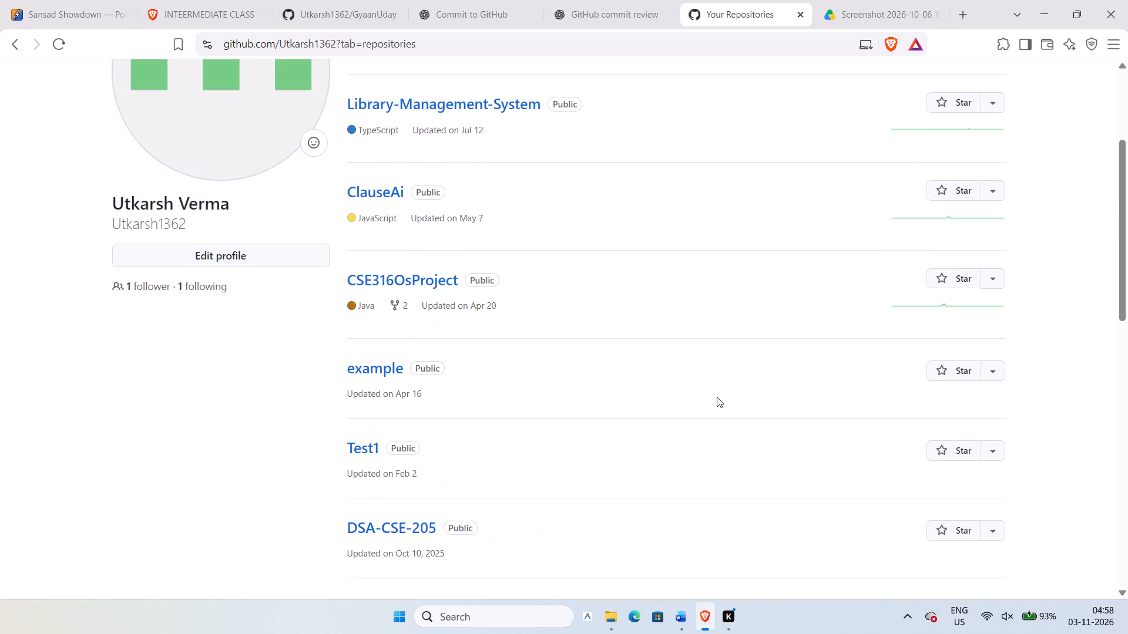
pyautogui.scroll(3, 717, 397)
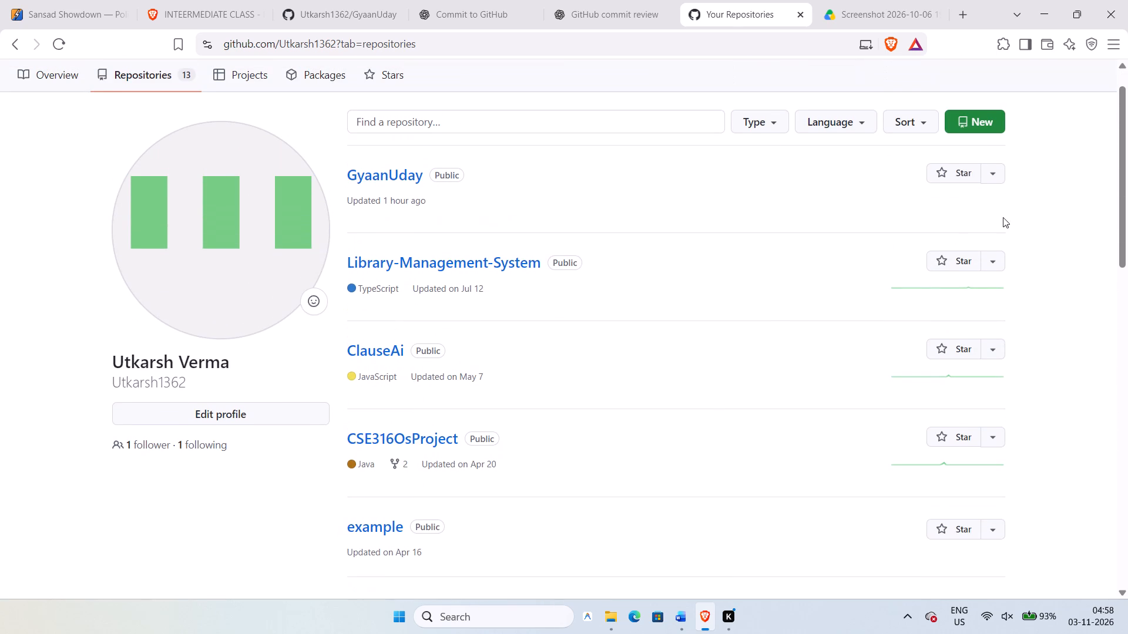
pyautogui.click(988, 174)
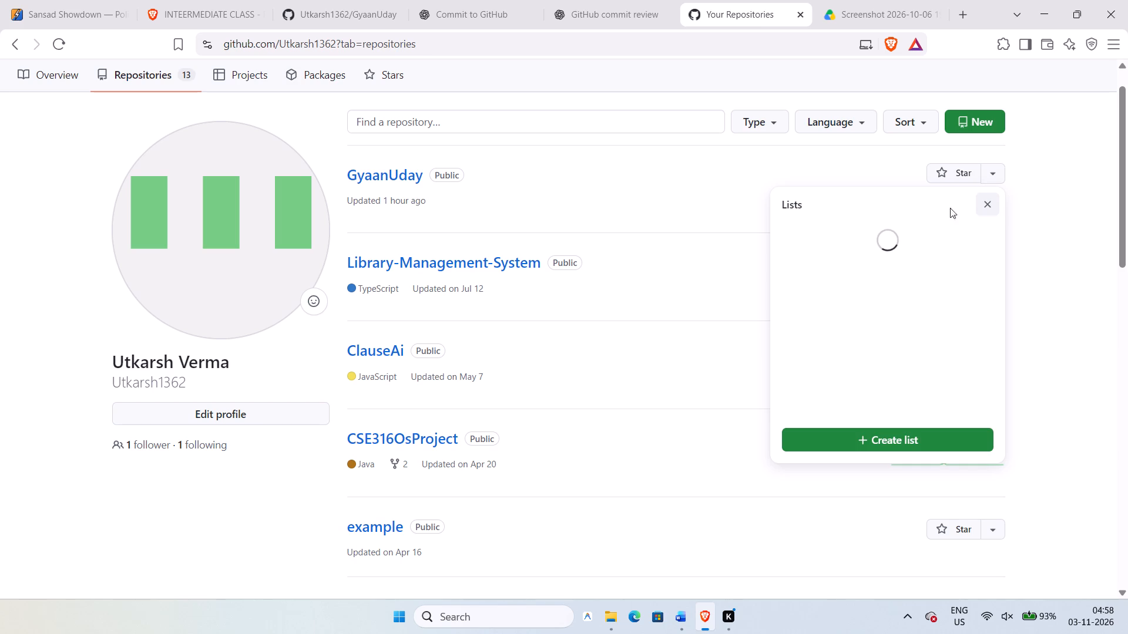
pyautogui.click(632, 191)
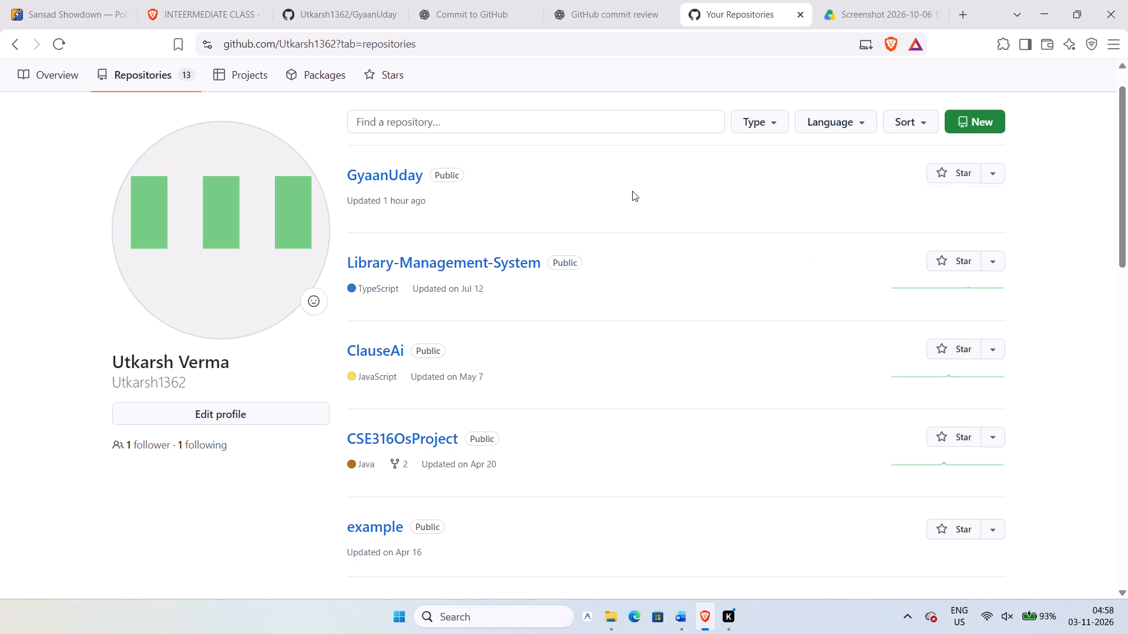
pyautogui.click(412, 171)
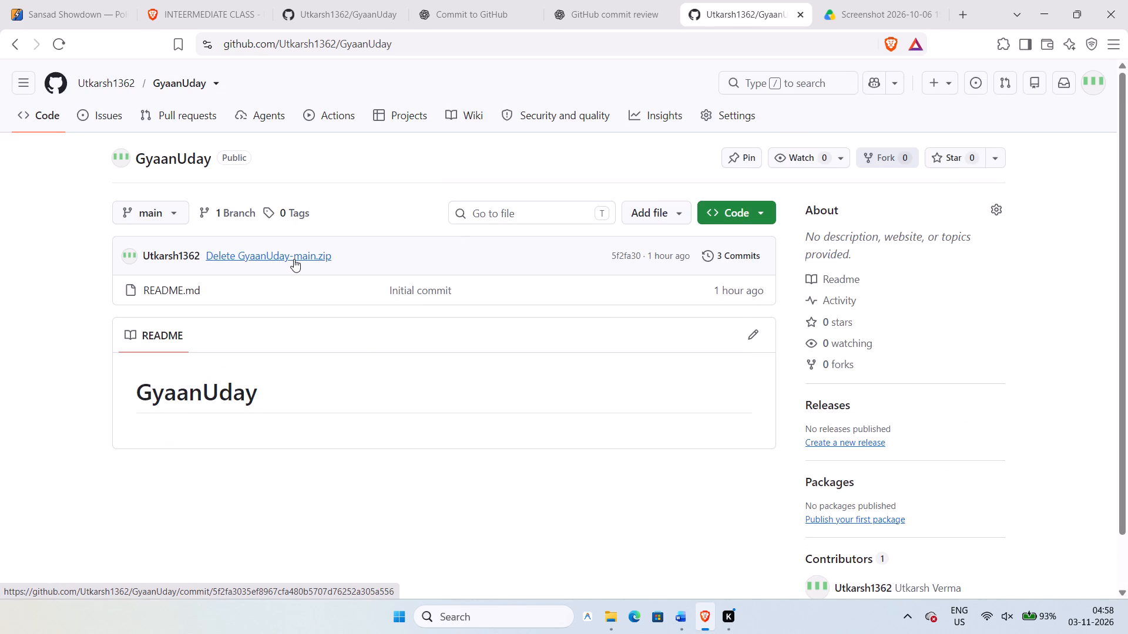
# Inspect the "Delete GyaanUday-main.zip" commit and its changed file, and return to the GyaanUday repository's main page.
pyautogui.click(294, 259)
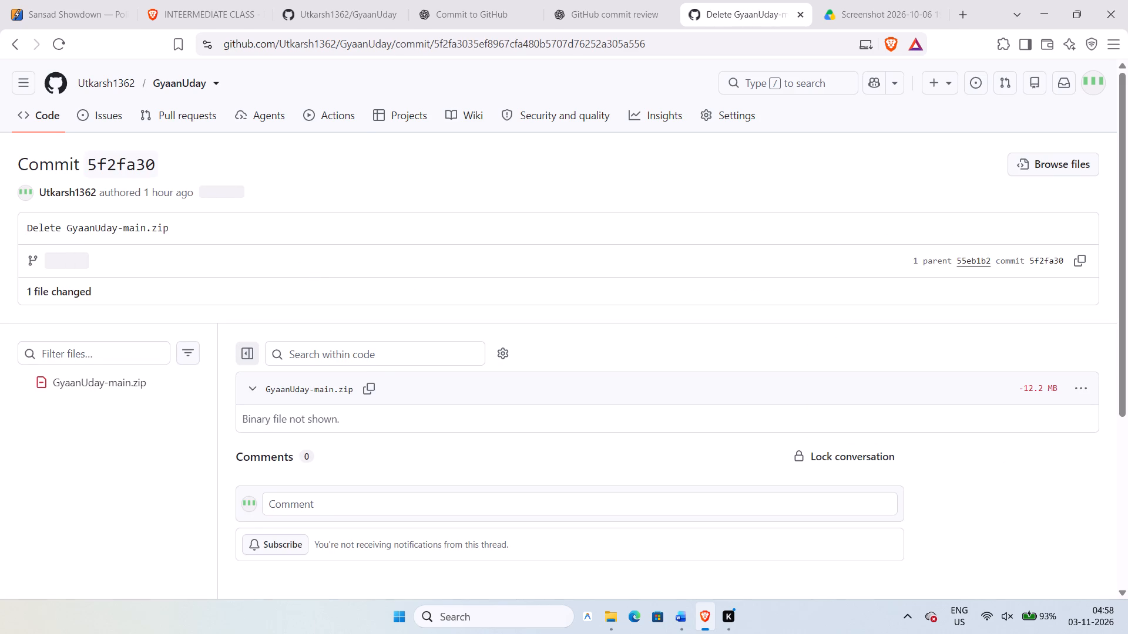
pyautogui.click(121, 382)
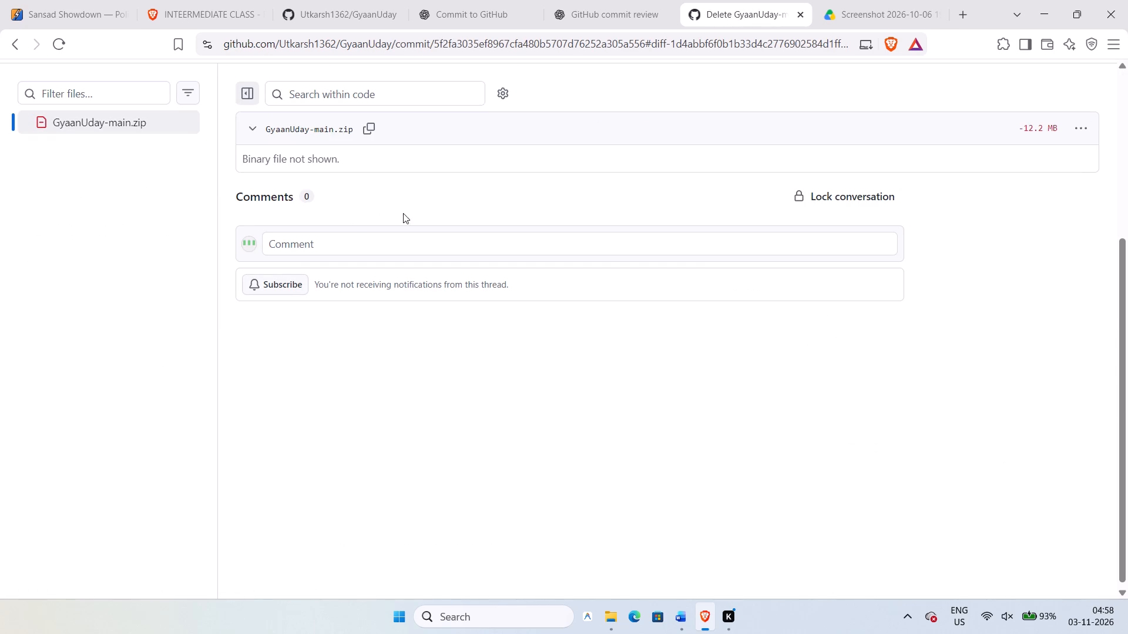
pyautogui.click(1086, 127)
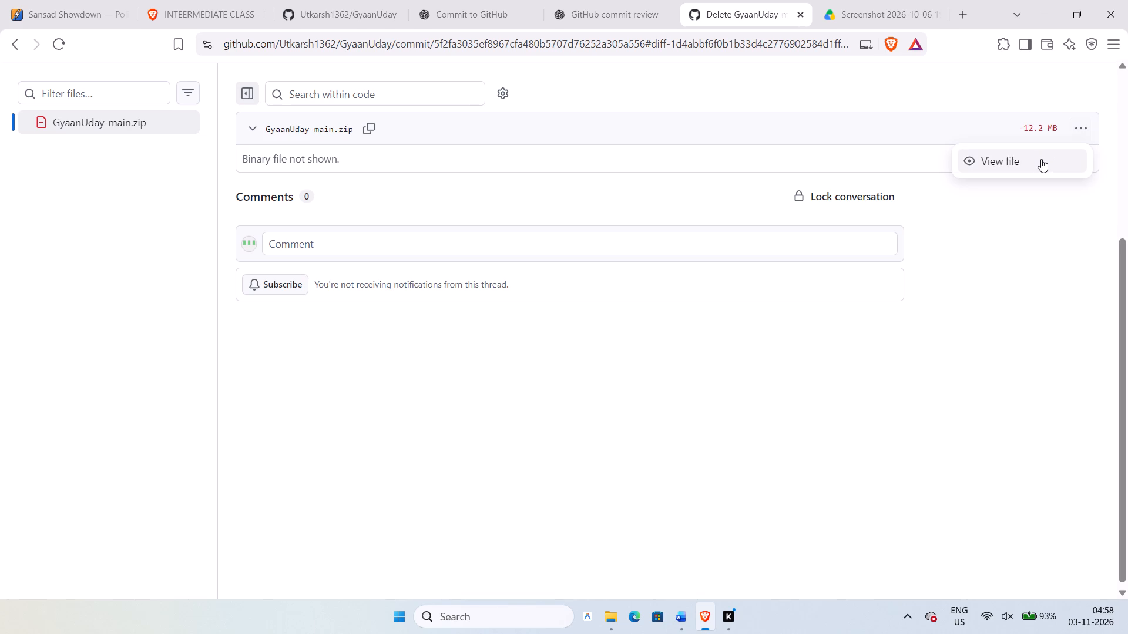
pyautogui.click(12, 35)
pyautogui.click(12, 35)
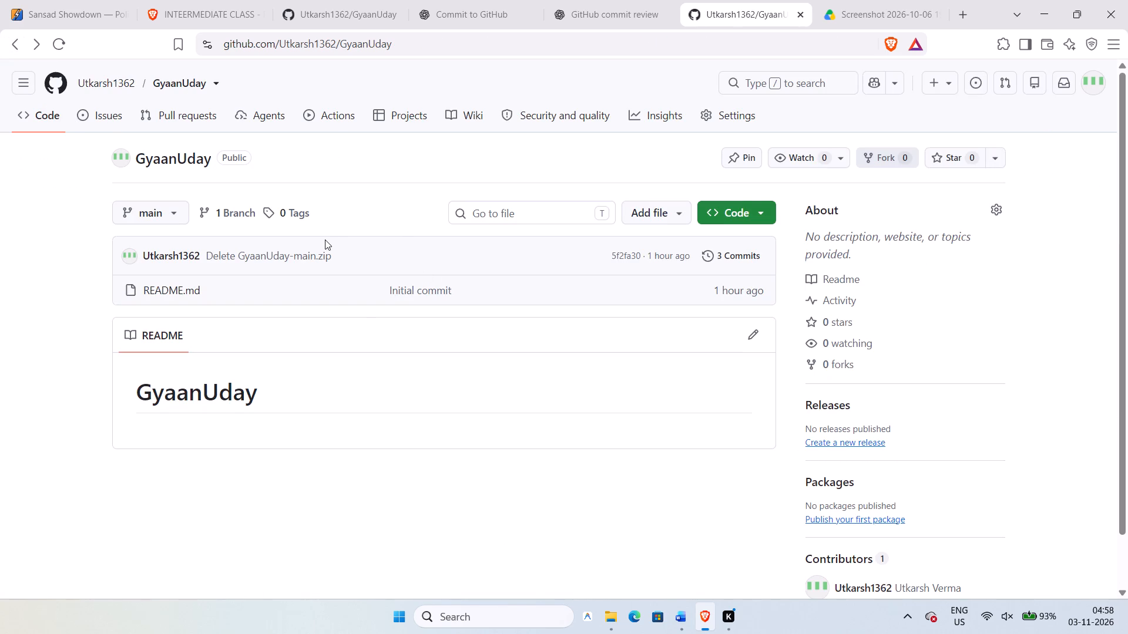
# Copy the web address of the GyaanUday repository page.
pyautogui.tripleClick(329, 49)
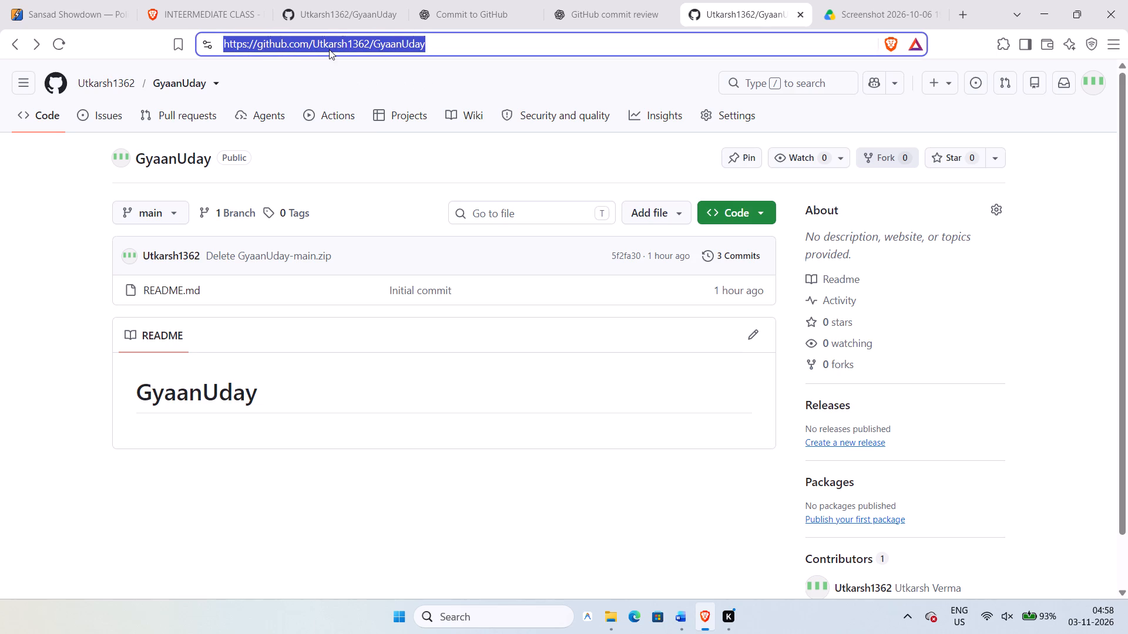
pyautogui.hotkey('ctrl', 'c')
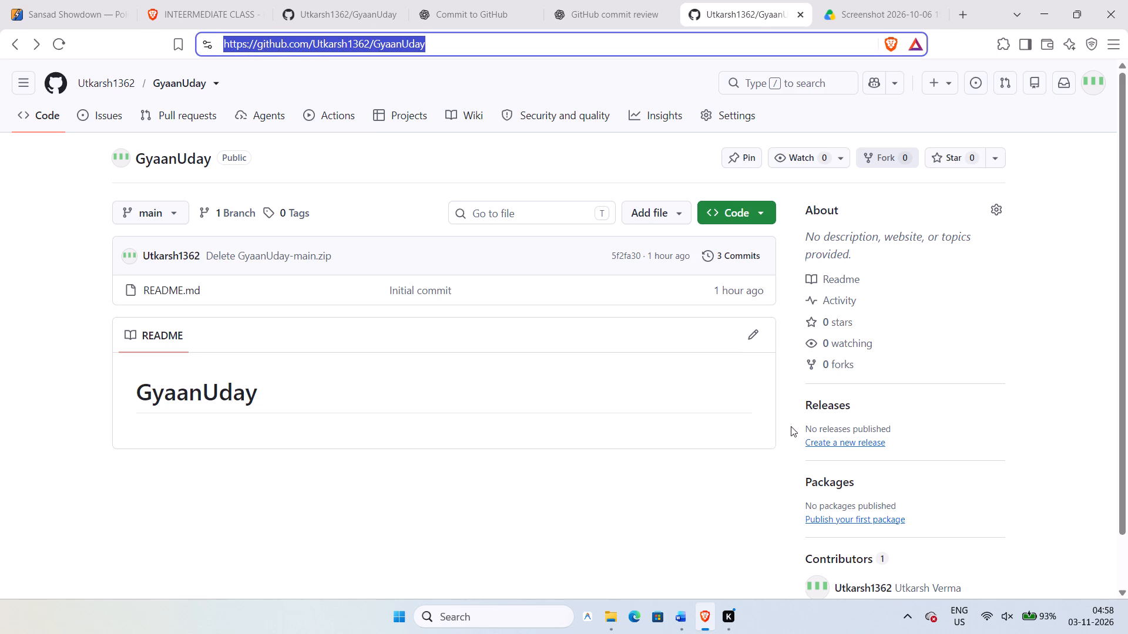
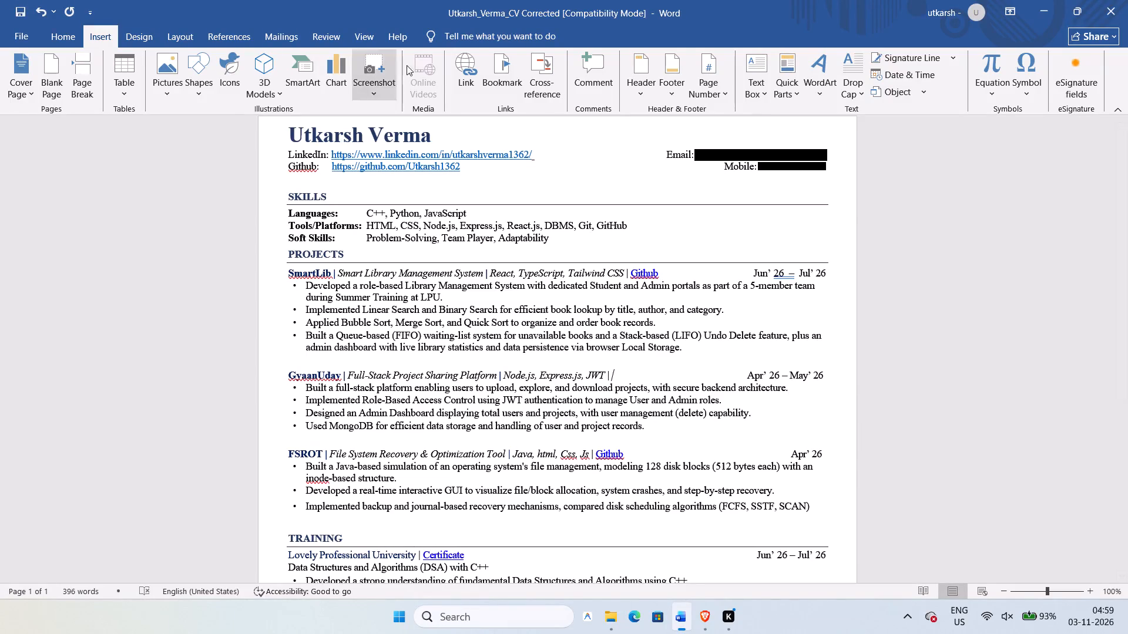
# Insert a hyperlink displayed as "Github" at the end of the GyaanUday project heading, pointing to the copied repository address.
pyautogui.click(462, 81)
pyautogui.click(370, 116)
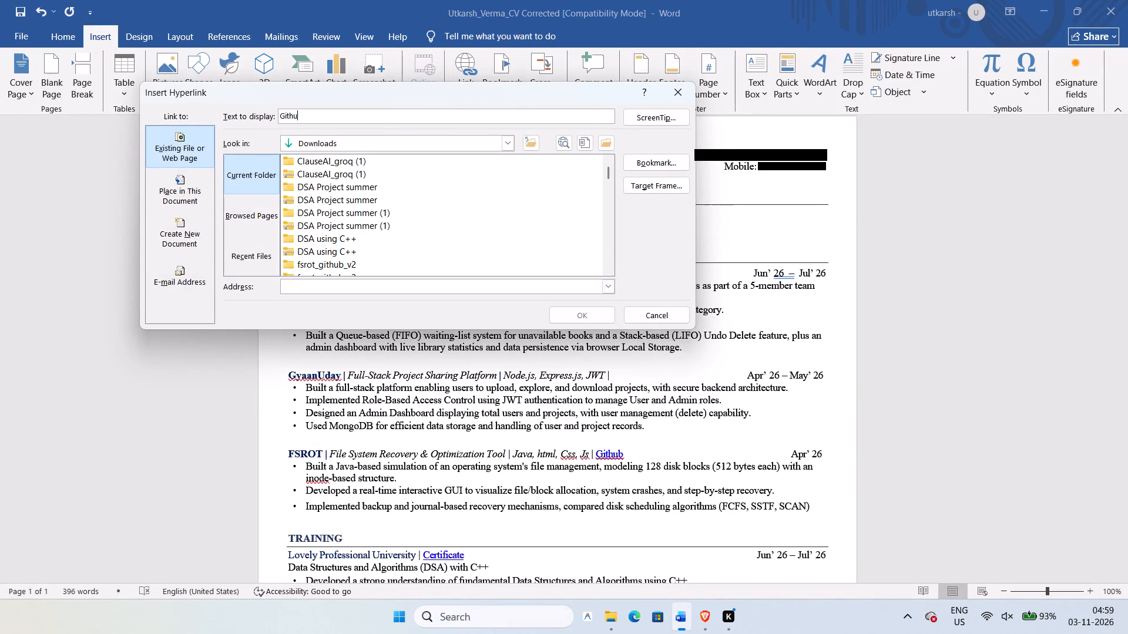
pyautogui.click(337, 286)
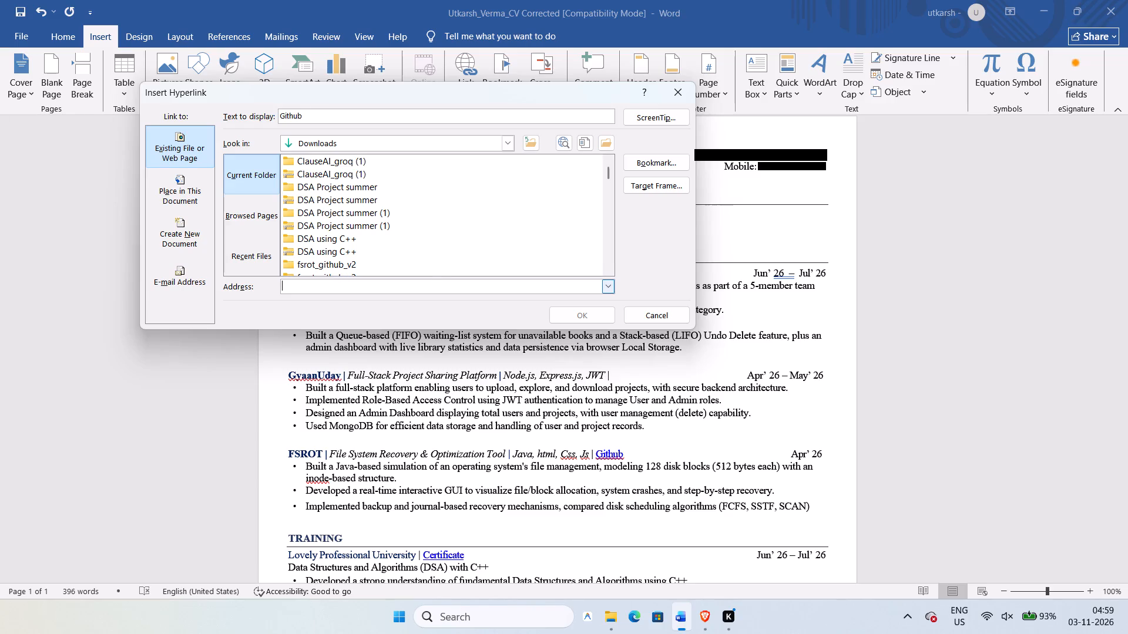
pyautogui.hotkey('ctrl', 'v')
pyautogui.click(566, 322)
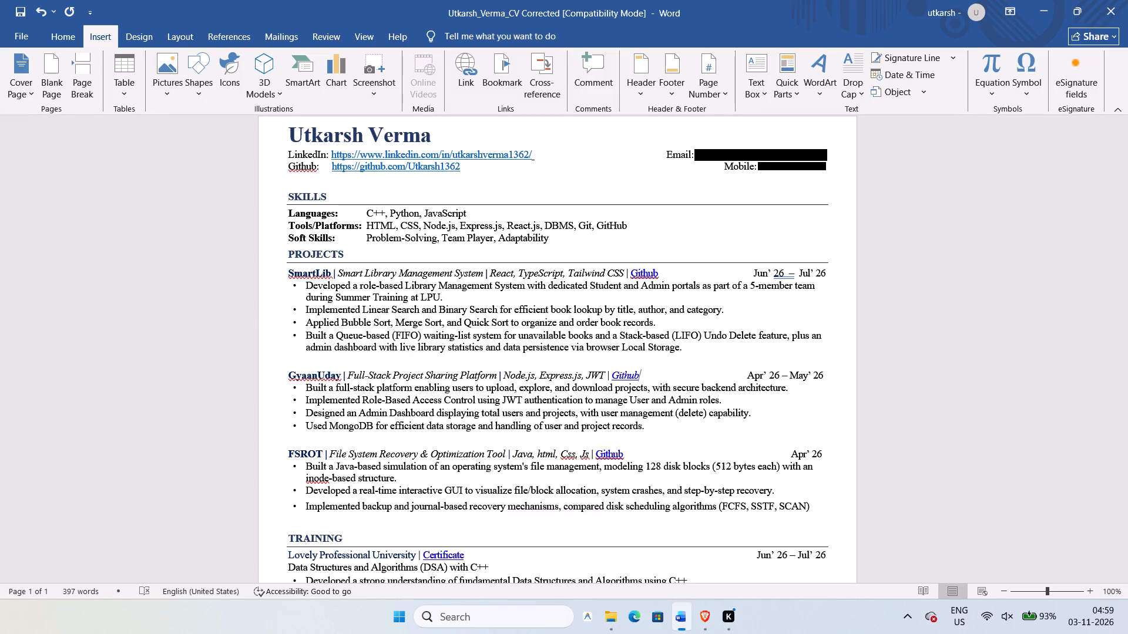
# Switch to the Brave browser, go to the GitHub dashboard and check its navigation menu.
pyautogui.click(709, 613)
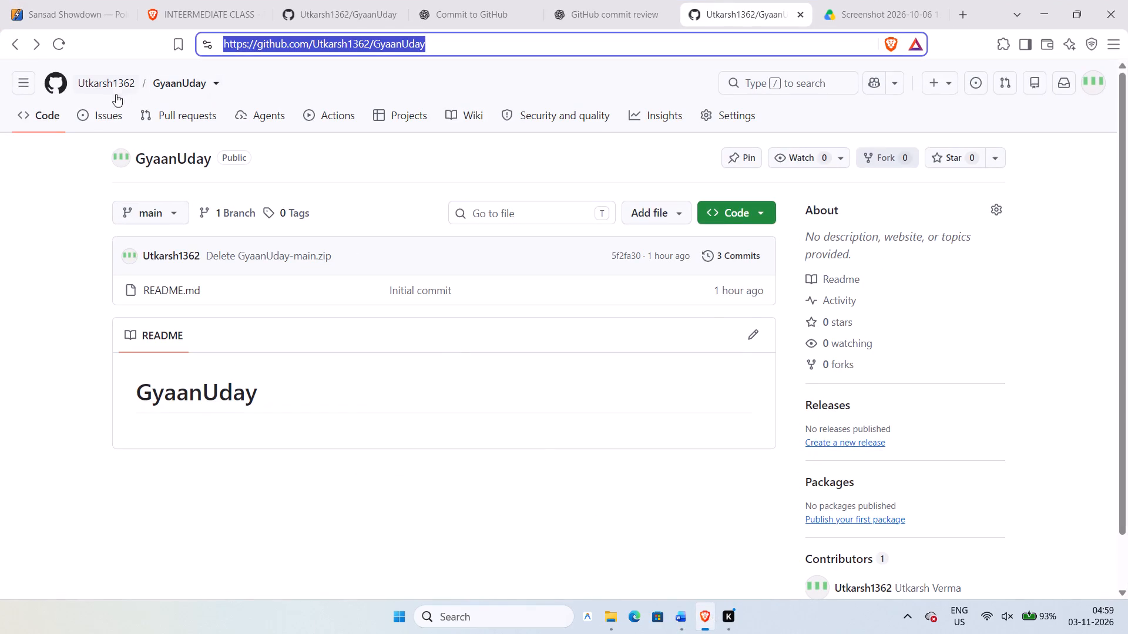
pyautogui.click(61, 83)
pyautogui.click(35, 87)
pyautogui.click(32, 86)
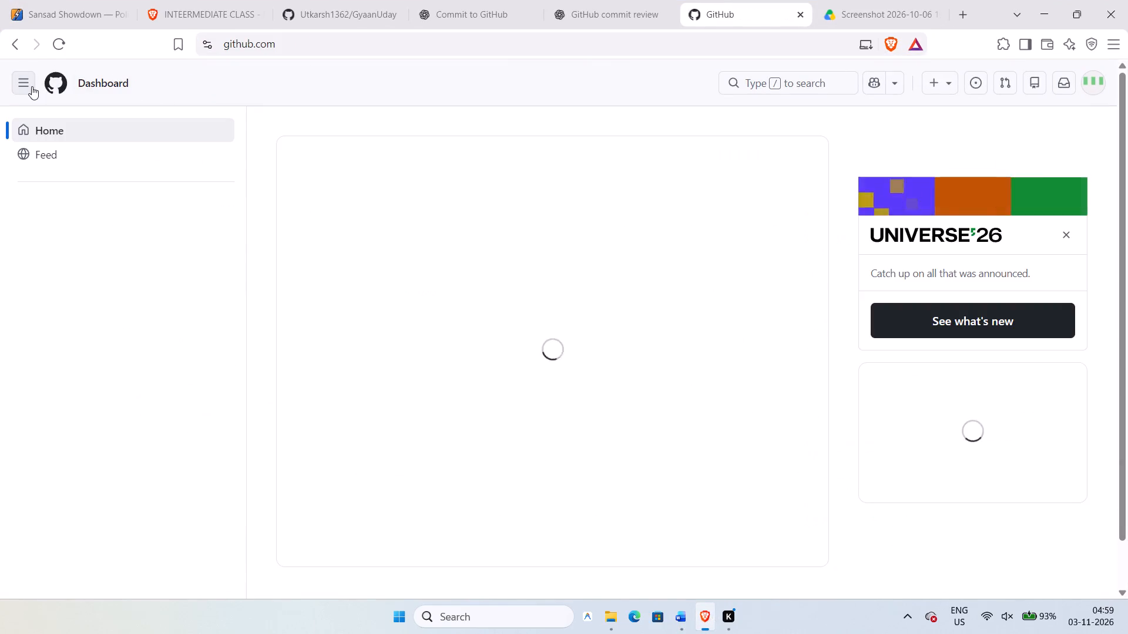
pyautogui.click(12, 80)
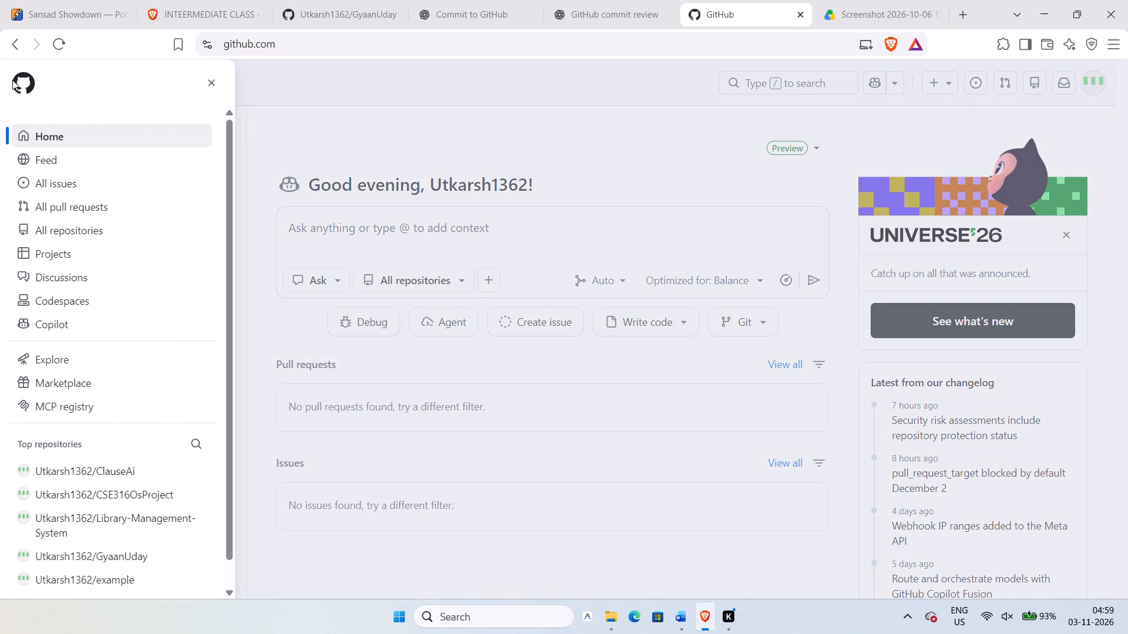
pyautogui.click(189, 76)
pyautogui.click(216, 86)
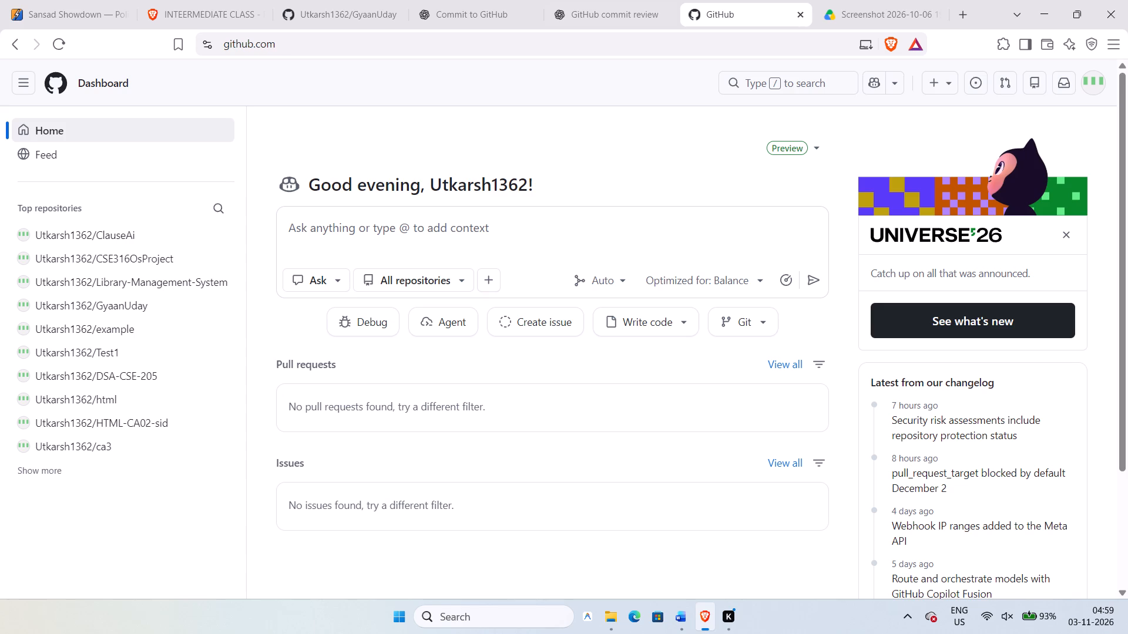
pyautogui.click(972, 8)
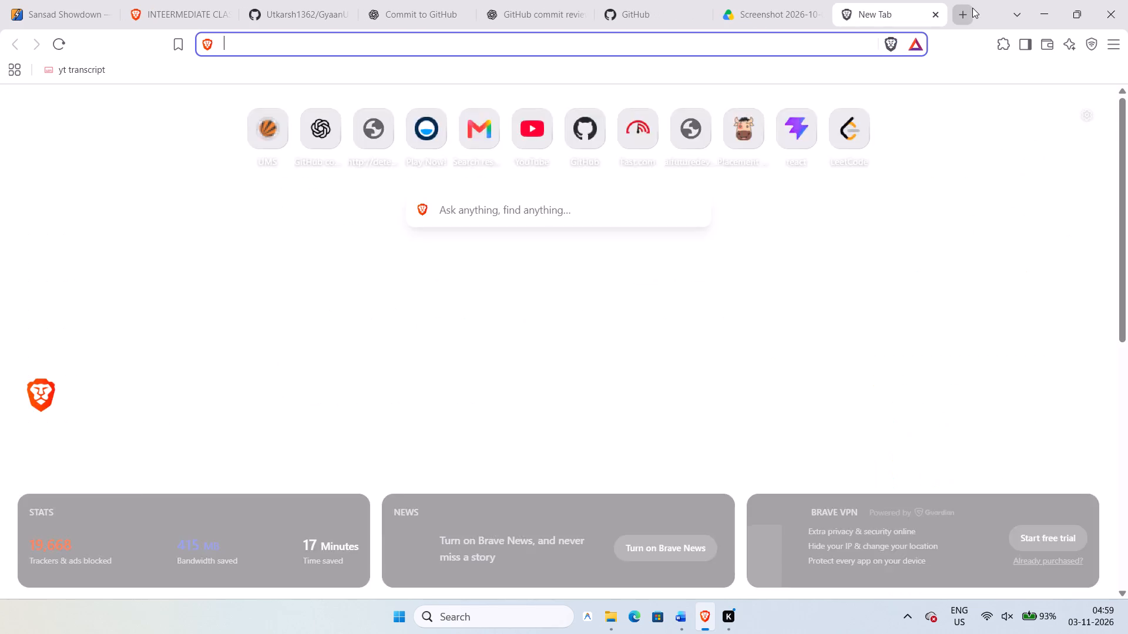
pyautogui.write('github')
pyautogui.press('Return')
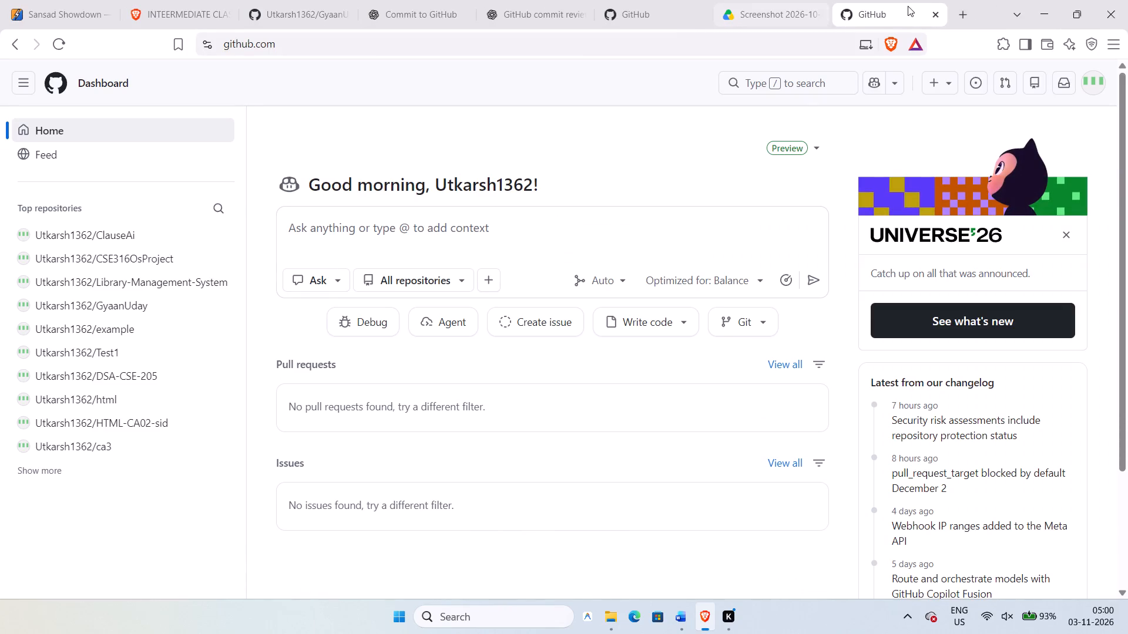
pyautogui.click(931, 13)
# Close the browser tab showing the DSA certificate screenshot in Google Drive.
pyautogui.click(891, 6)
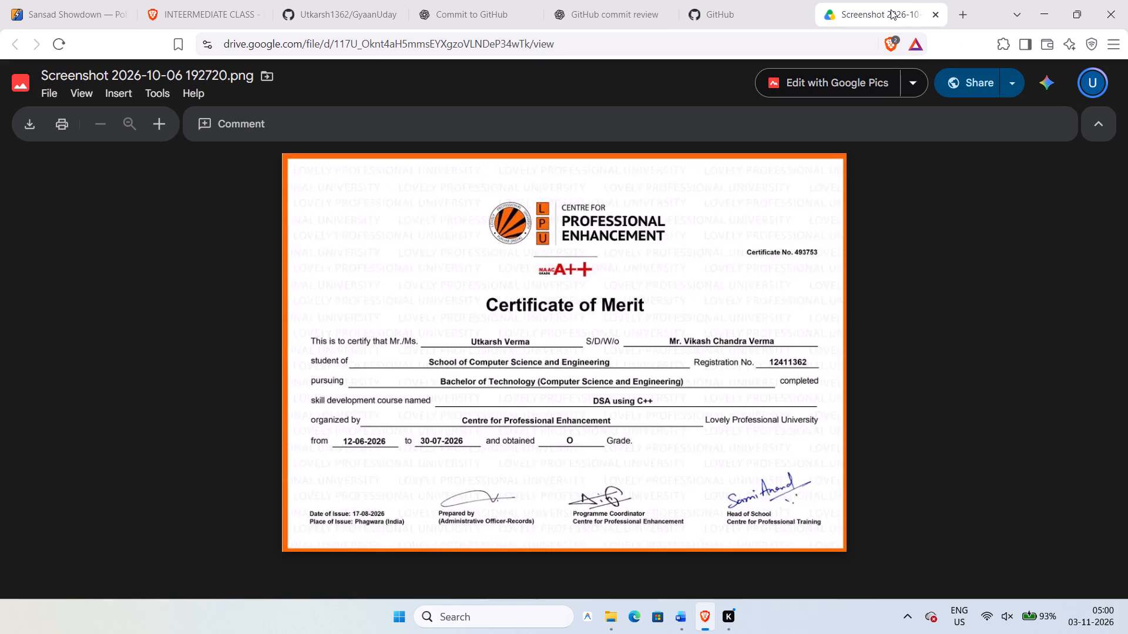
pyautogui.click(938, 14)
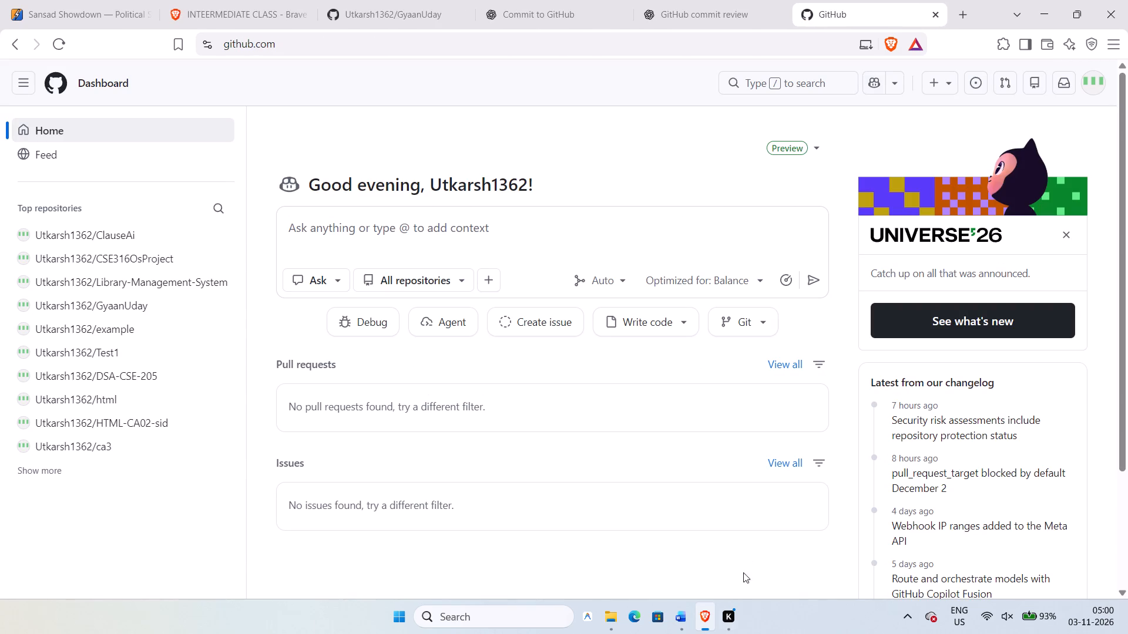
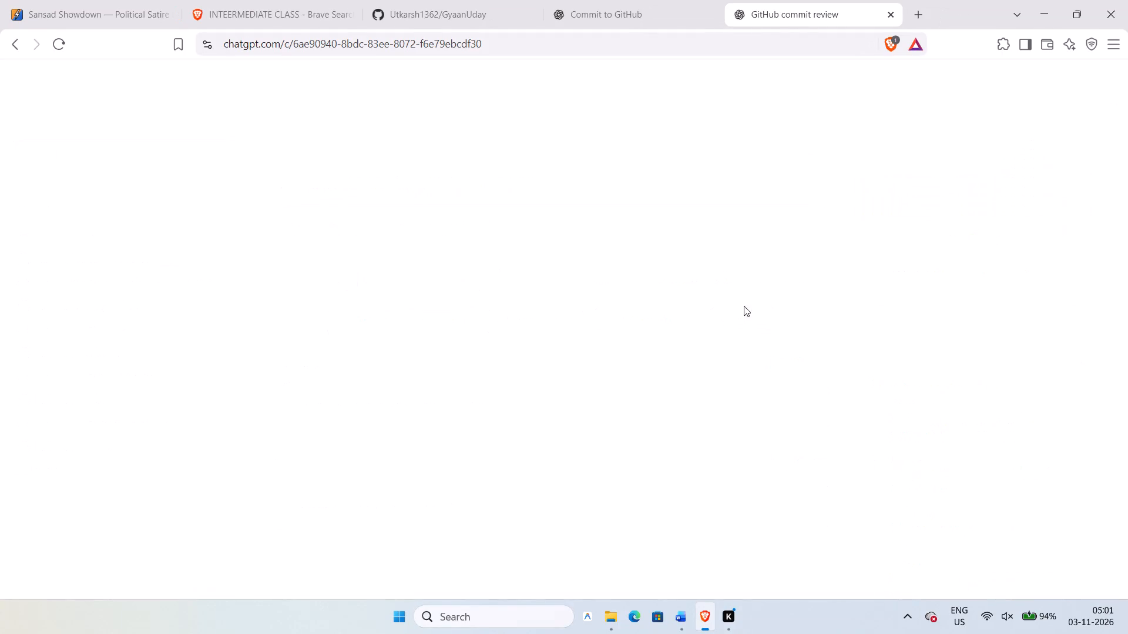
pyautogui.click(668, 623)
pyautogui.click(683, 620)
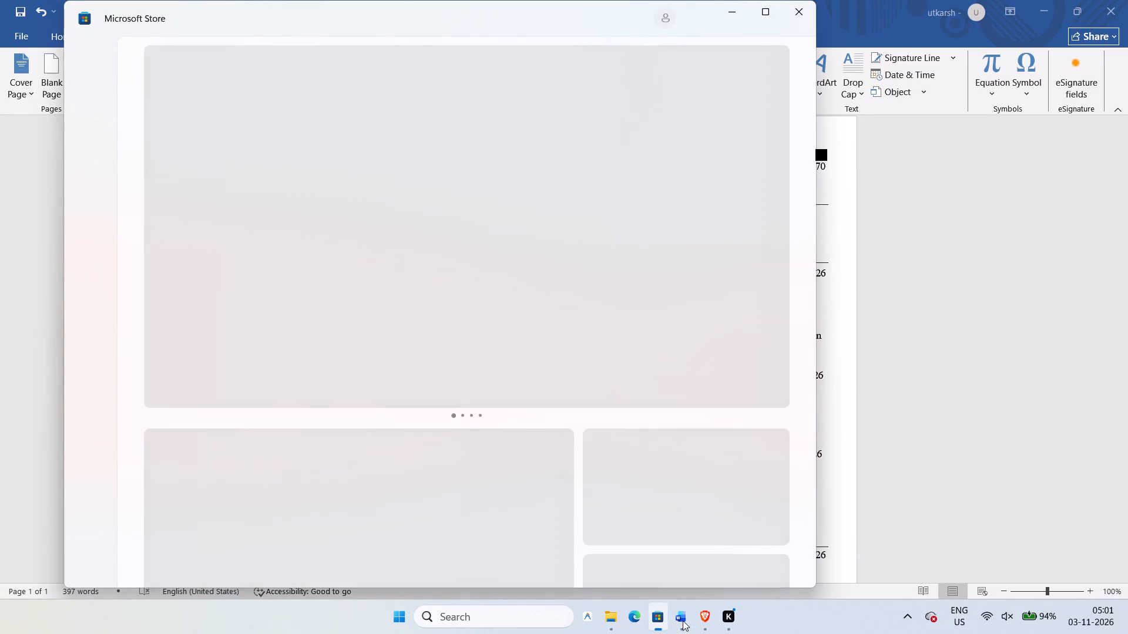
pyautogui.click(800, 2)
pyautogui.click(800, 8)
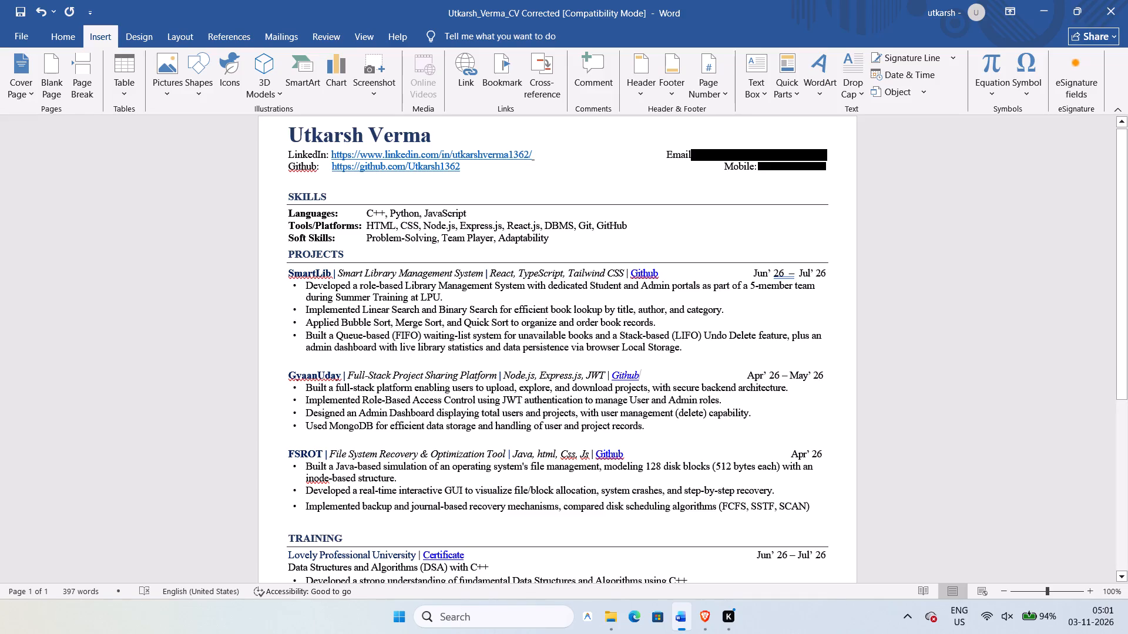
# Remove the italic formatting from the Github link at the end of the GyaanUday project heading.
pyautogui.moveTo(645, 377); pyautogui.dragTo(611, 375)
pyautogui.moveTo(611, 375); pyautogui.dragTo(610, 376)
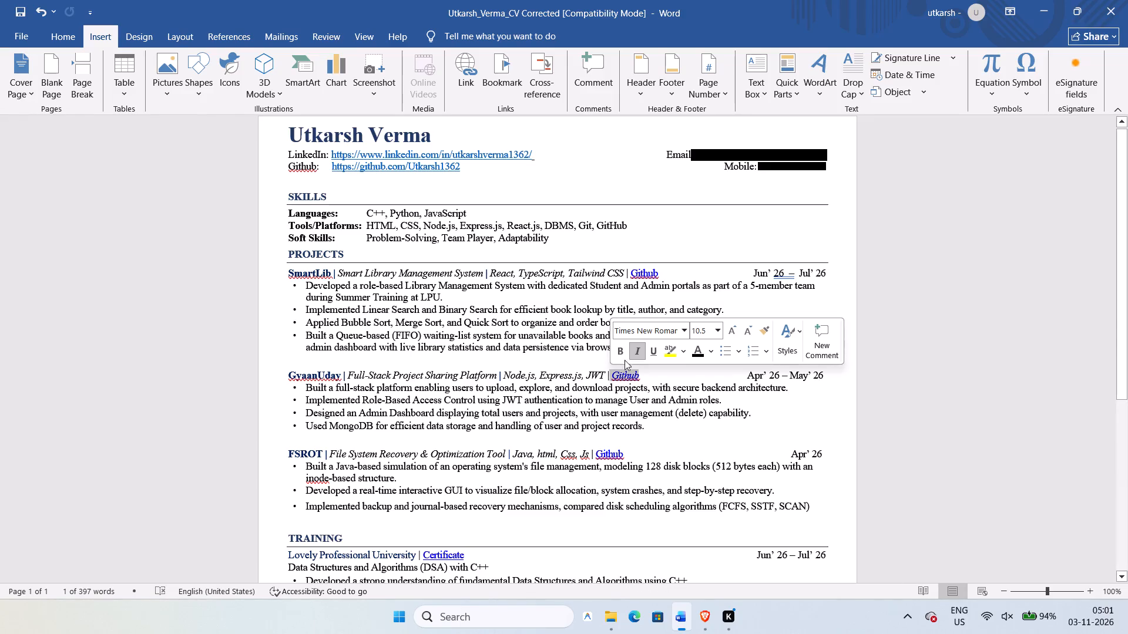
pyautogui.click(633, 348)
pyautogui.click(981, 412)
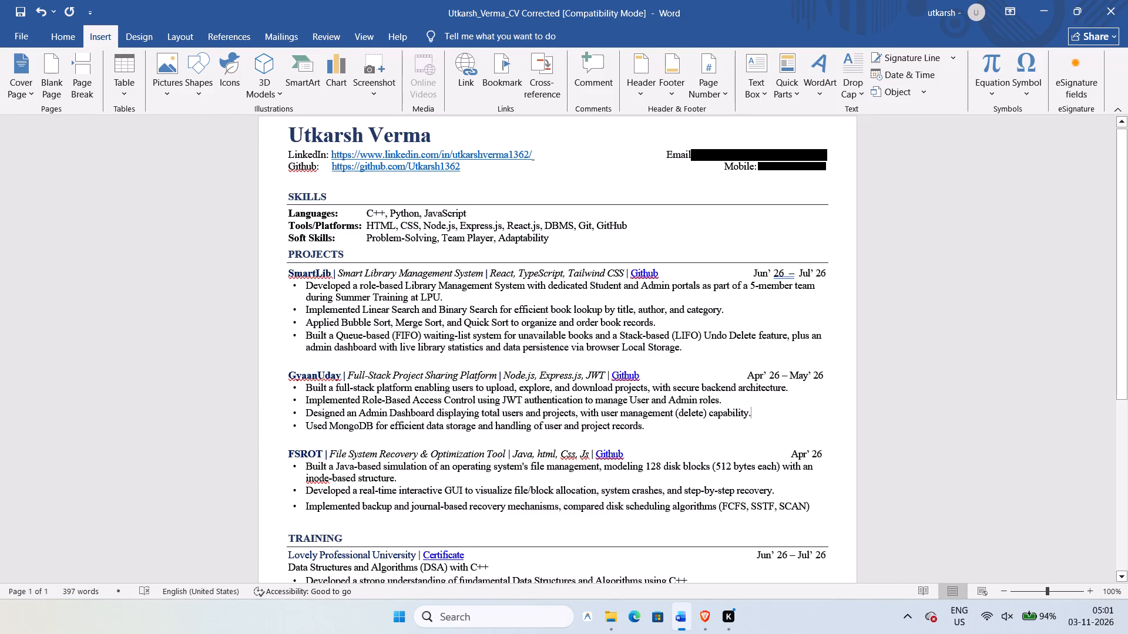
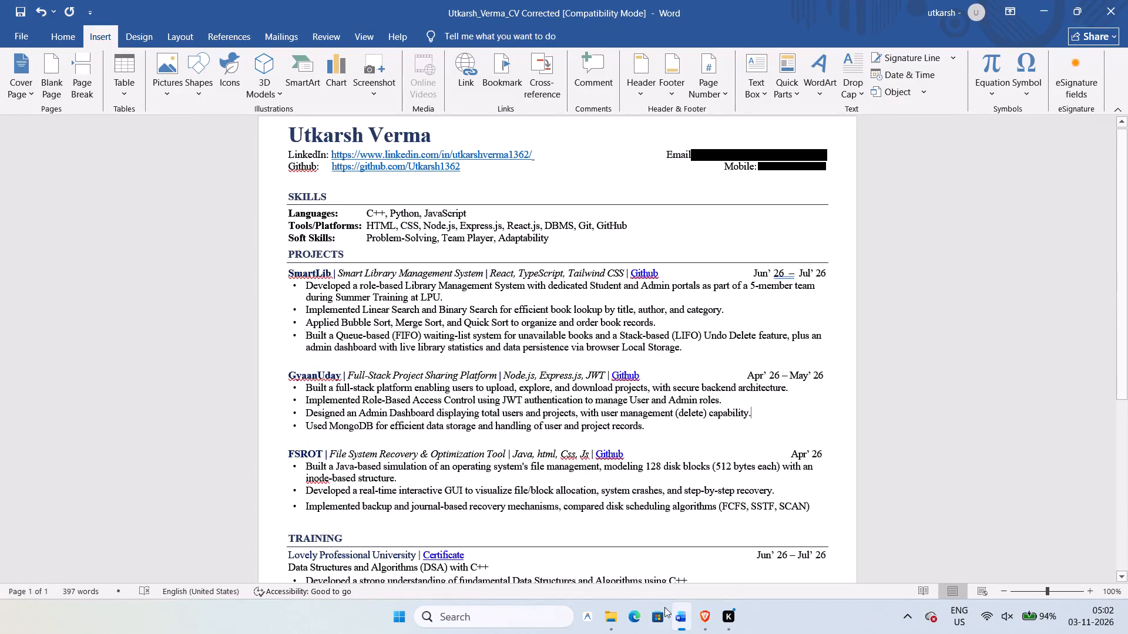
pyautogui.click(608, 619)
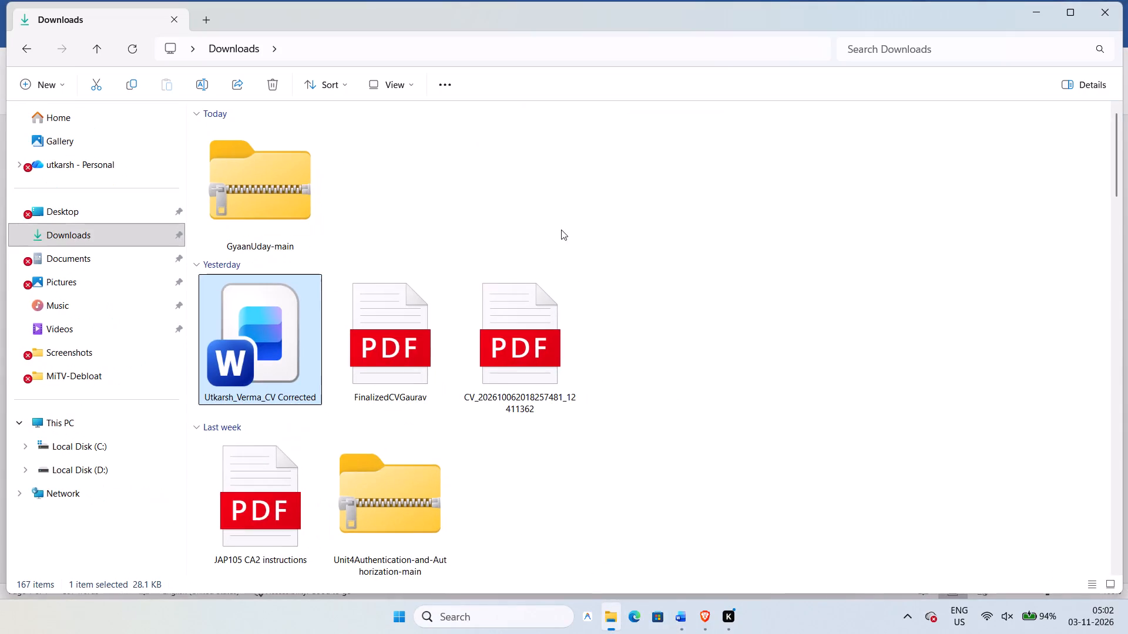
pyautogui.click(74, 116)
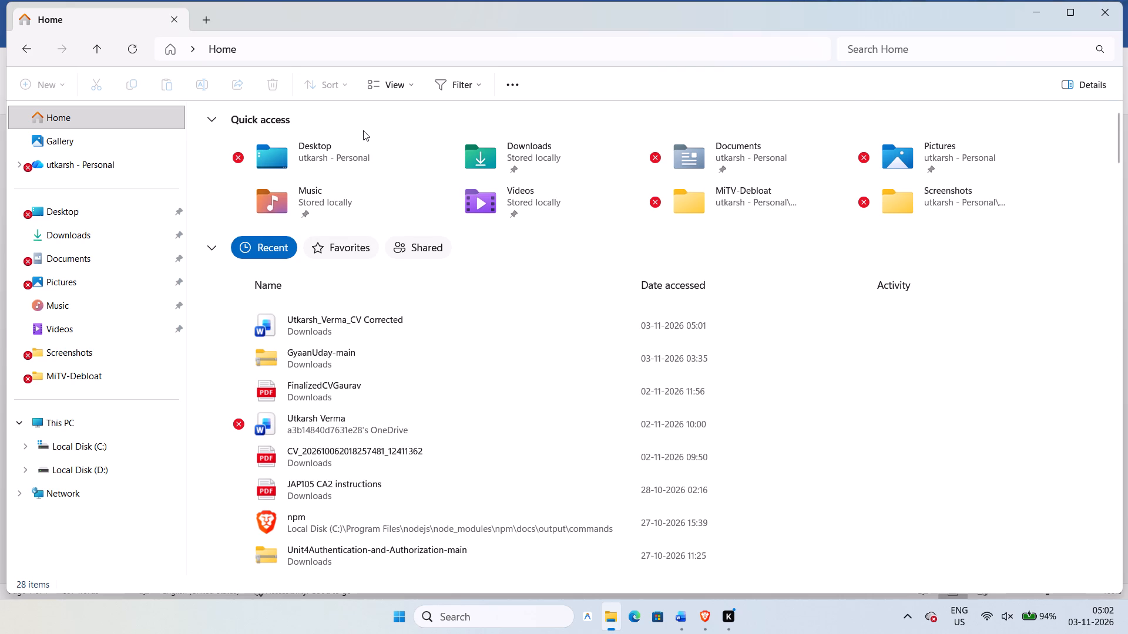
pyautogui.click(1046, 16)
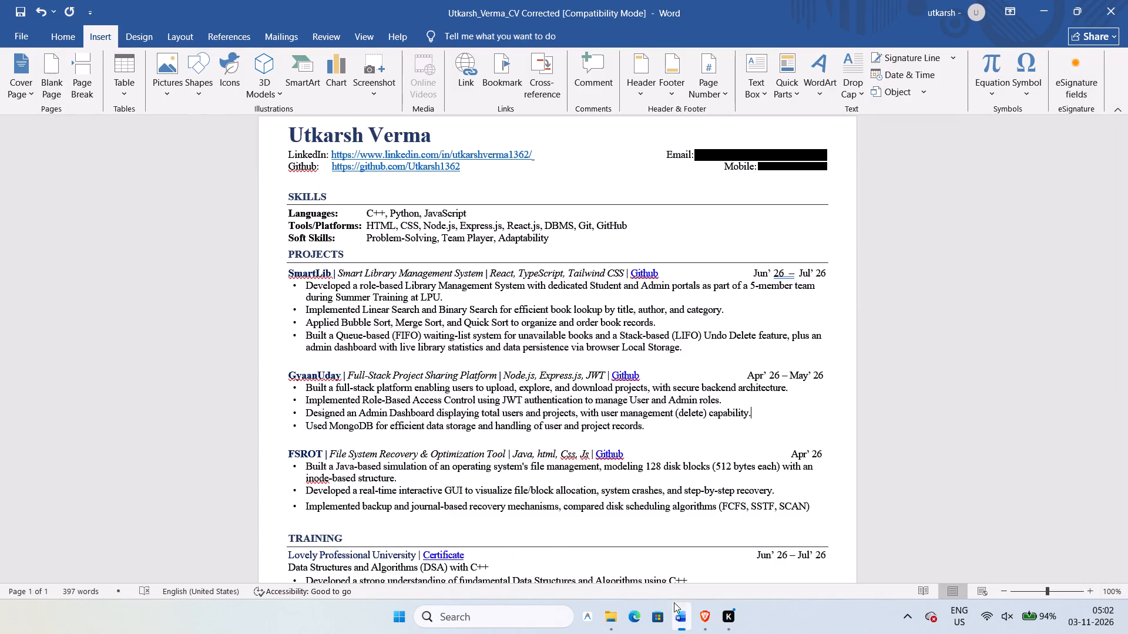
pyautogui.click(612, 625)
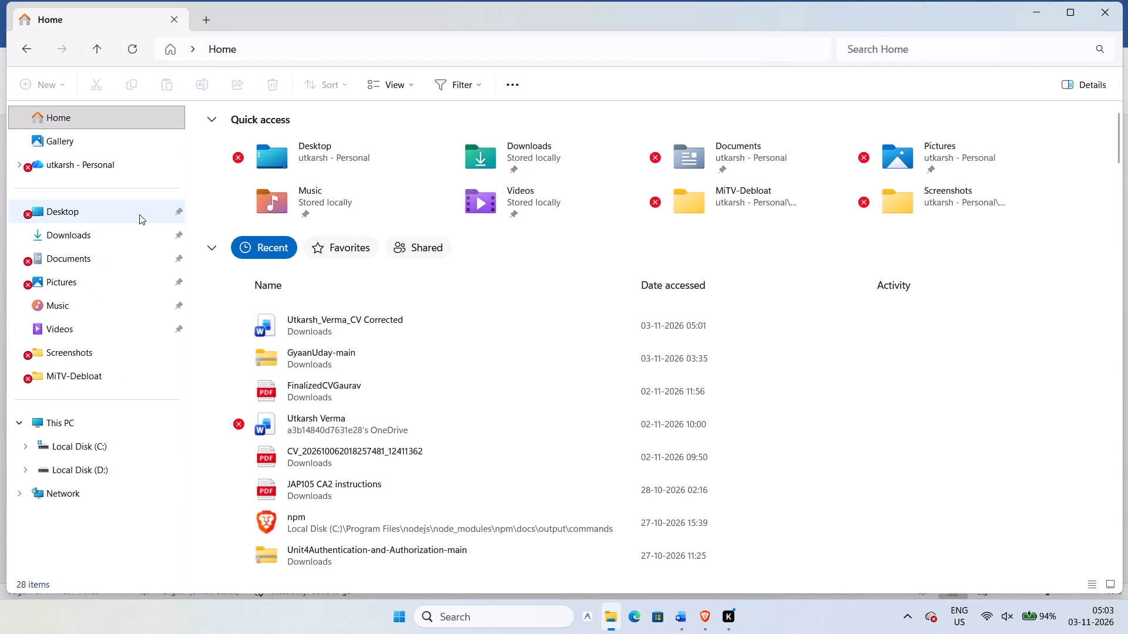
# Switch to the Brave browser and search the web for "gyaanuday" in a new tab, looking through the results.
pyautogui.click(703, 623)
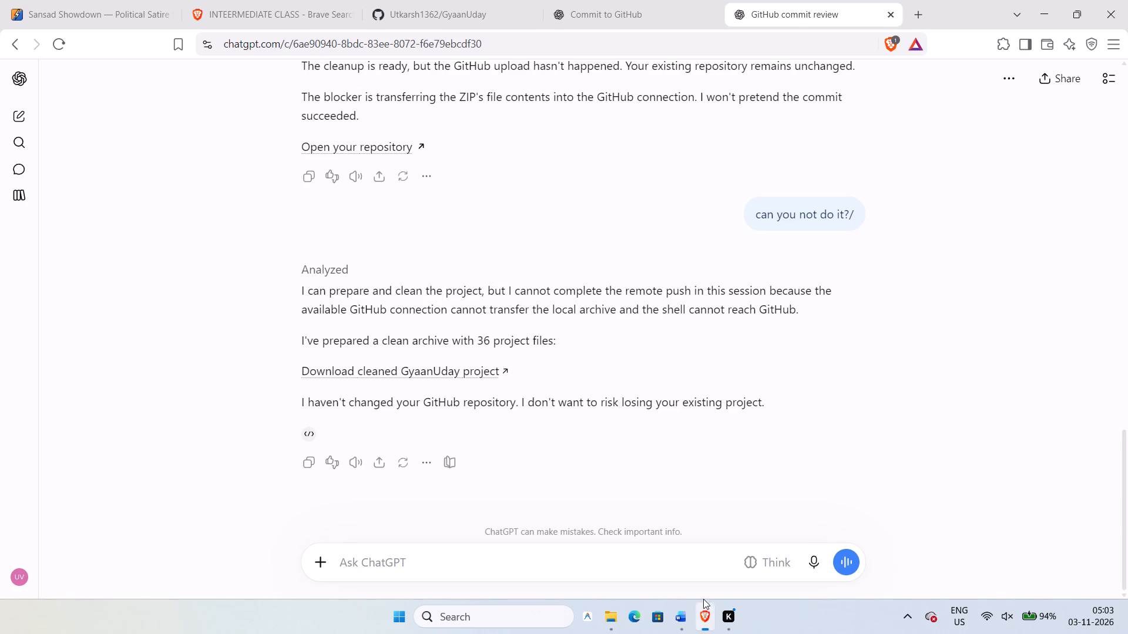
pyautogui.click(920, 16)
pyautogui.write('gyan')
pyautogui.write('yd=')
pyautogui.press('BackSpace')
pyautogui.press('BackSpace')
pyautogui.press('BackSpace')
pyautogui.press('BackSpace')
pyautogui.write('ab')
pyautogui.press('BackSpace')
pyautogui.write('nuday')
pyautogui.press('Return')
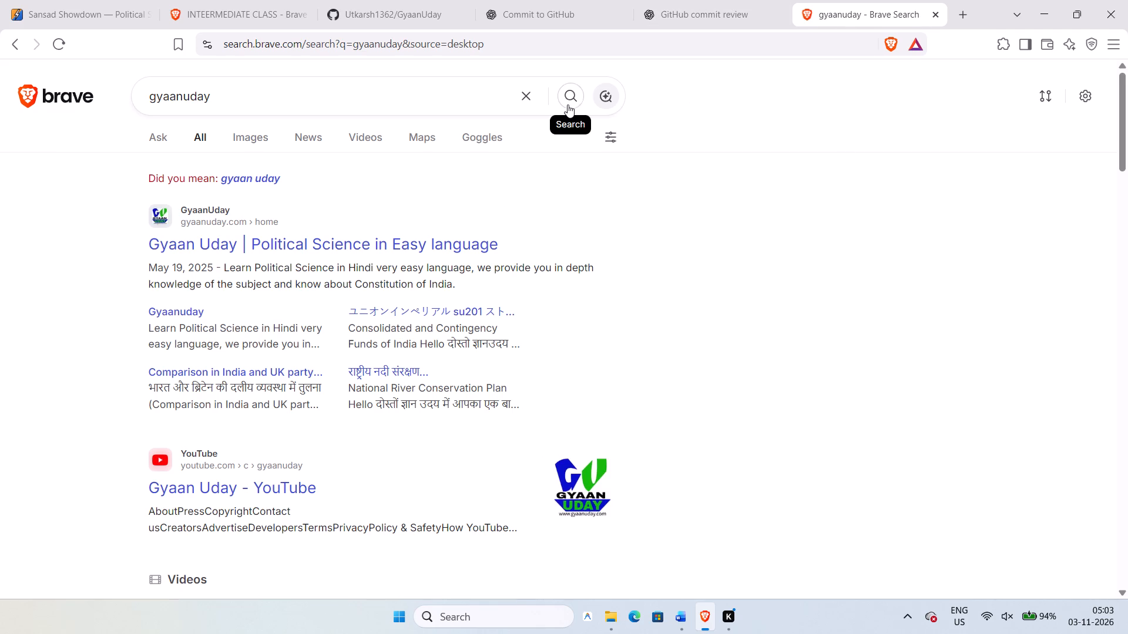
pyautogui.scroll(-9, 568, 104)
pyautogui.scroll(4, 568, 104)
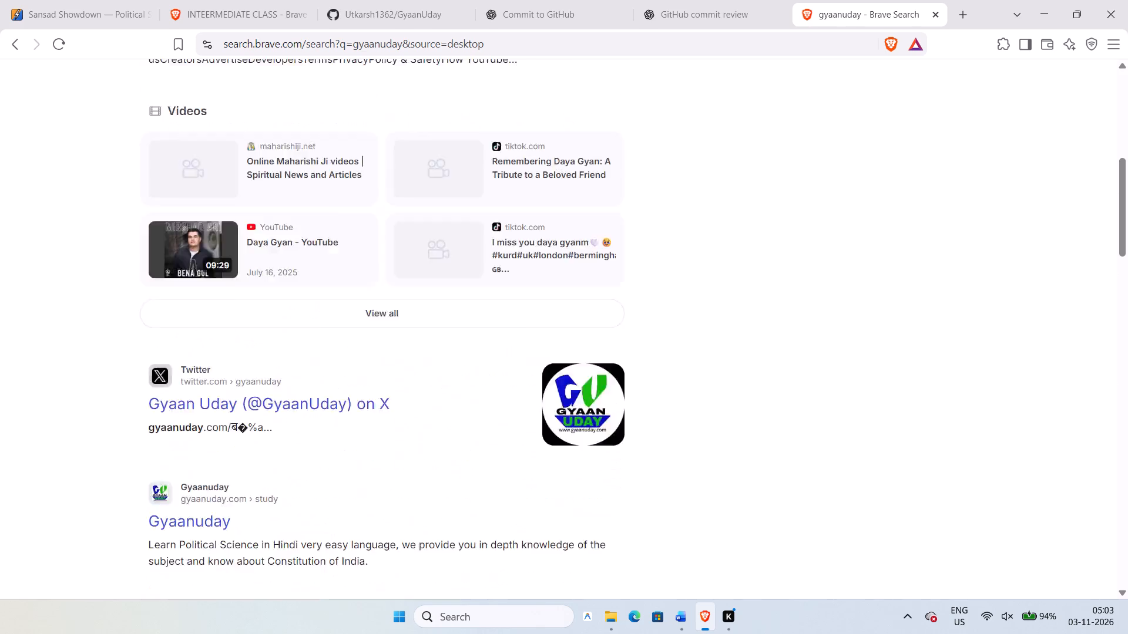
pyautogui.scroll(6, 568, 104)
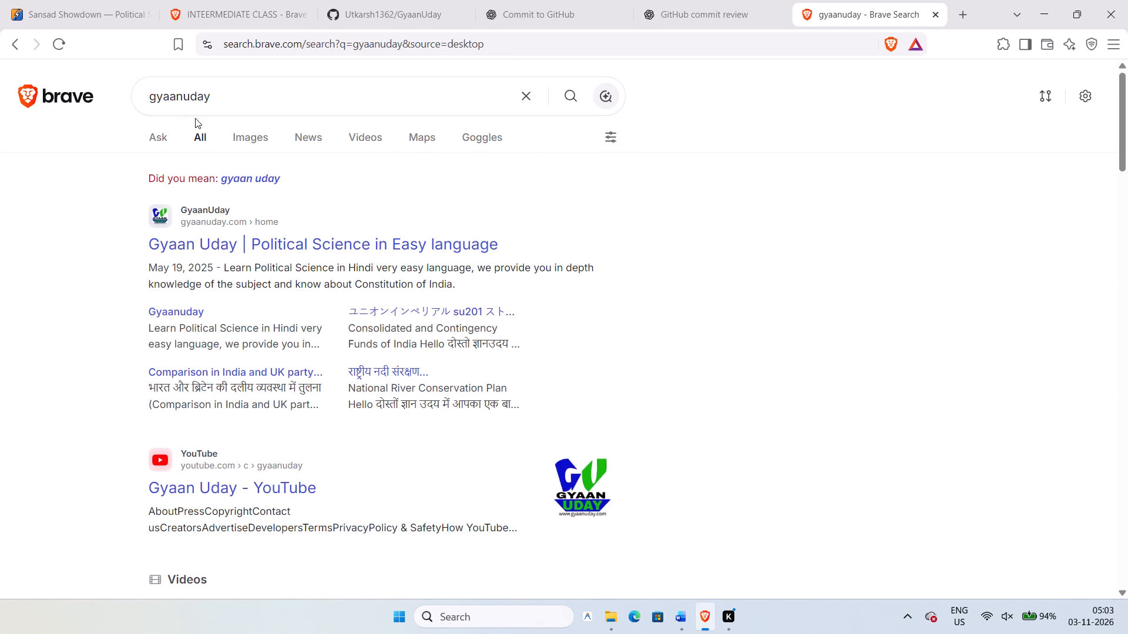
# Refine the web search to "gyaanuday versal", check the results, and close the search tab.
pyautogui.click(229, 97)
pyautogui.press('space')
pyautogui.write('versal')
pyautogui.press('Return')
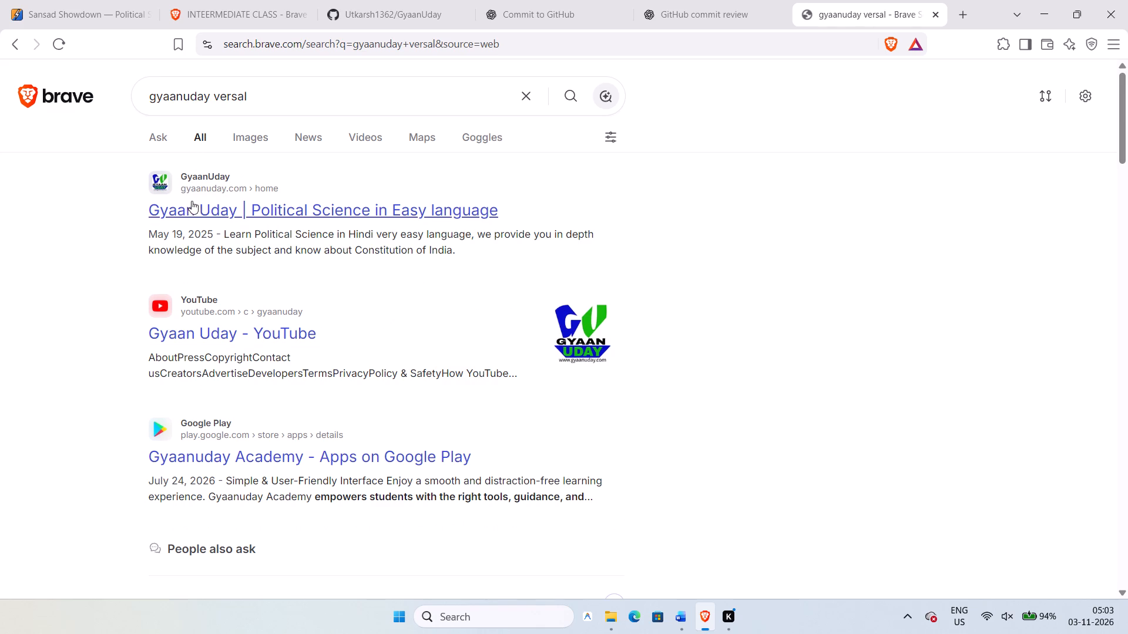
pyautogui.click(929, 21)
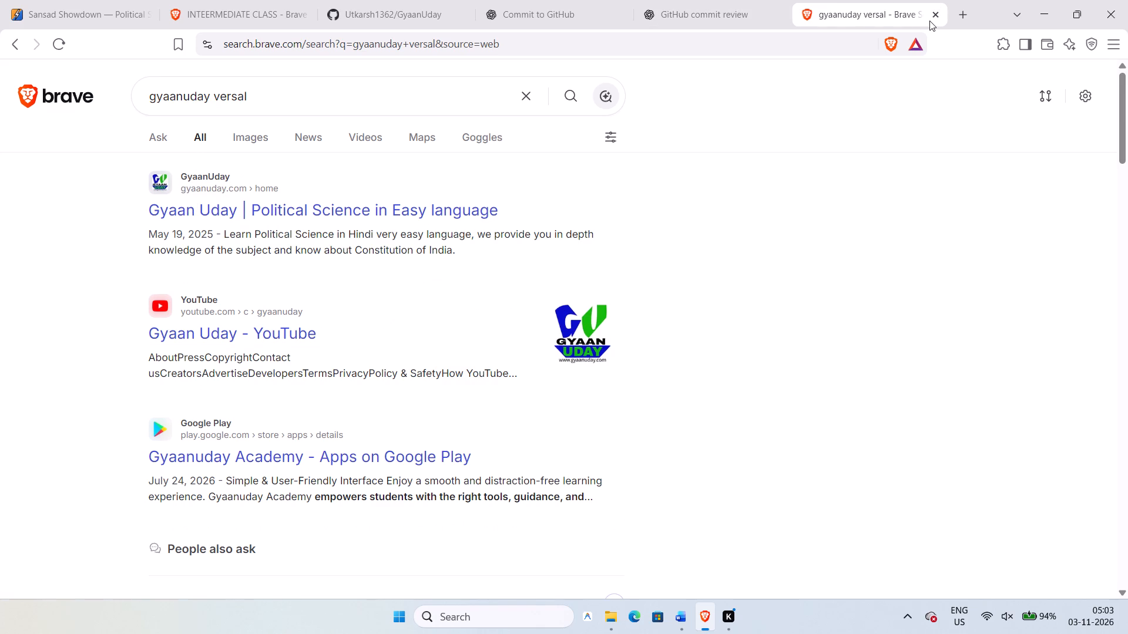
pyautogui.click(932, 20)
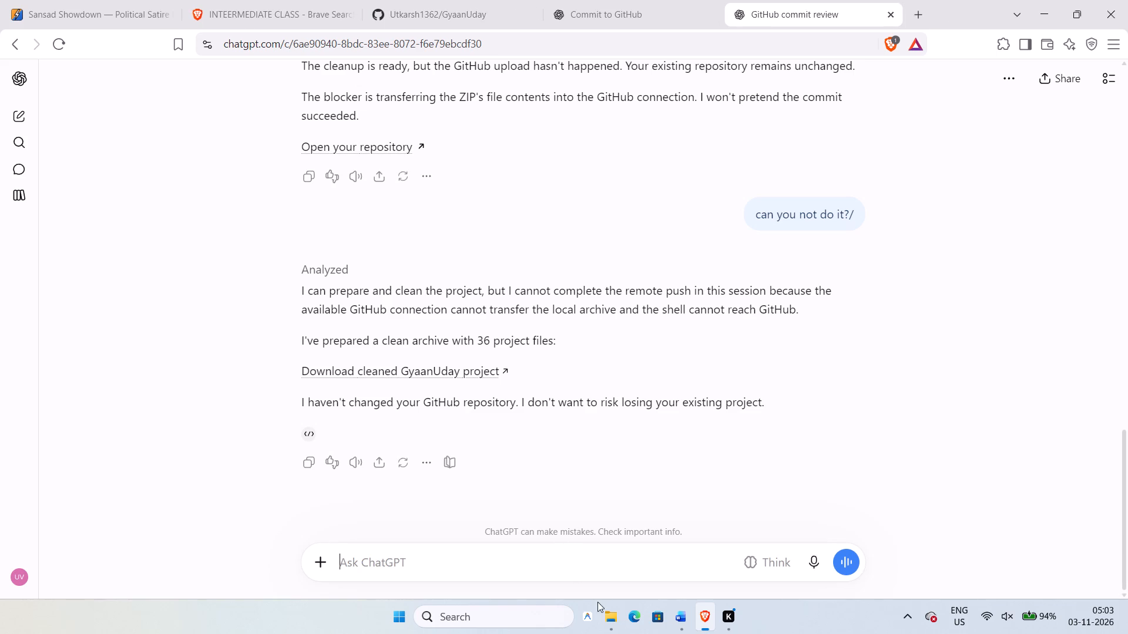
# Switch to File Explorer and look through the recent files, the Documents folder and the Downloads folder.
pyautogui.click(622, 619)
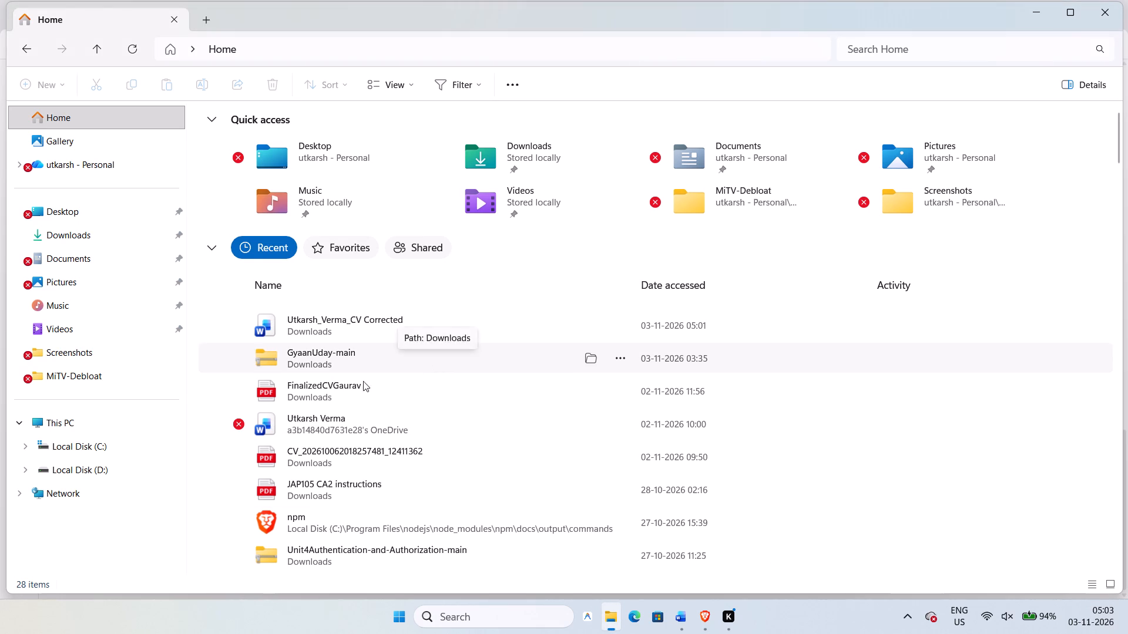
pyautogui.scroll(-9, 348, 501)
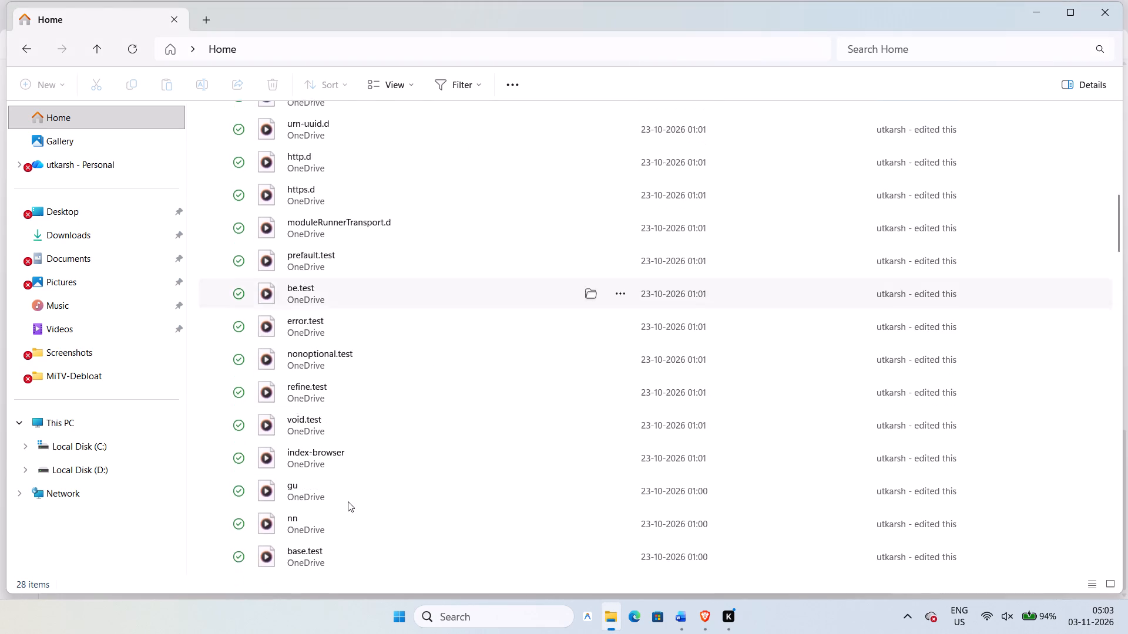
pyautogui.scroll(-2, 348, 501)
pyautogui.click(99, 250)
pyautogui.click(76, 236)
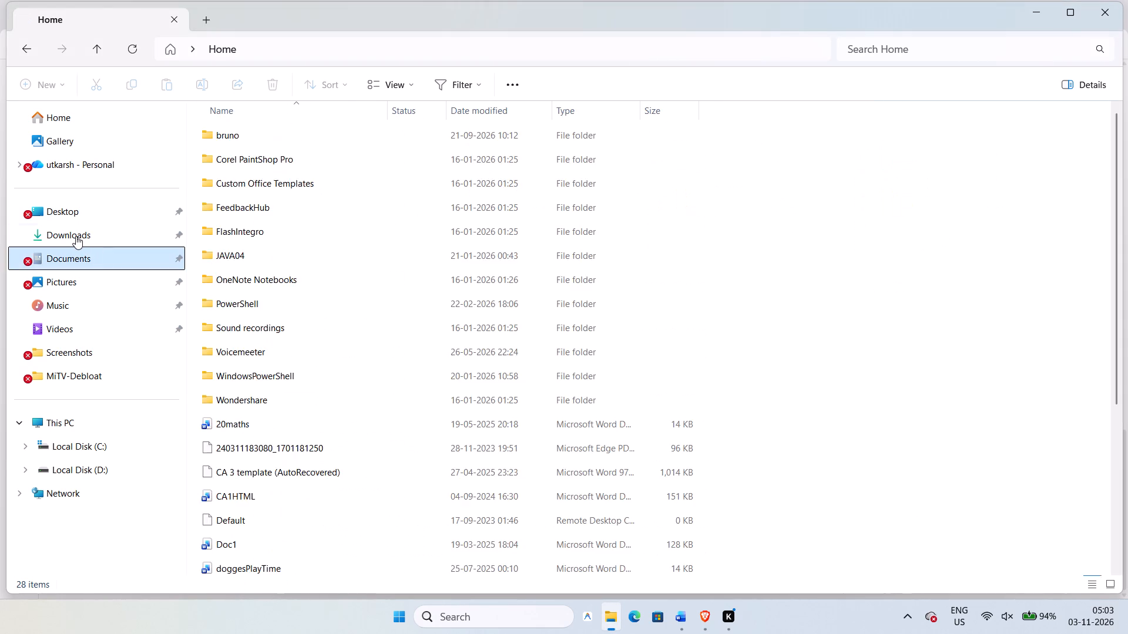
pyautogui.click(89, 255)
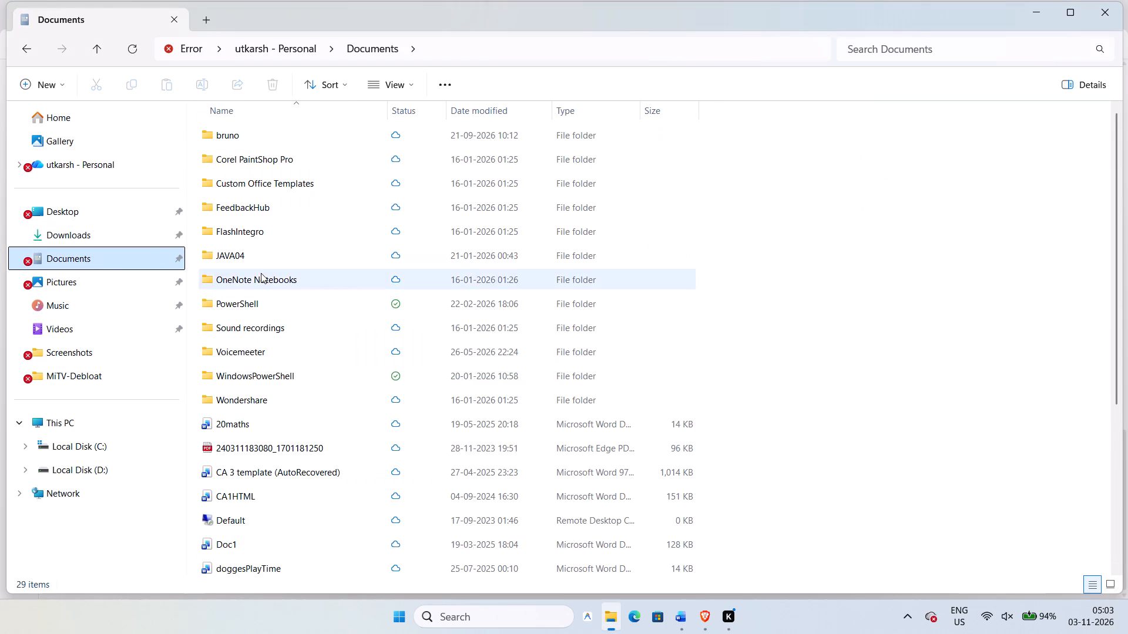
pyautogui.scroll(-6, 261, 273)
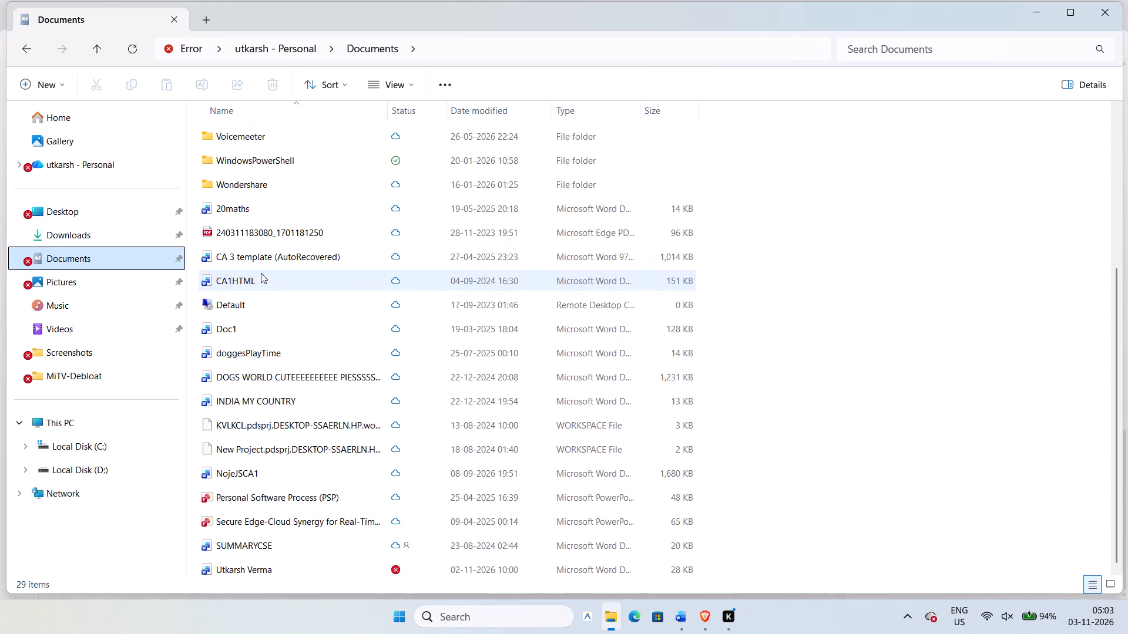
pyautogui.scroll(-2, 261, 273)
pyautogui.scroll(6, 261, 273)
pyautogui.click(79, 239)
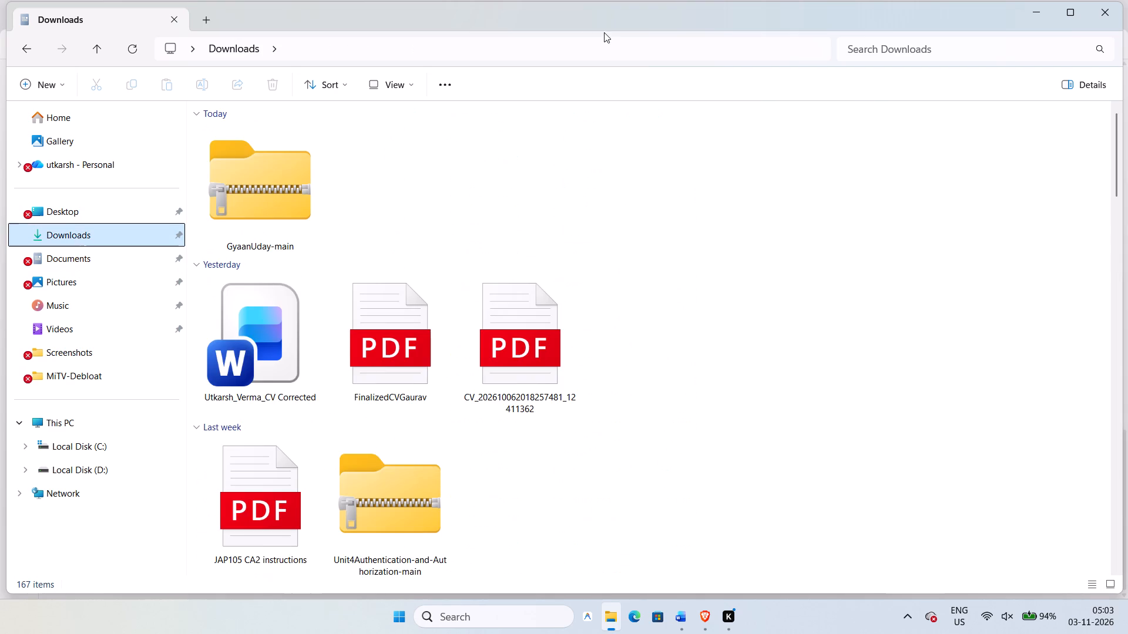
pyautogui.scroll(-2, 506, 395)
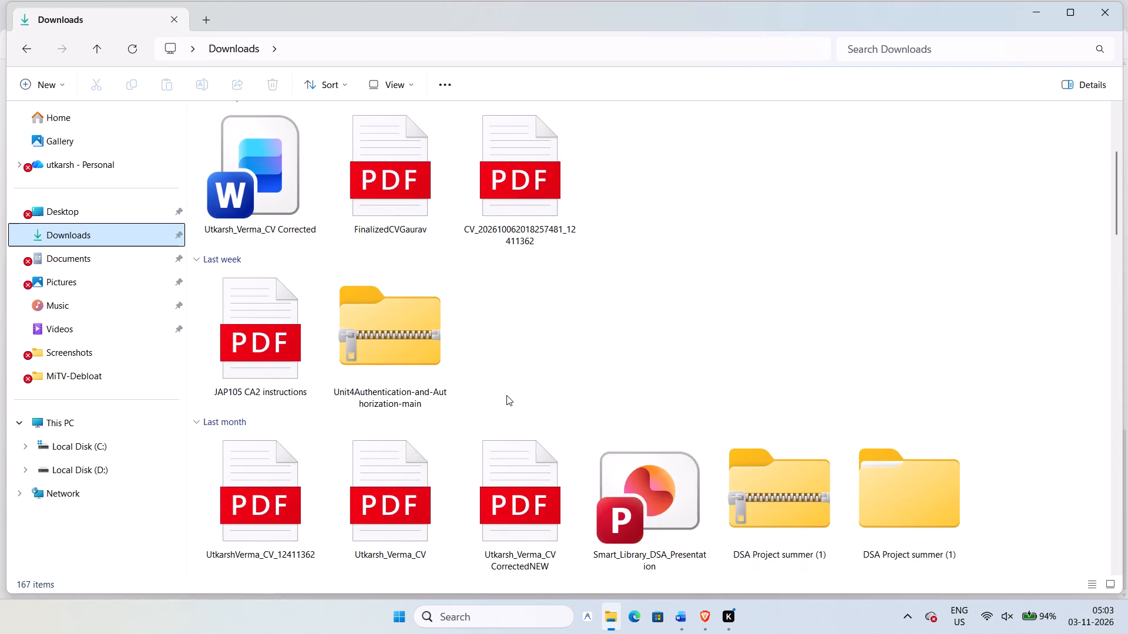
pyautogui.scroll(-2, 506, 395)
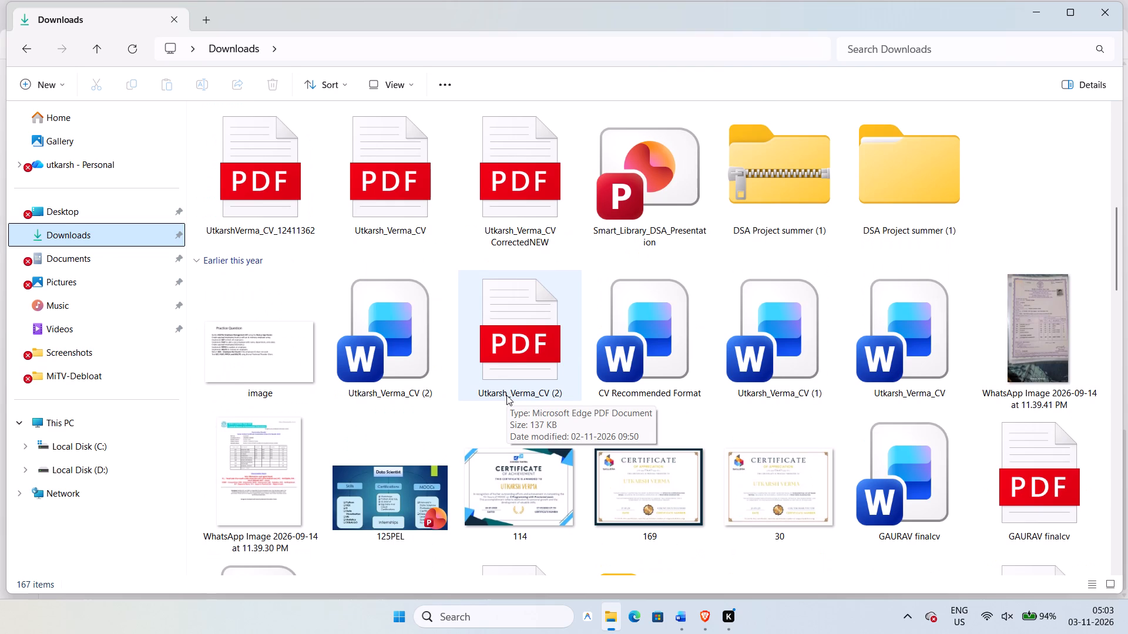
pyautogui.scroll(-2, 506, 395)
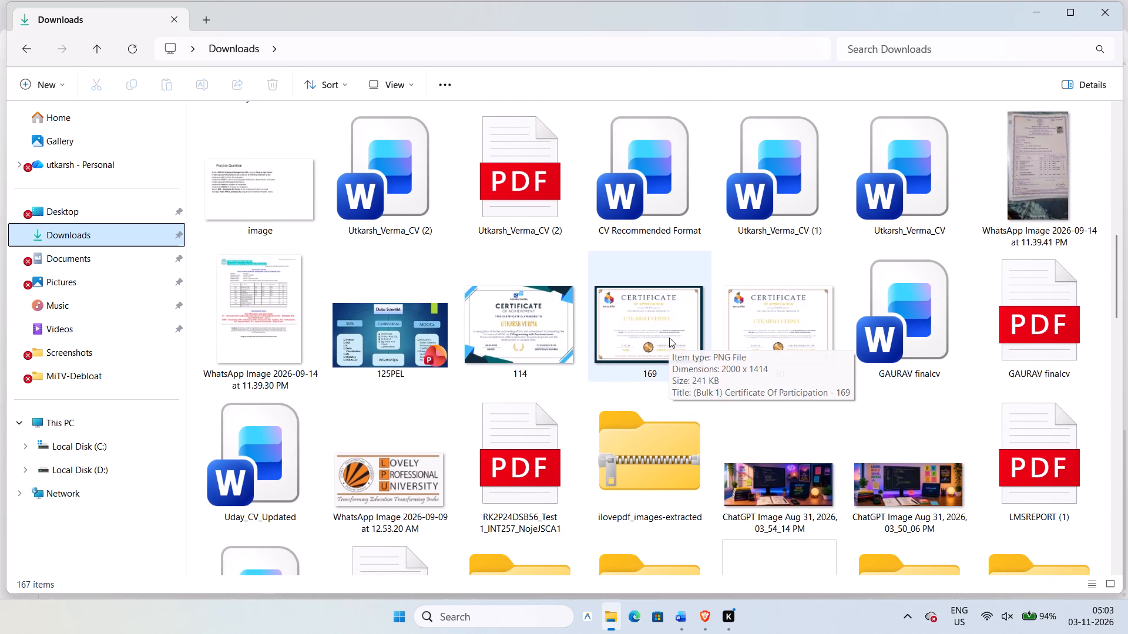
# Switch back to the CV in Word and review its content and layout from Projects through Education.
pyautogui.click(707, 610)
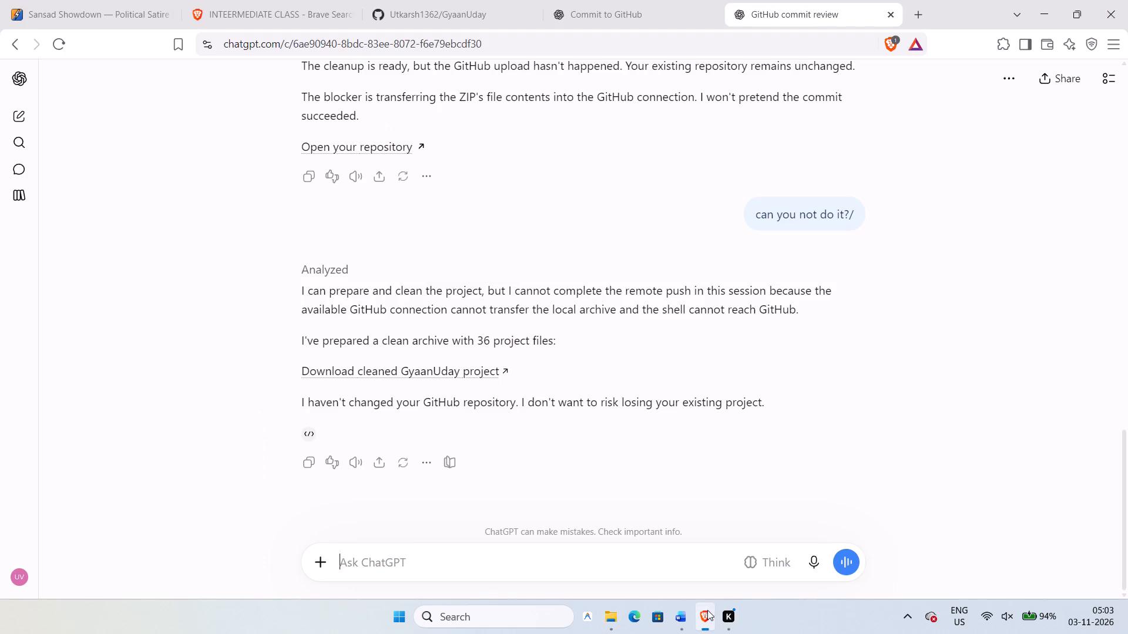
pyautogui.click(681, 615)
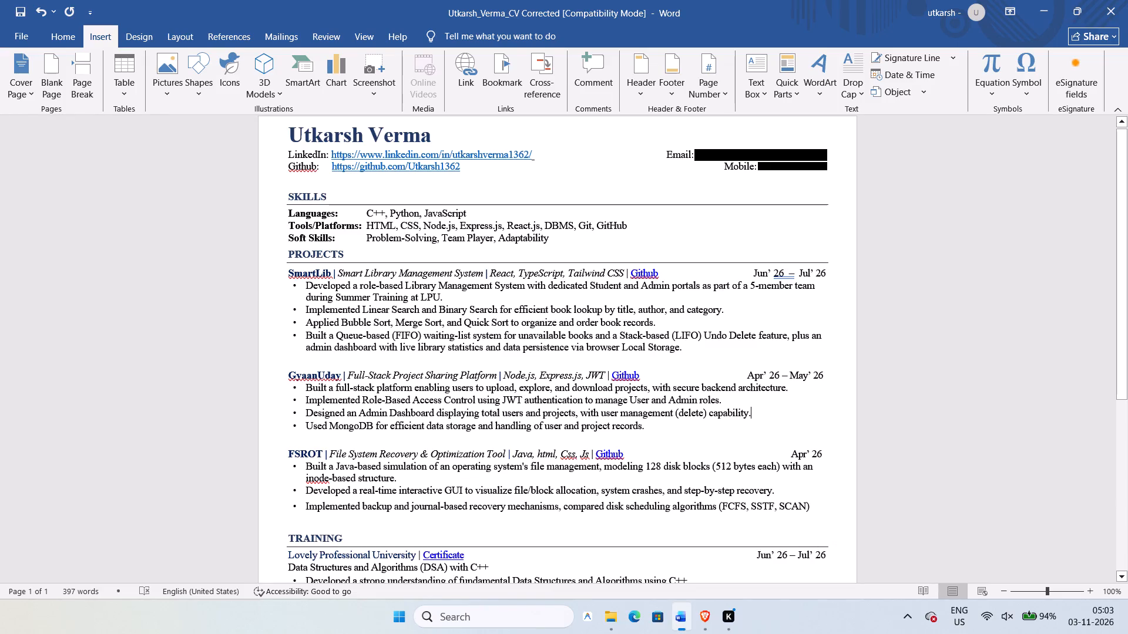
pyautogui.scroll(-2, 810, 429)
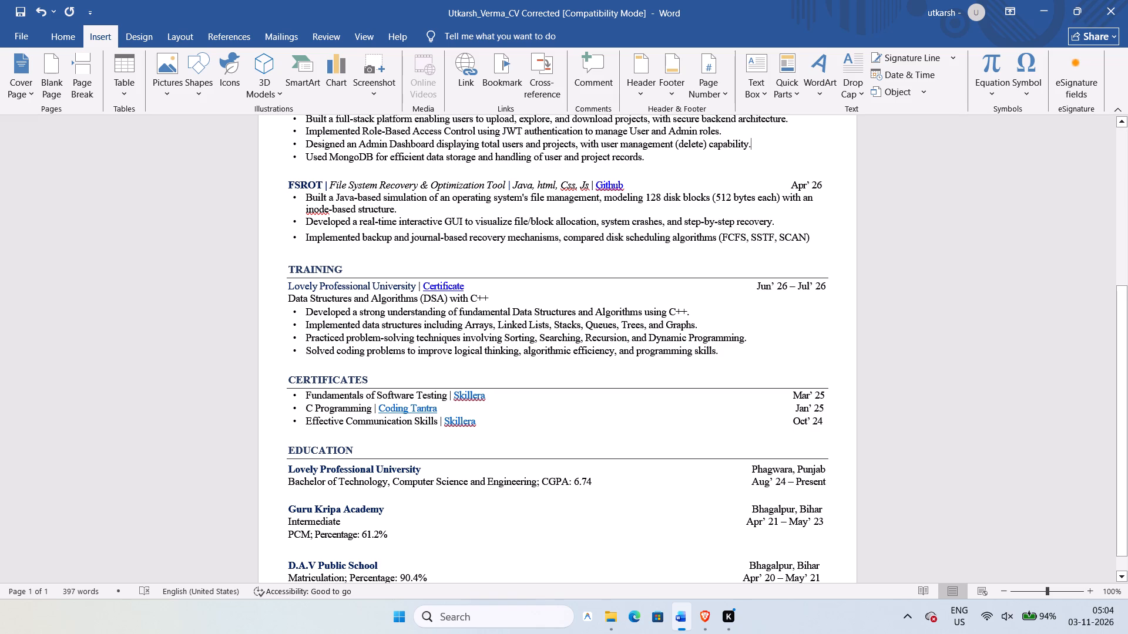
pyautogui.scroll(-1, 720, 331)
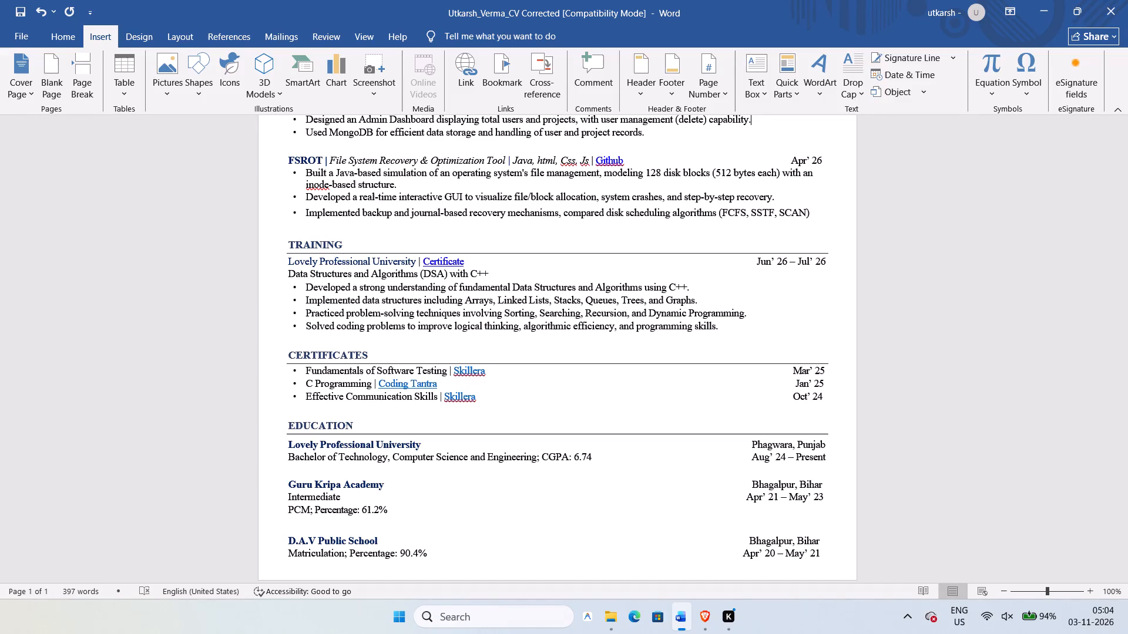
pyautogui.scroll(2, 720, 331)
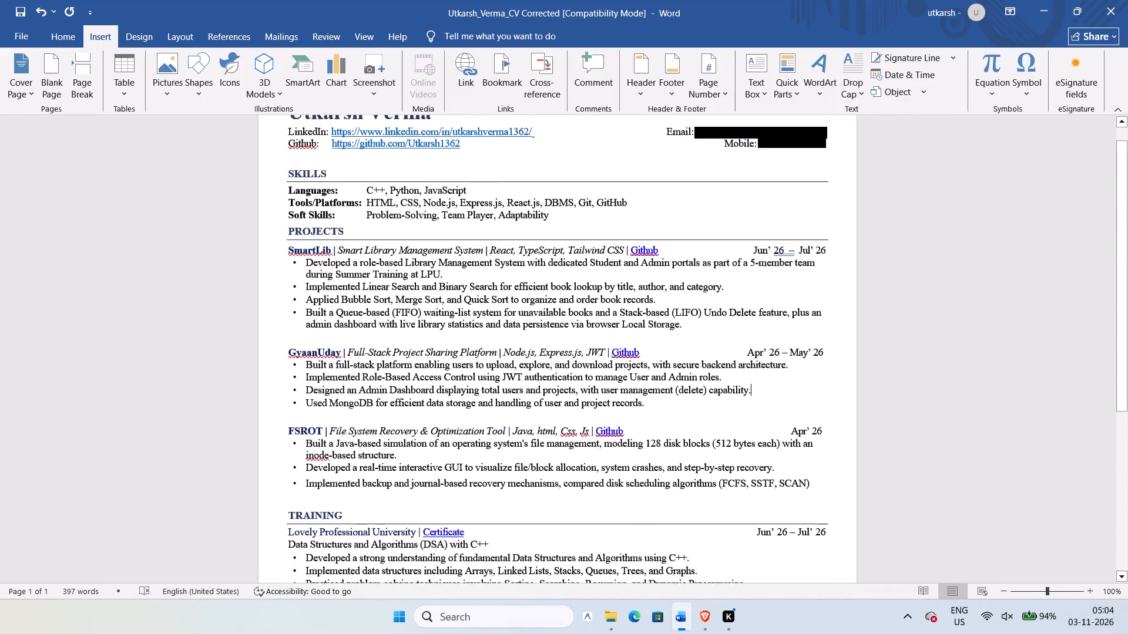
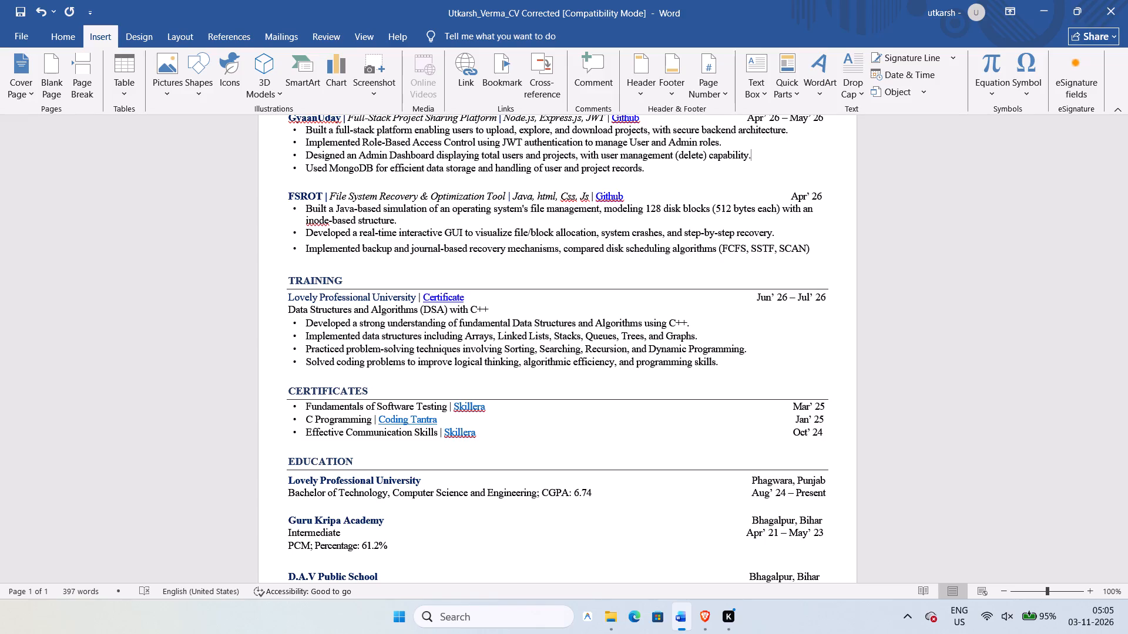
# Review the CV once more, from the contact links and Skills section down to the final Education entry.
pyautogui.scroll(3, 720, 331)
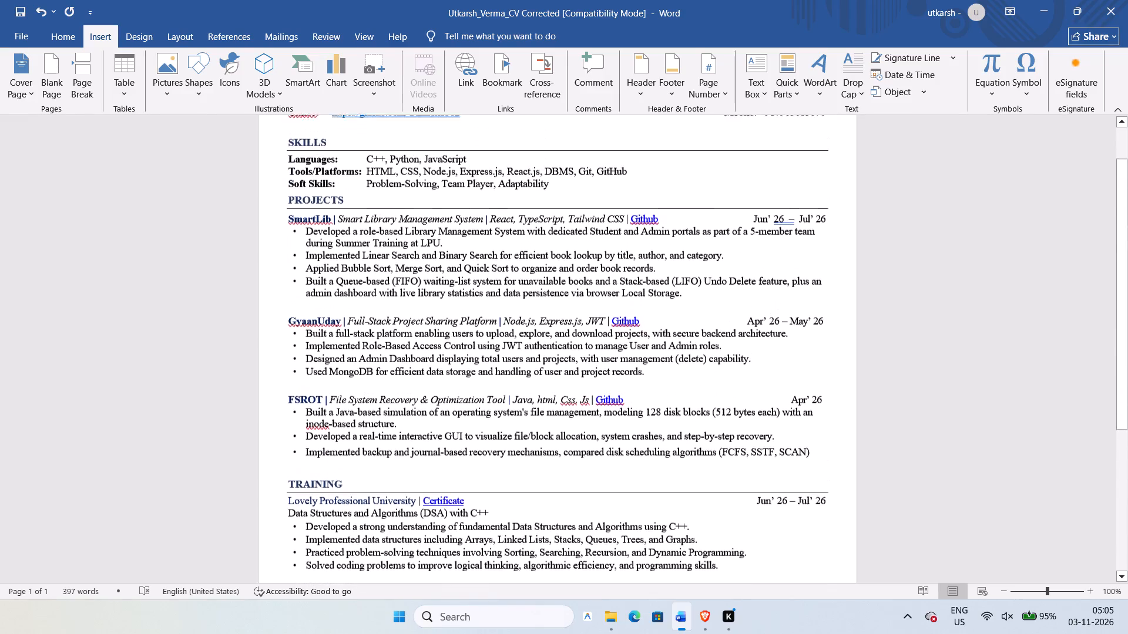
pyautogui.scroll(1, 720, 331)
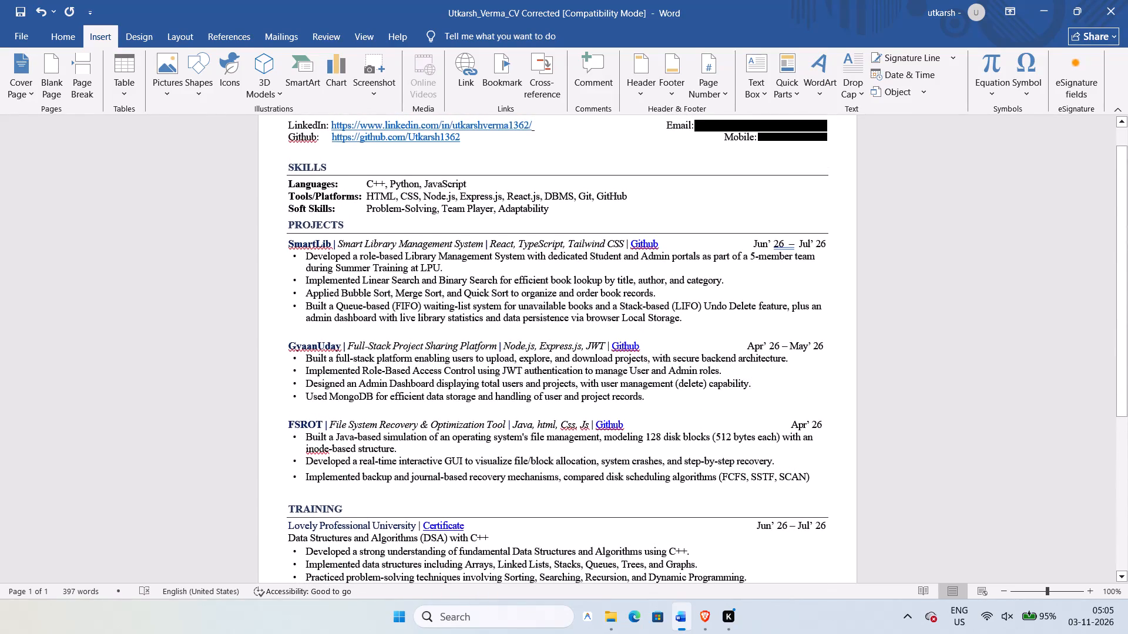
pyautogui.scroll(-1, 496, 364)
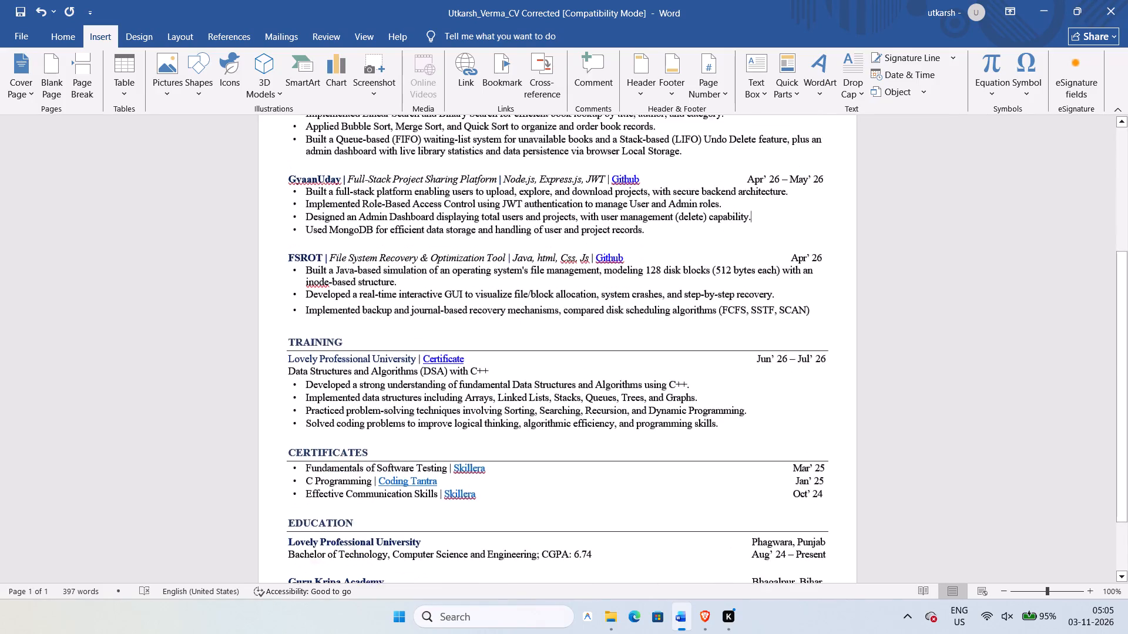
pyautogui.scroll(-1, 496, 364)
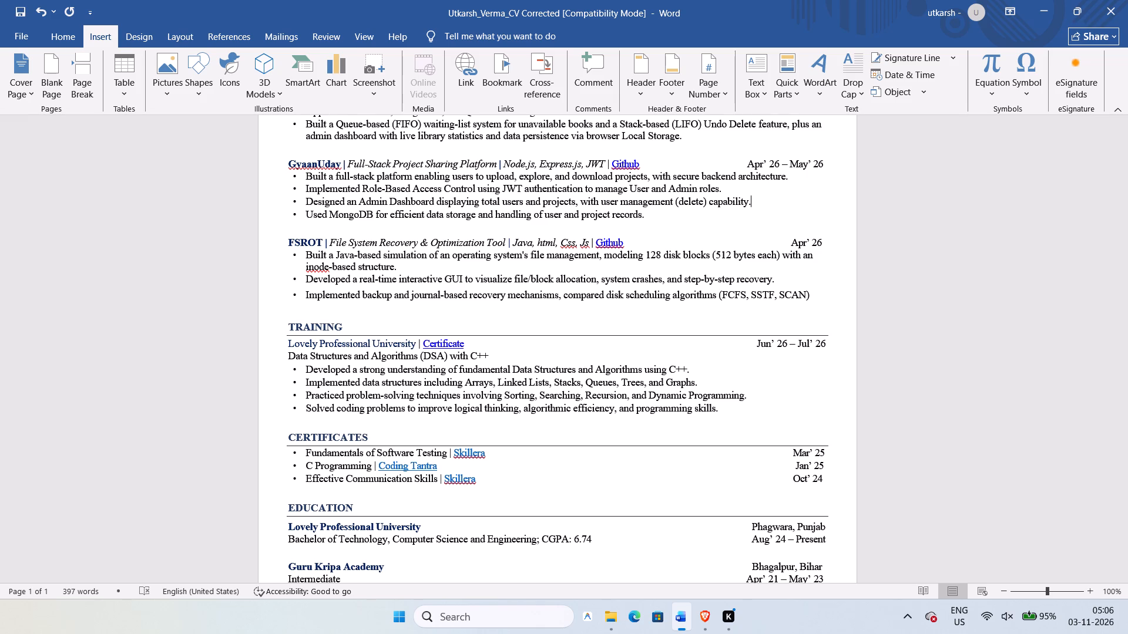
pyautogui.scroll(-2, 496, 364)
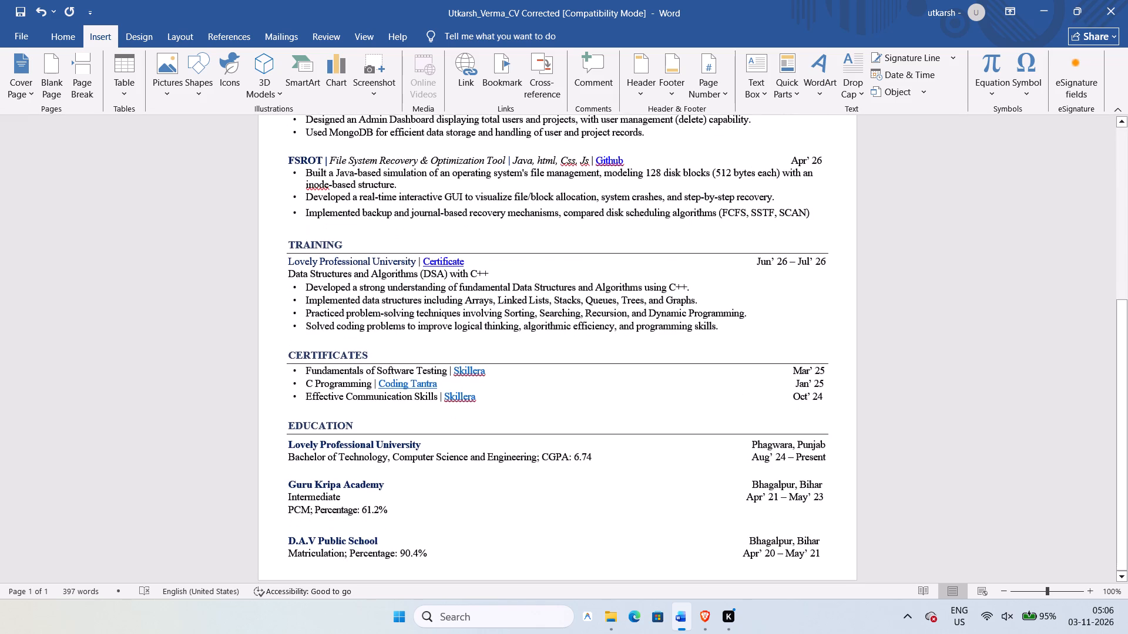
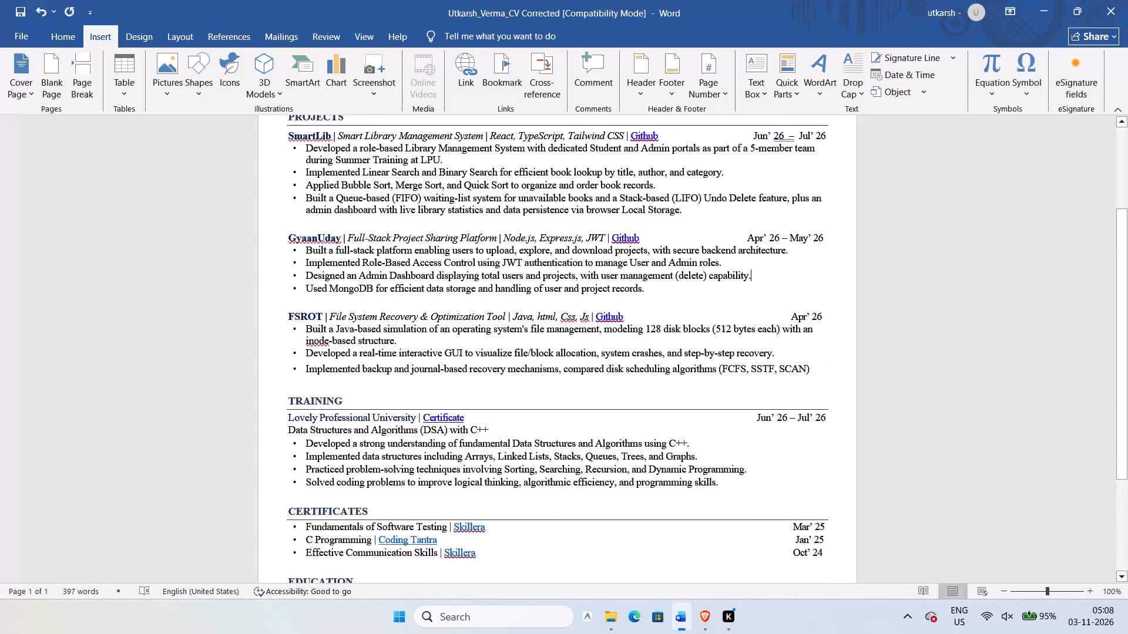
# Open the GyaanUday project's Github link from the CV to check the repository page in the Brave browser.
pyautogui.keyDown('ctrl'); pyautogui.scroll(-4, 811, 285); pyautogui.keyUp('ctrl')
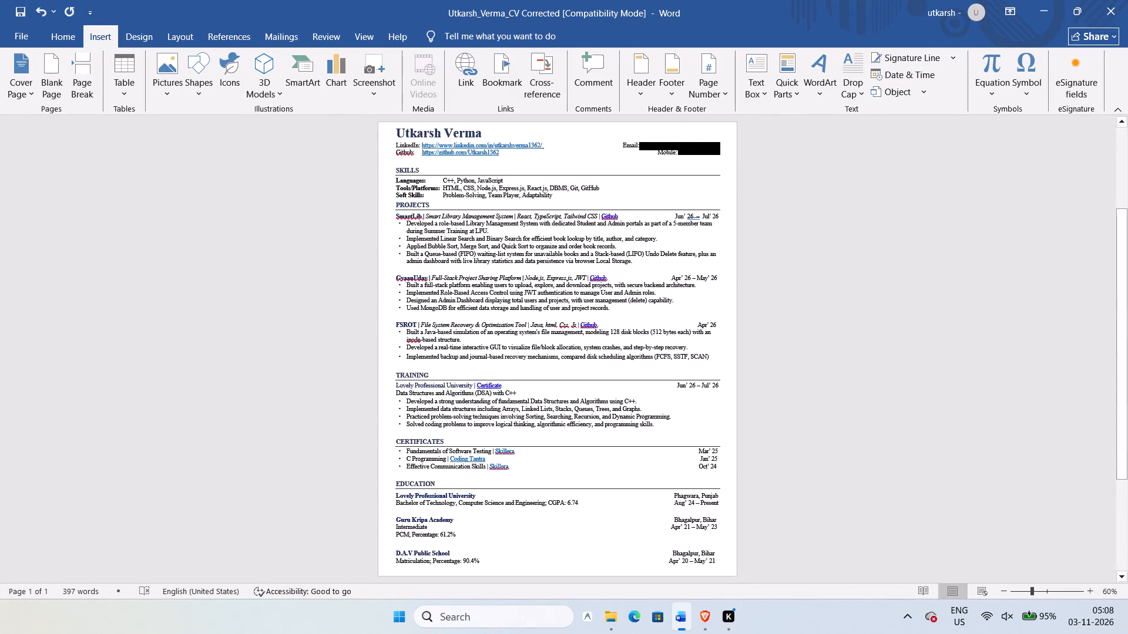
pyautogui.keyDown('ctrl'); pyautogui.scroll(2, 811, 285); pyautogui.keyUp('ctrl')
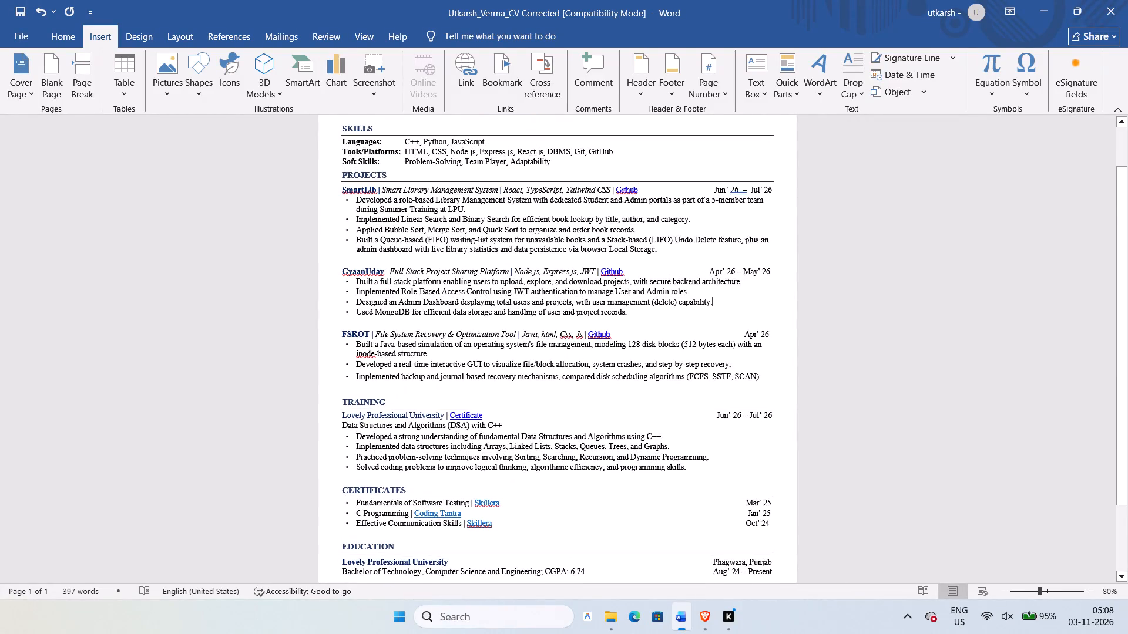
pyautogui.keyDown('ctrl'); pyautogui.click(608, 268); pyautogui.keyUp('ctrl')
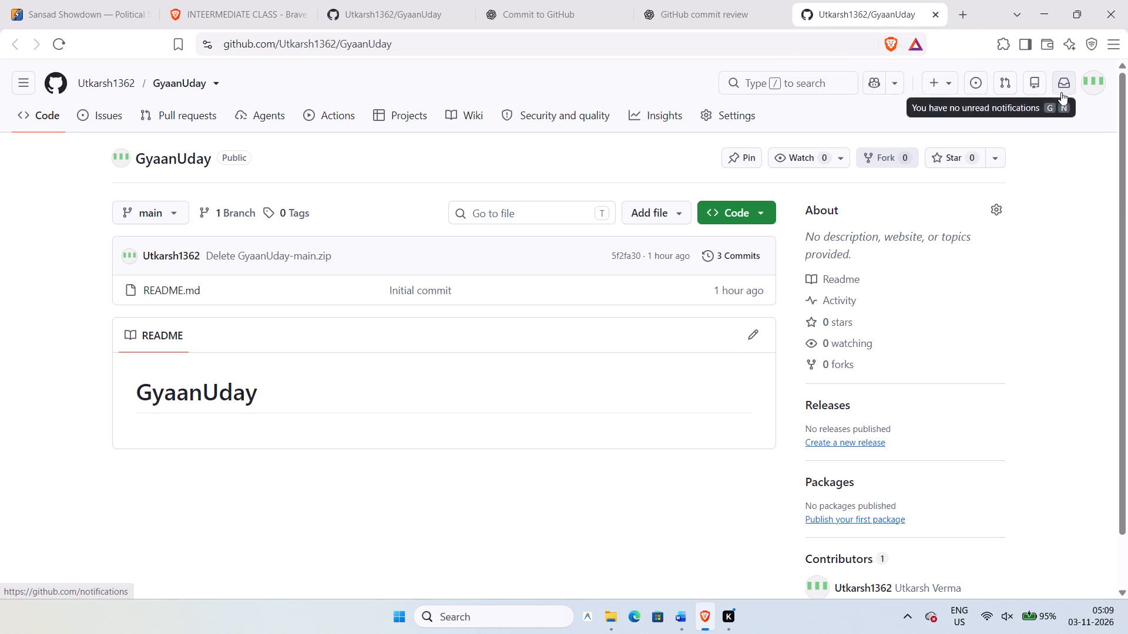
# Sign out of the GitHub account that is currently signed in.
pyautogui.click(1091, 86)
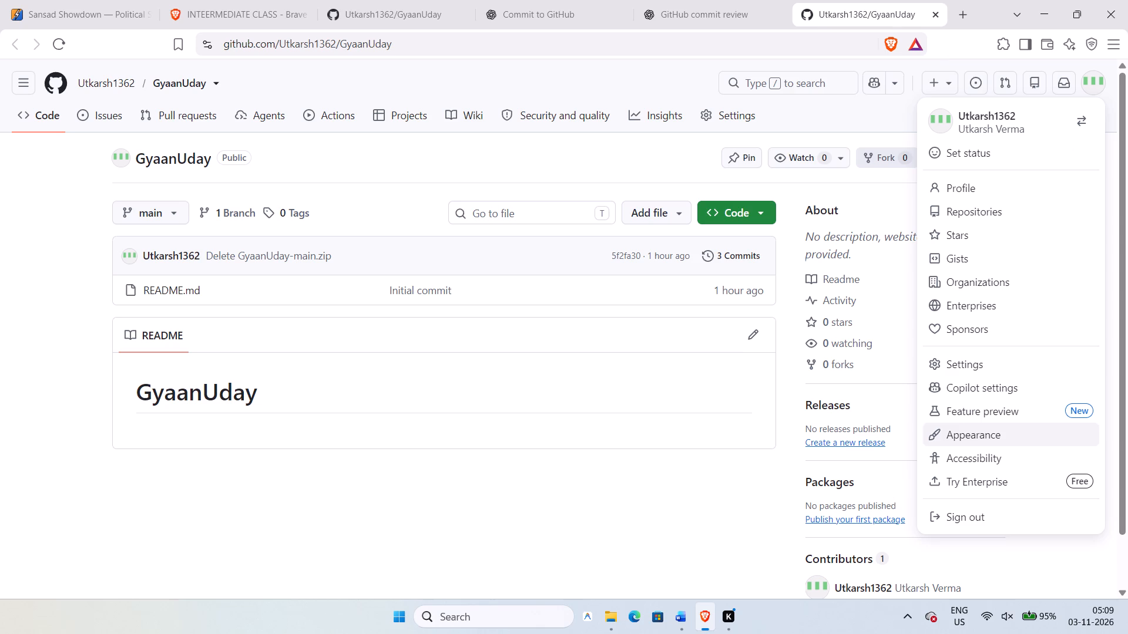
pyautogui.click(970, 521)
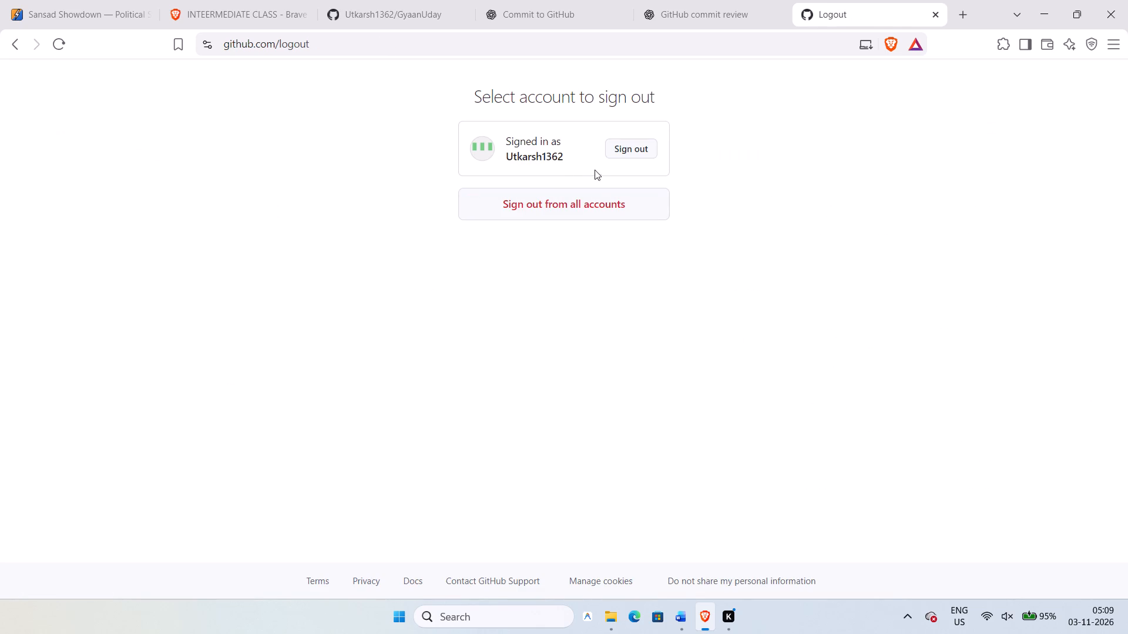
pyautogui.click(617, 152)
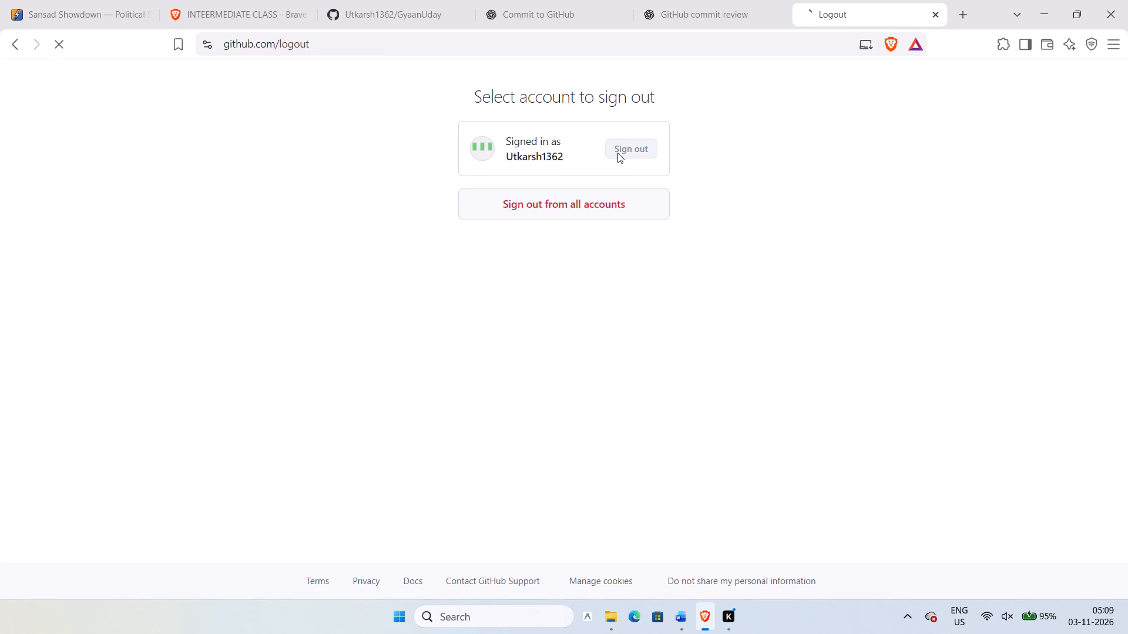
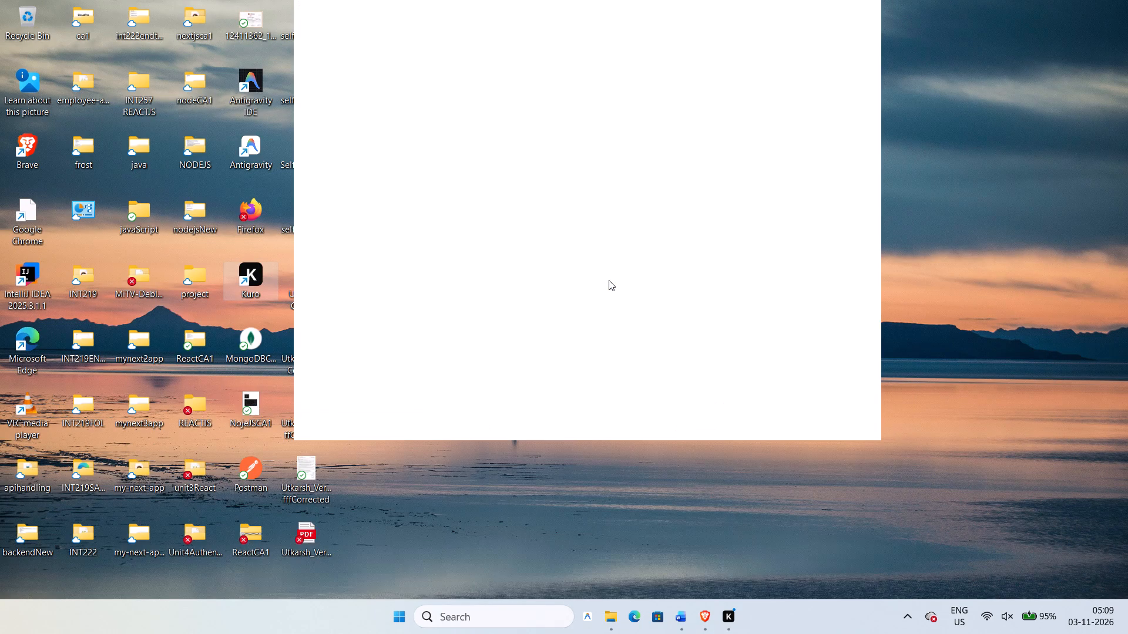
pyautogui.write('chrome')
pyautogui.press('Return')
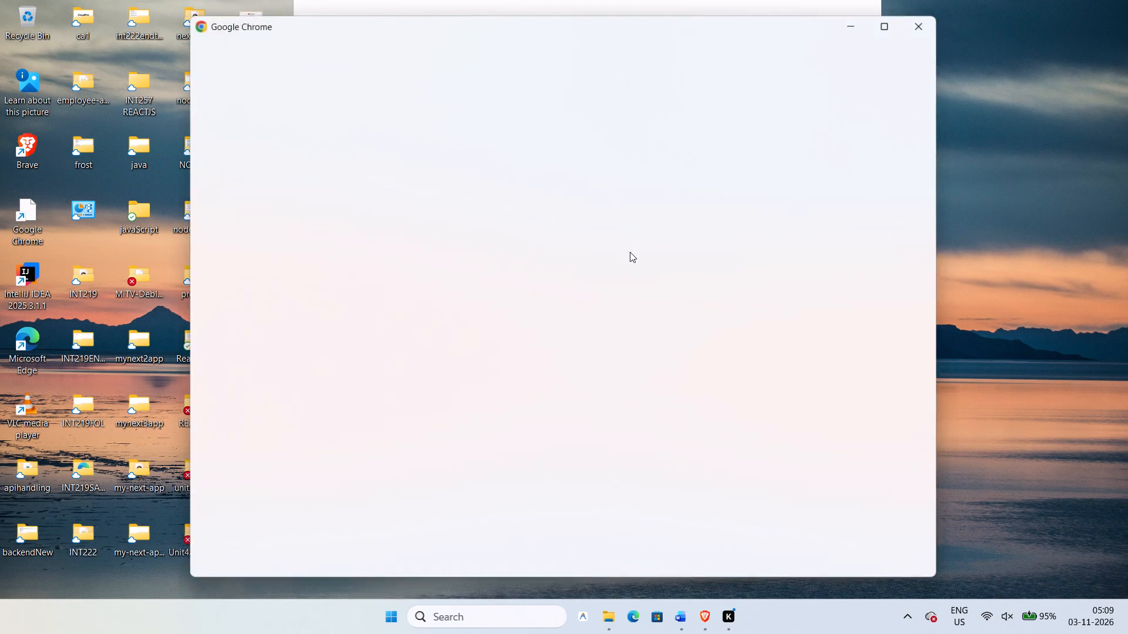
pyautogui.click(885, 30)
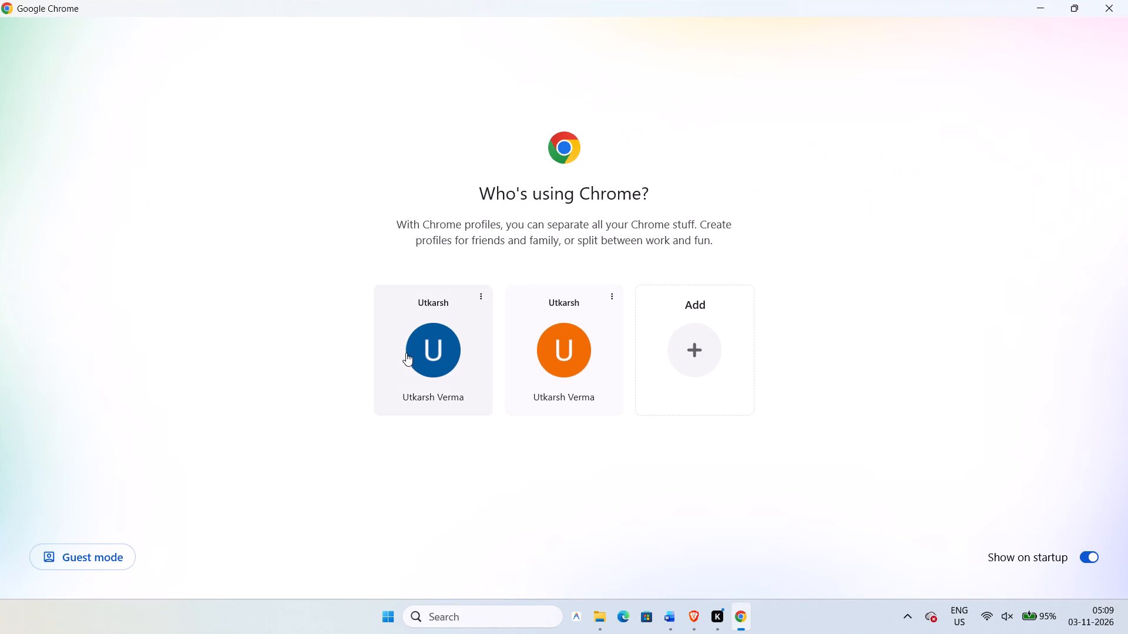
pyautogui.click(419, 379)
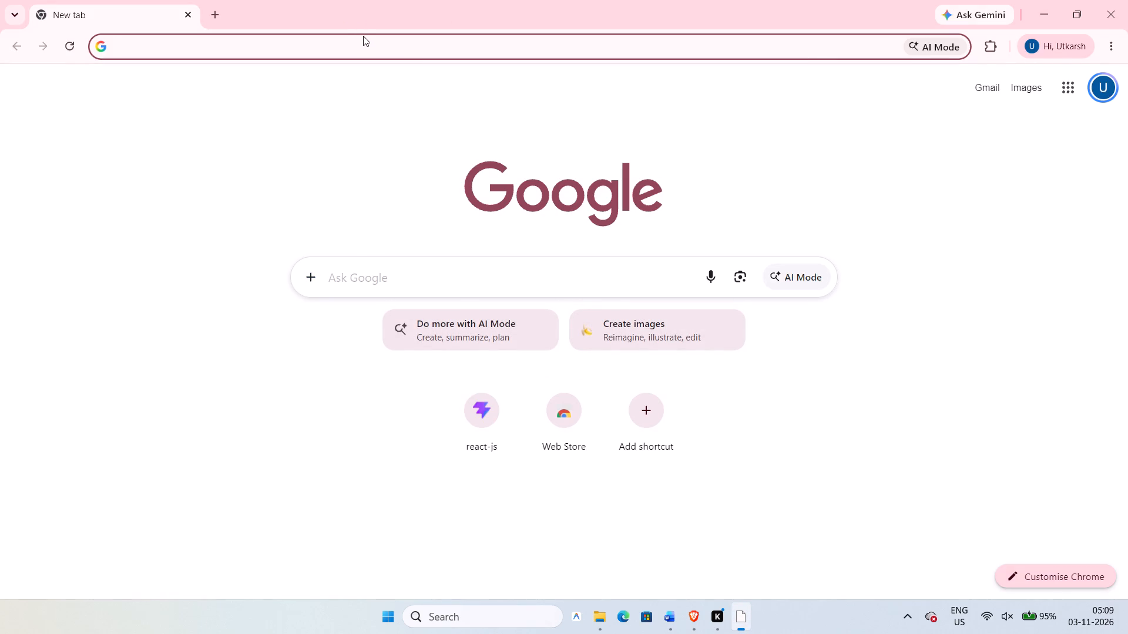
pyautogui.hotkey('ctrl', 'v')
pyautogui.press('Return')
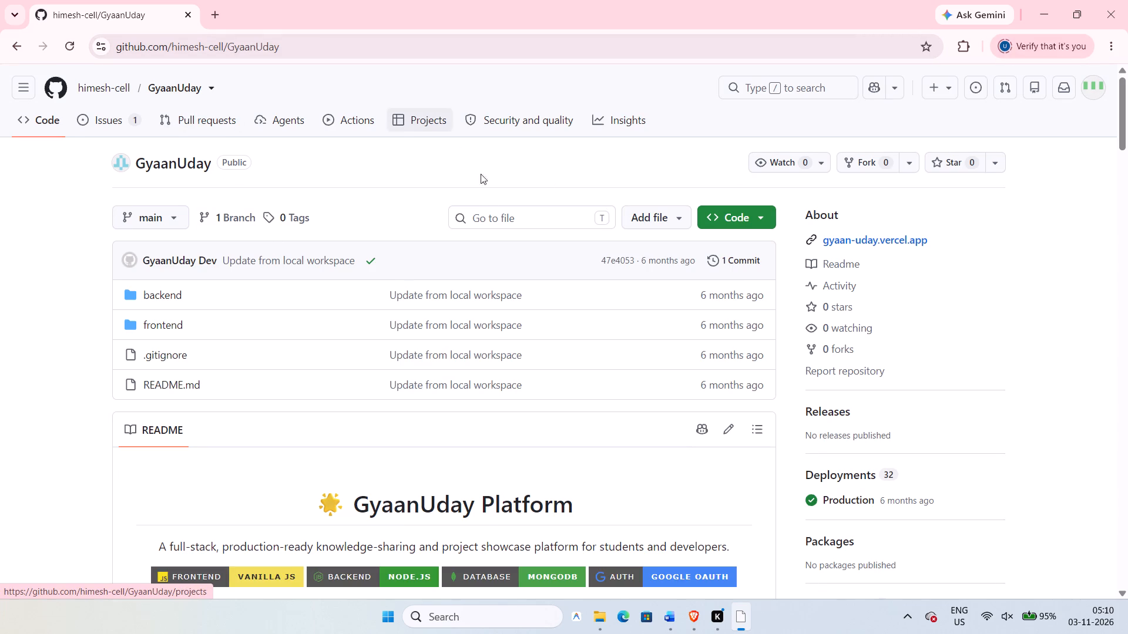
# Check the GyaanUday repository's options for adding files and its commit history, and return to the repository page.
pyautogui.click(663, 221)
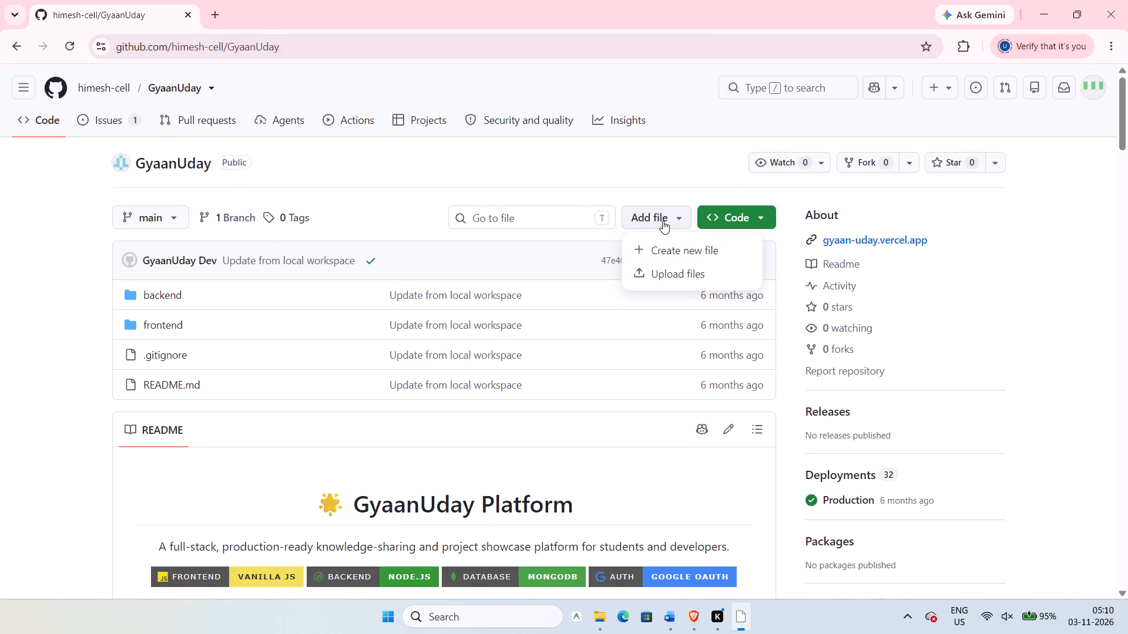
pyautogui.click(663, 221)
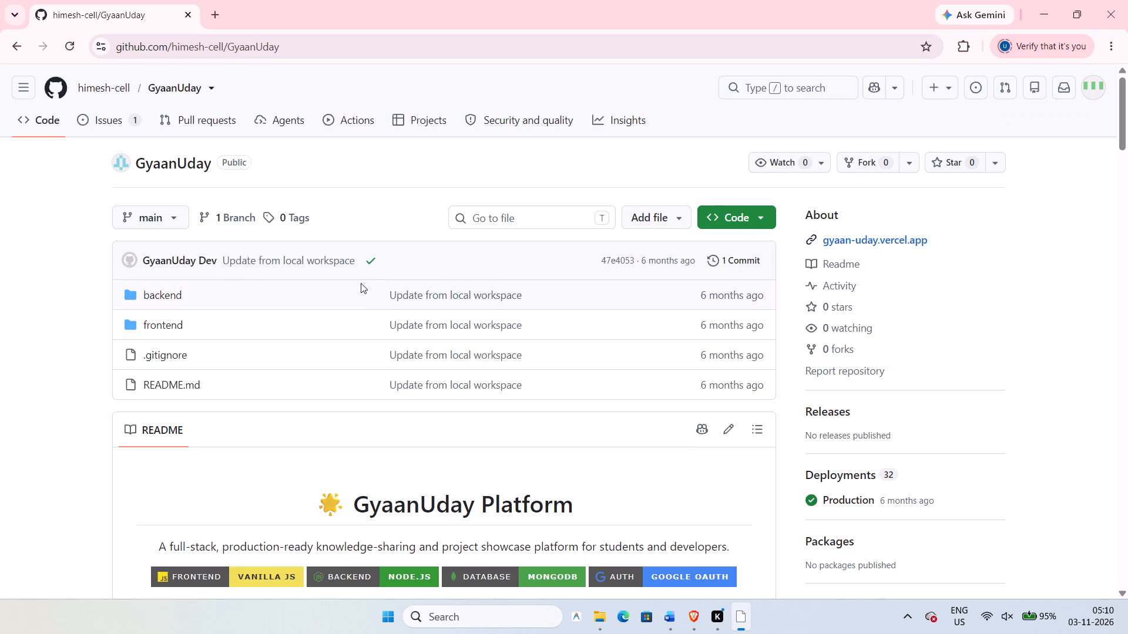
pyautogui.click(720, 263)
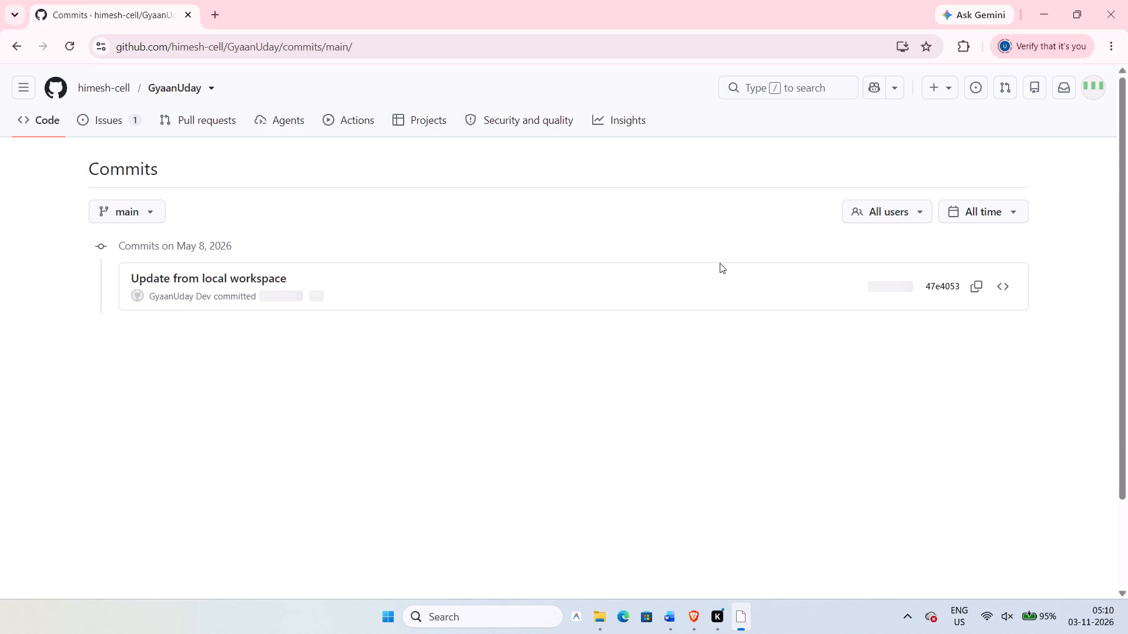
pyautogui.click(19, 57)
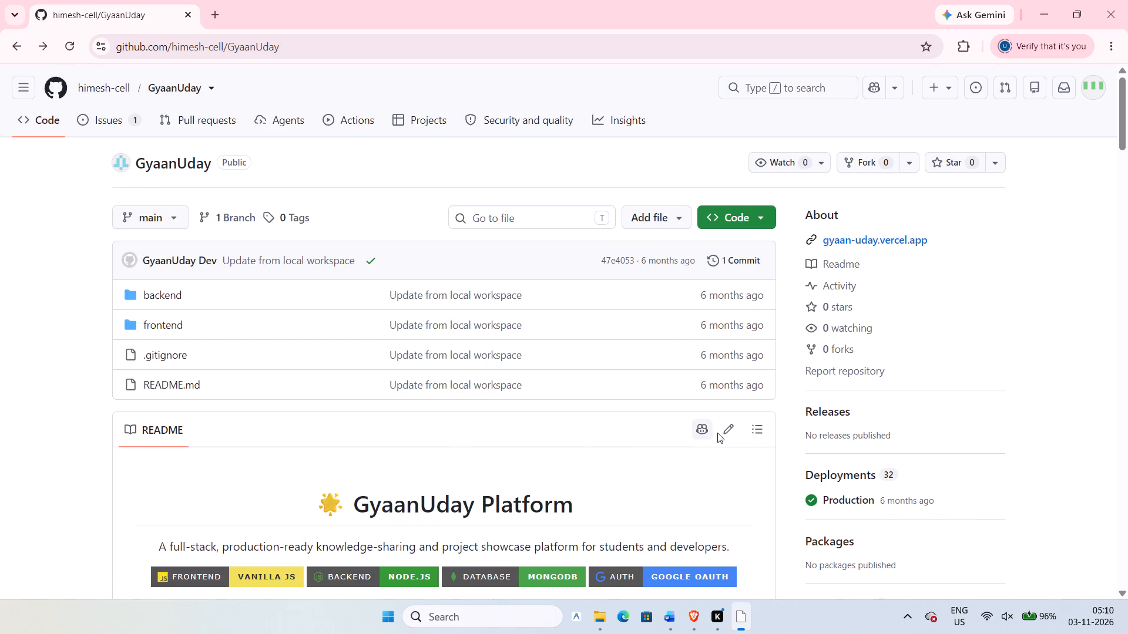
# Fork the GyaanUday repository by way of editing its README.md, and return to the original repository page without editing the file.
pyautogui.click(720, 431)
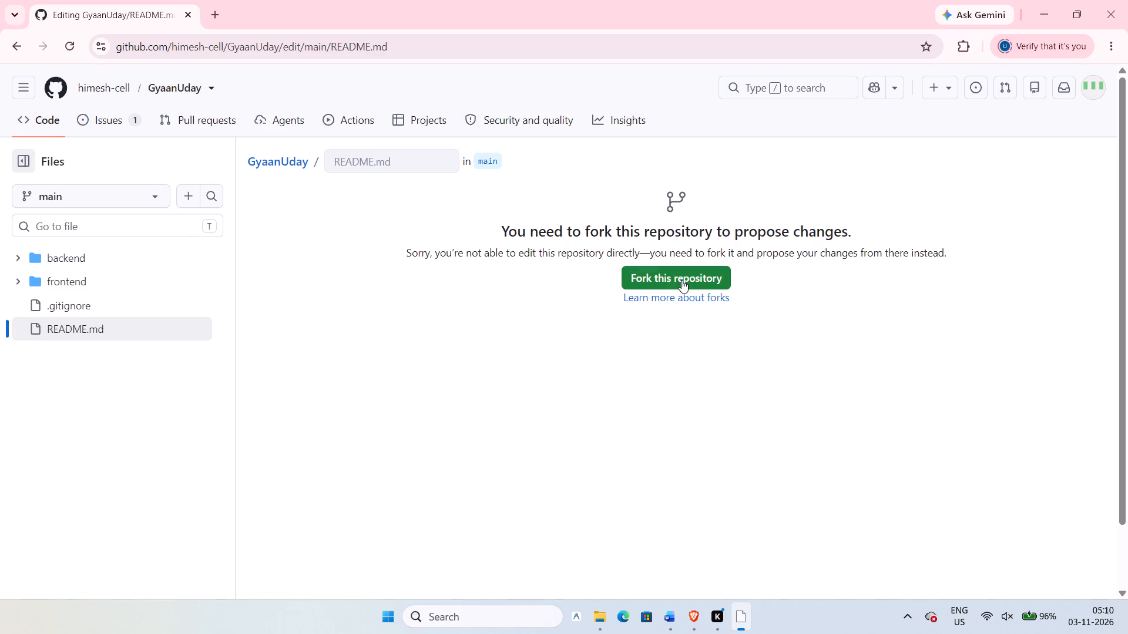
pyautogui.click(680, 280)
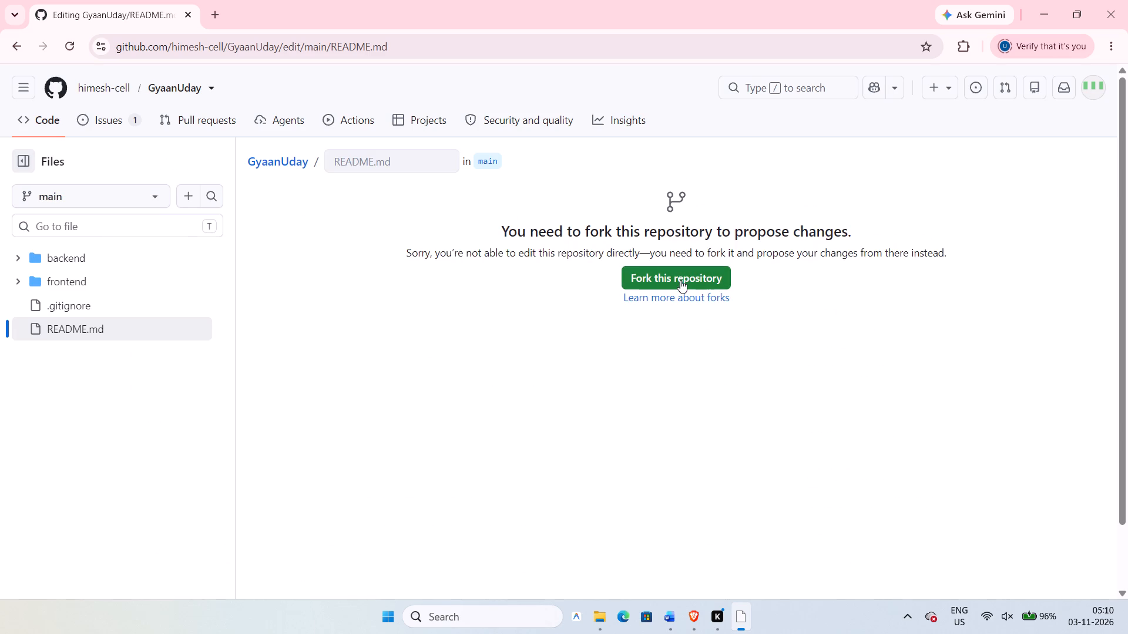
pyautogui.click(680, 280)
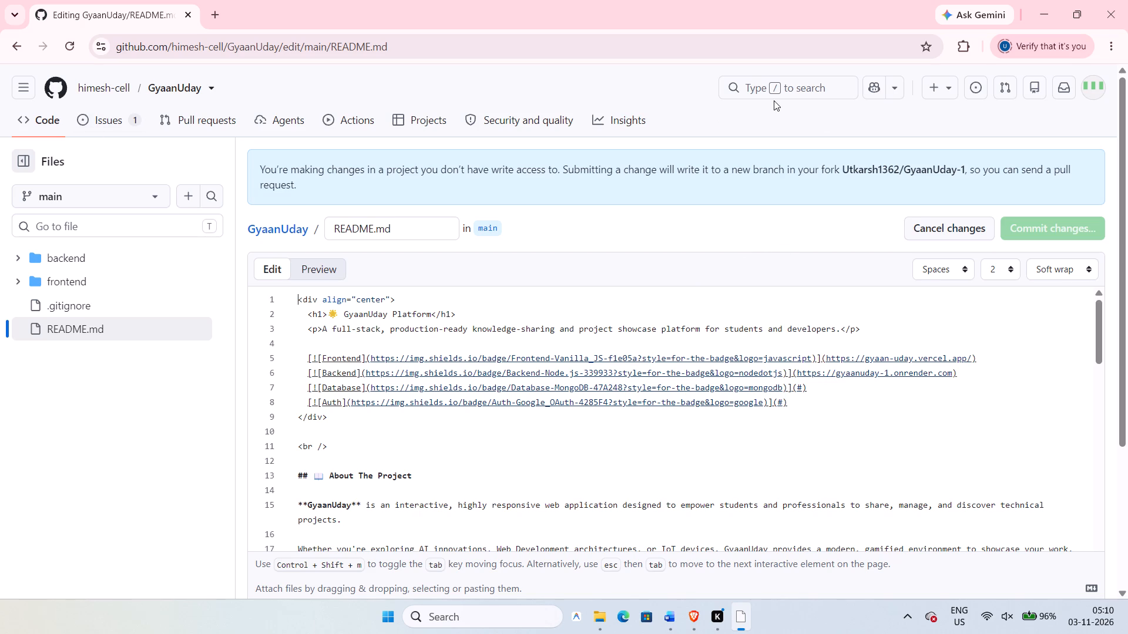
pyautogui.click(12, 45)
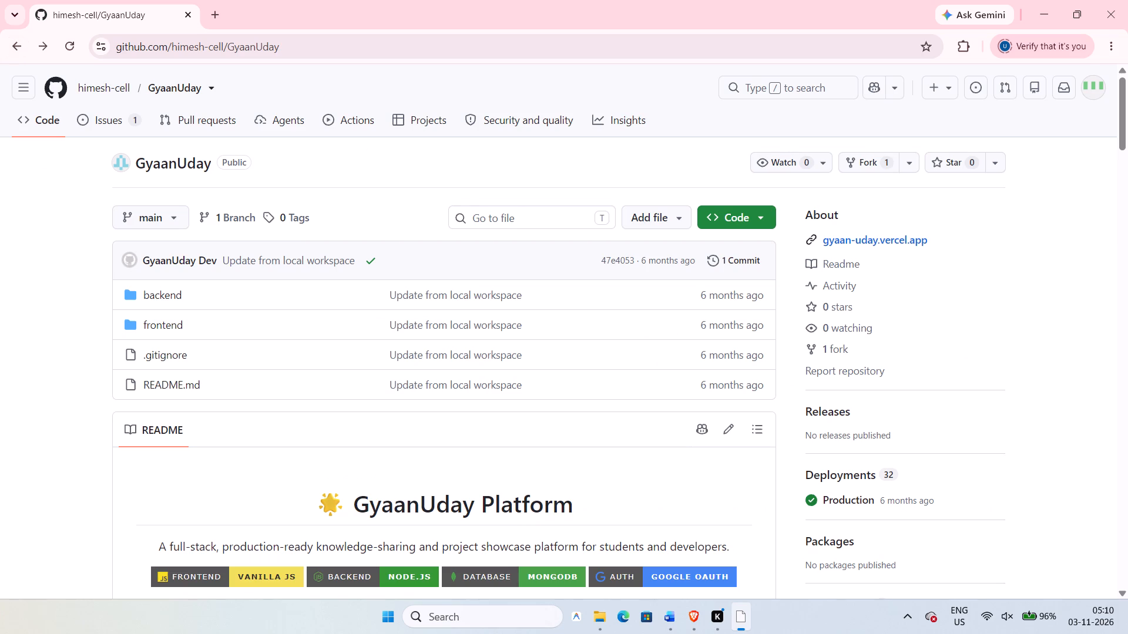
# Check the original GyaanUday repository's branch selector and branches overview.
pyautogui.click(132, 215)
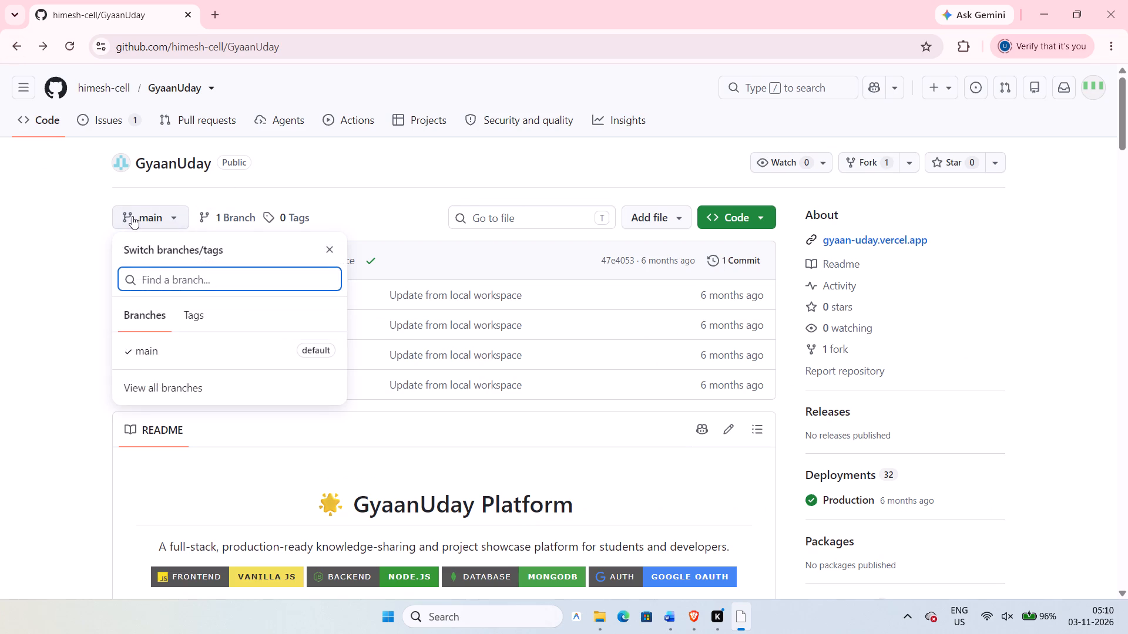
pyautogui.click(133, 216)
pyautogui.click(211, 217)
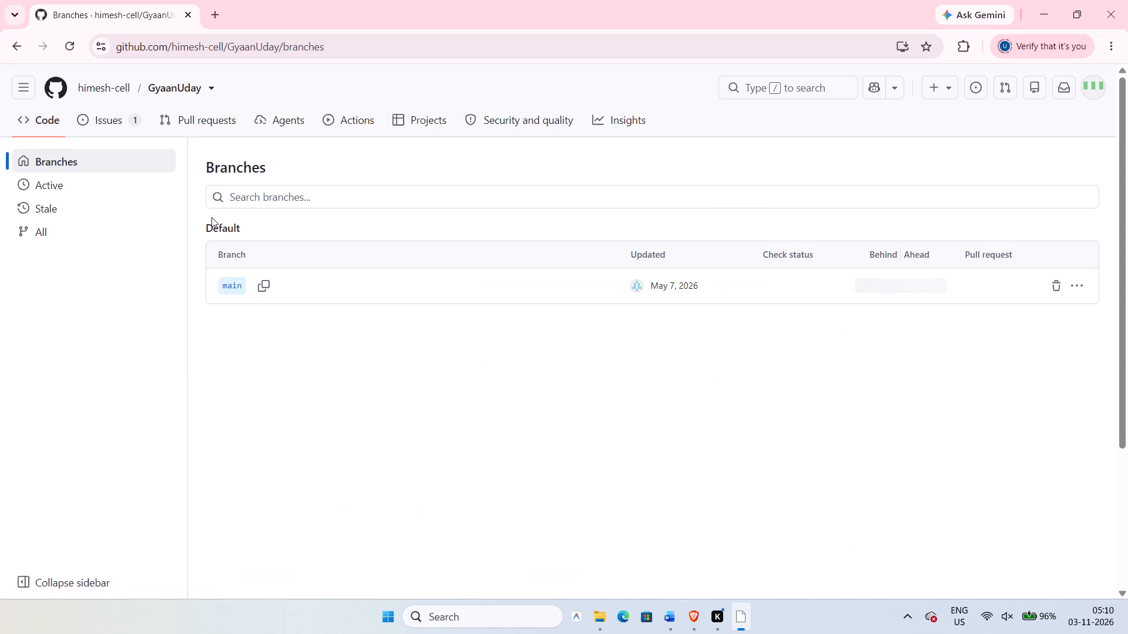
pyautogui.click(15, 55)
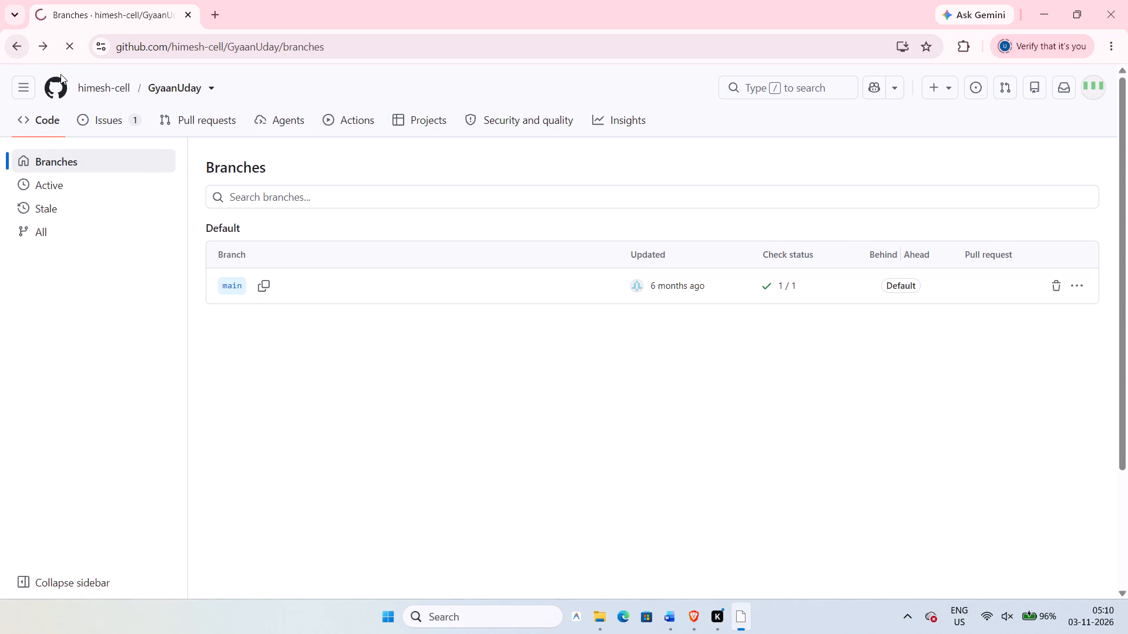
# Open the existing GyaanUday-1 fork from the original repository's fork page and examine its sync and contribute status.
pyautogui.click(864, 158)
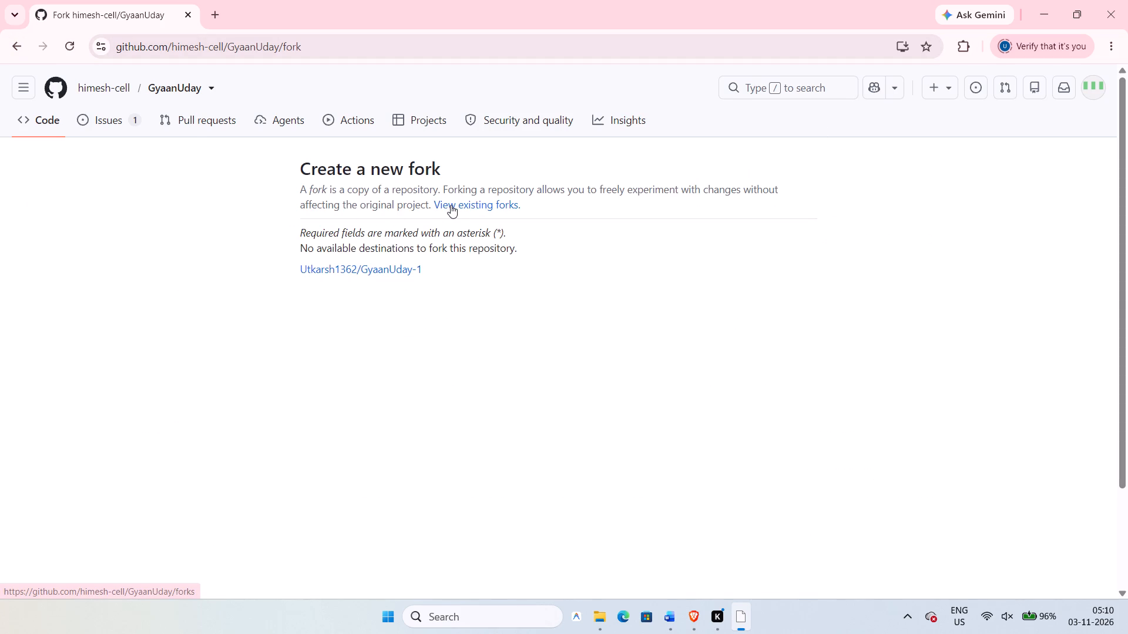
pyautogui.click(385, 271)
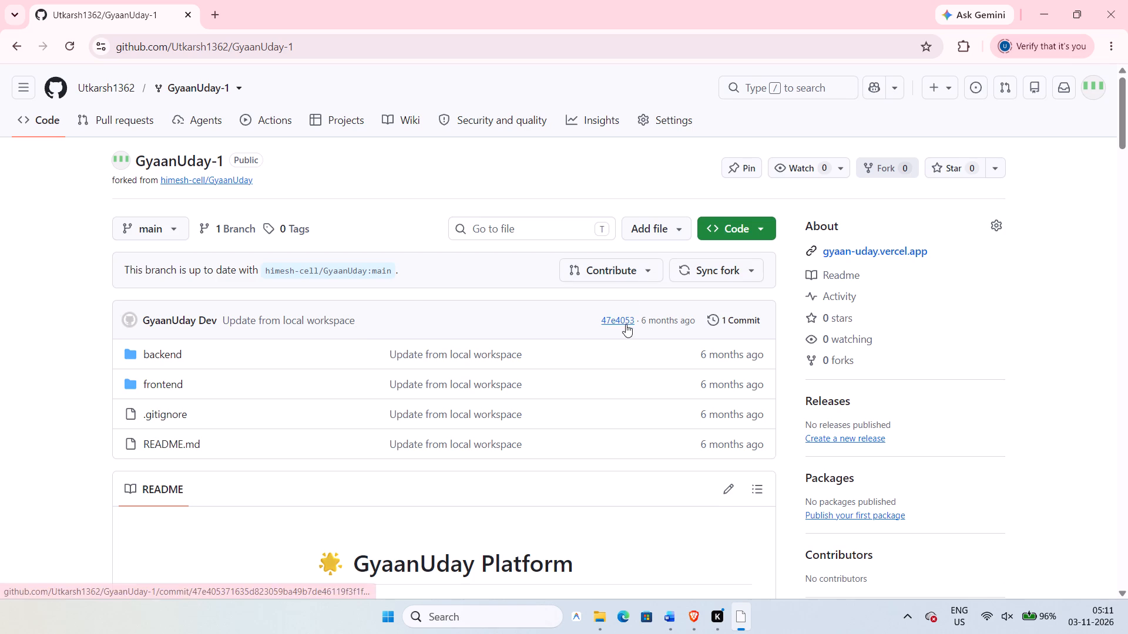
pyautogui.click(714, 269)
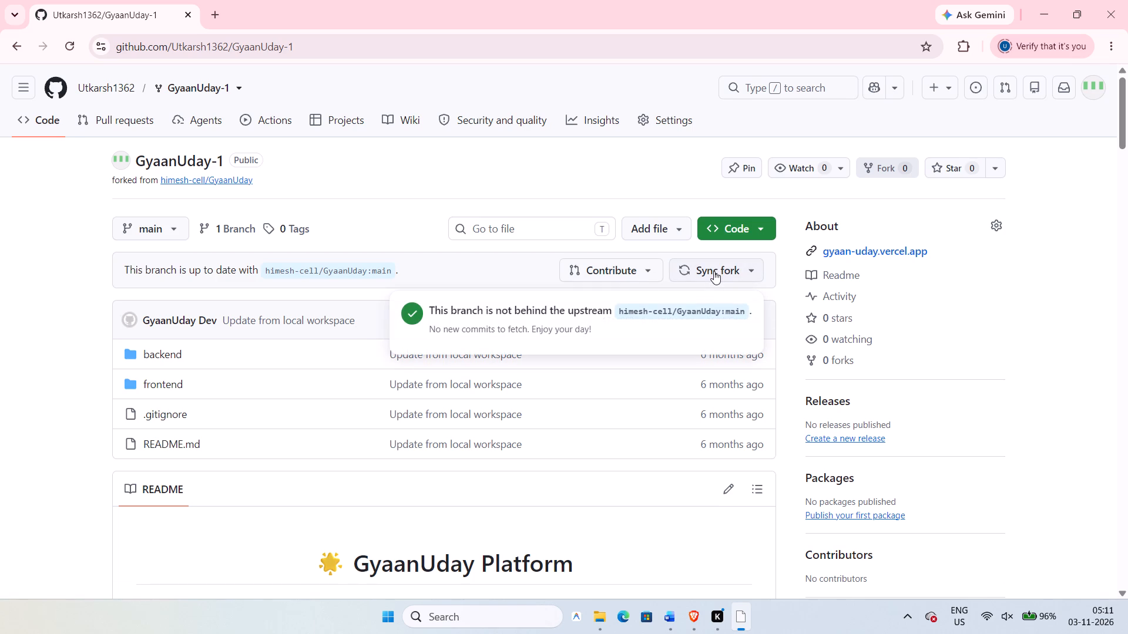
pyautogui.click(714, 271)
pyautogui.click(714, 271)
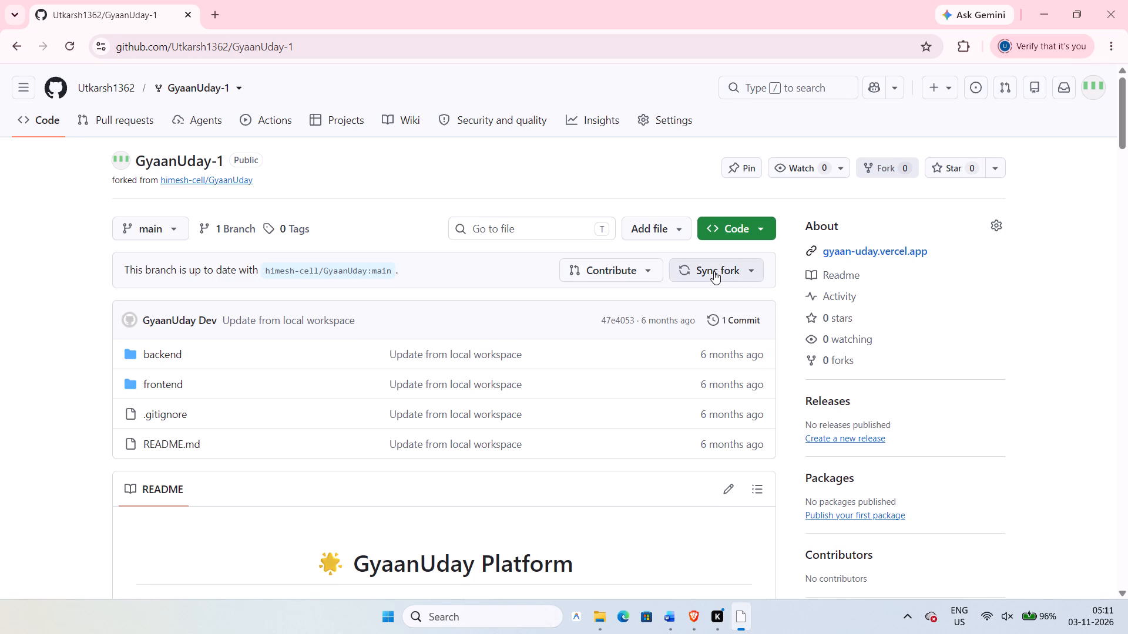
pyautogui.click(600, 271)
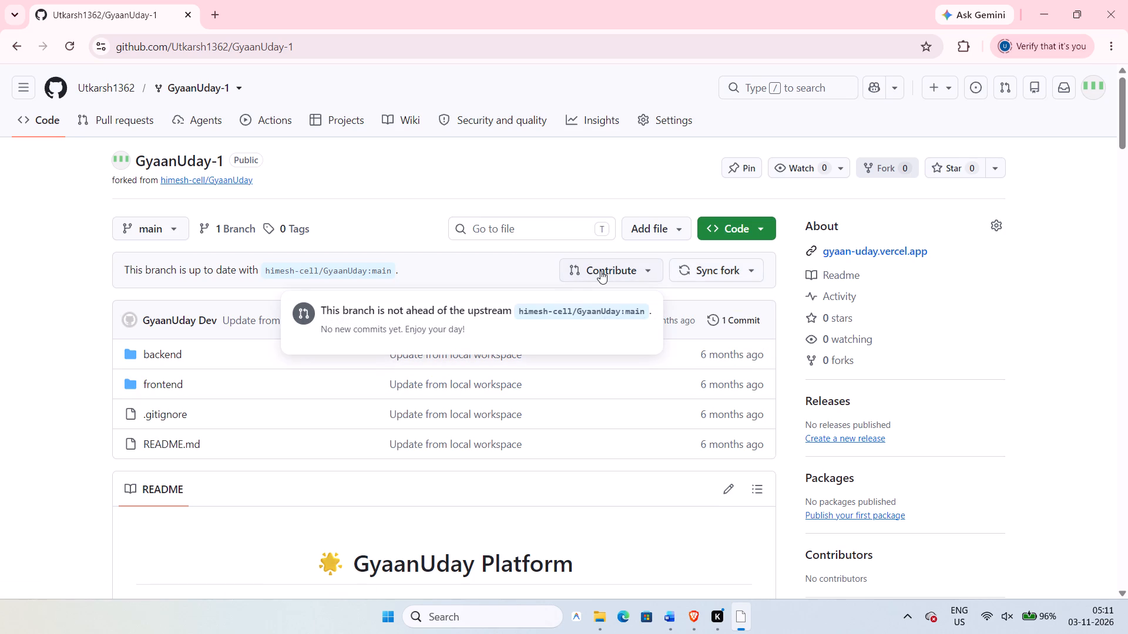
pyautogui.click(618, 278)
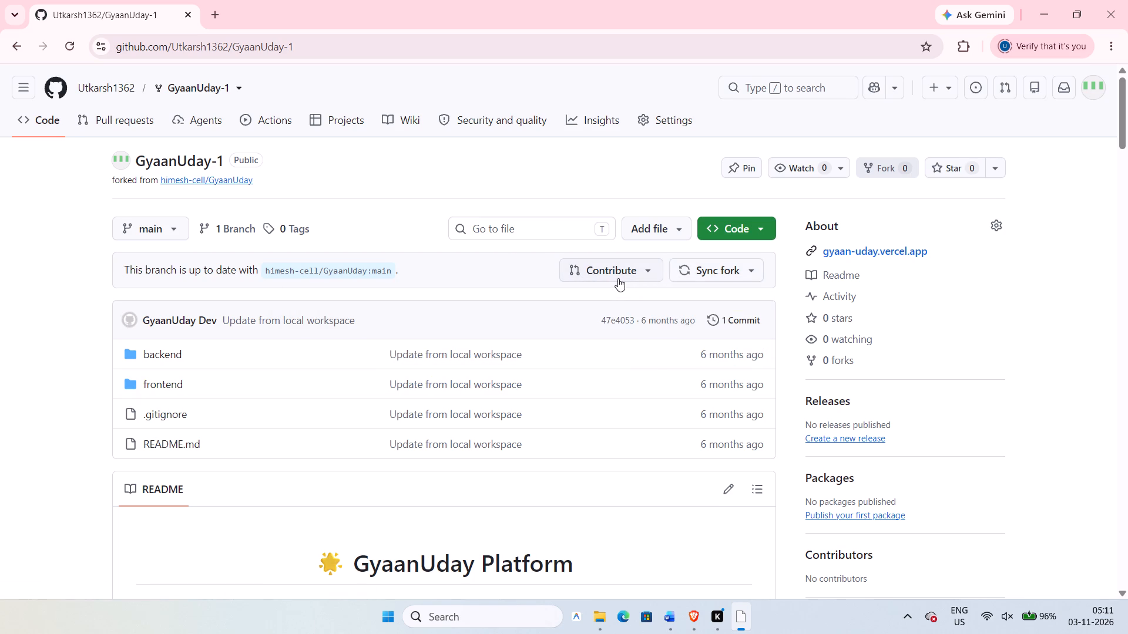
pyautogui.scroll(-1, 617, 398)
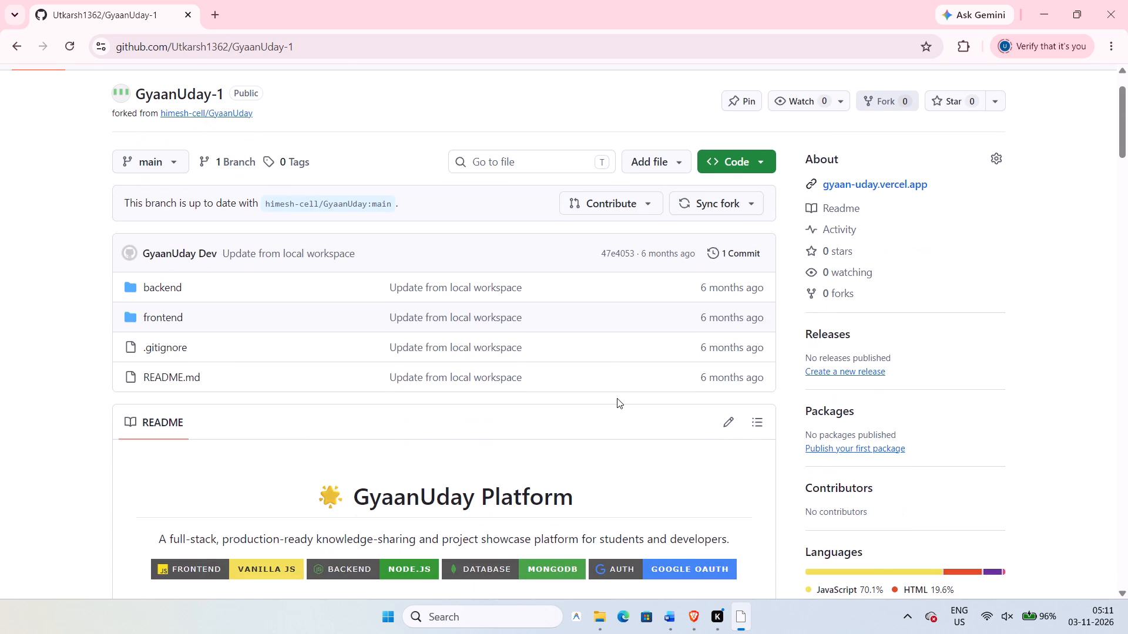
pyautogui.scroll(2, 617, 398)
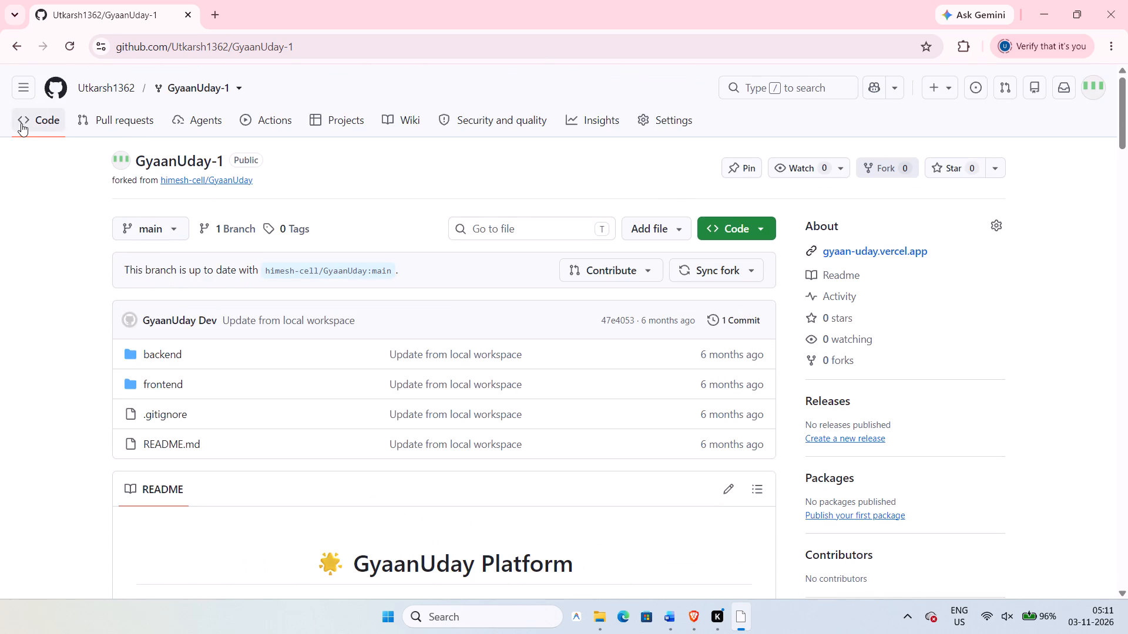
# Browse the account's repositories and examine its own non-forked GyaanUday repository, including the clone options, before returning to the list.
pyautogui.click(93, 88)
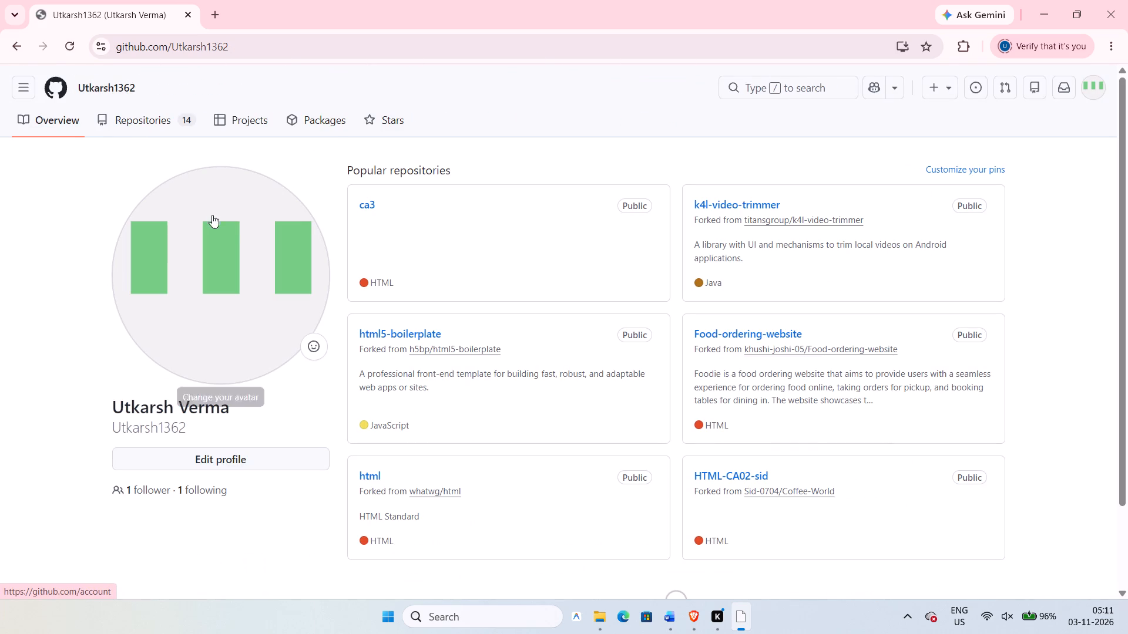
pyautogui.click(136, 133)
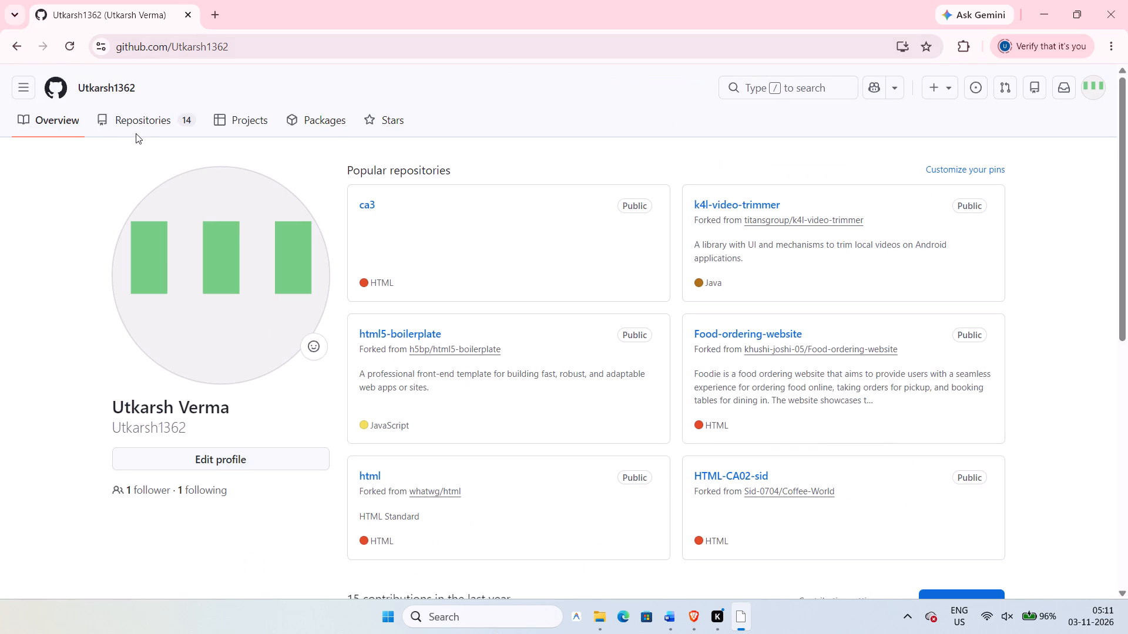
pyautogui.click(133, 131)
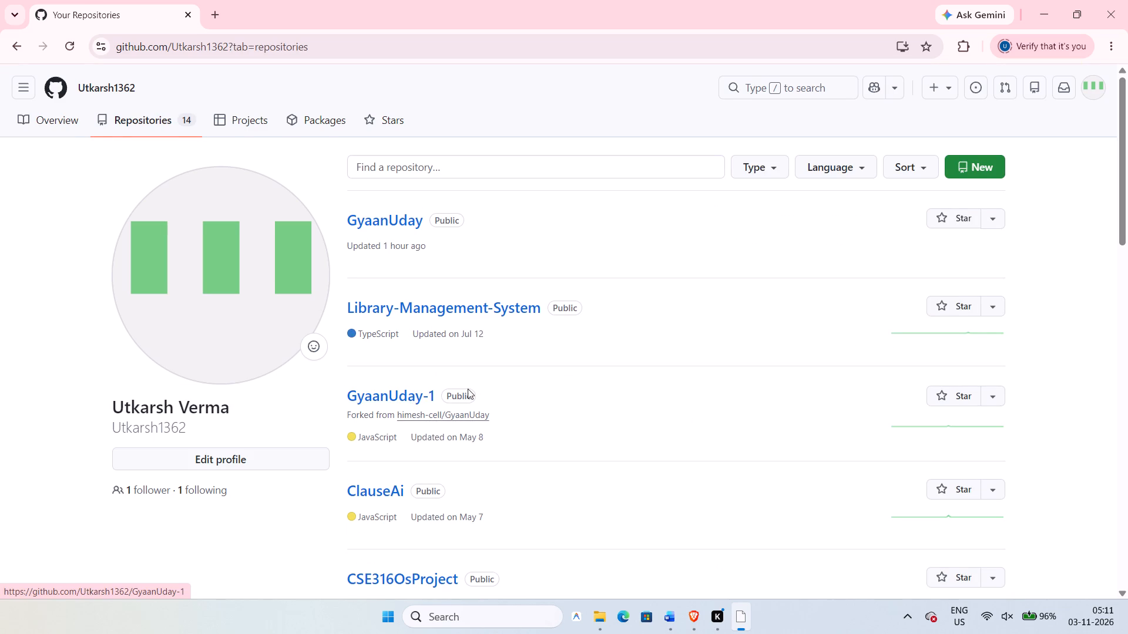
pyautogui.scroll(-1, 468, 389)
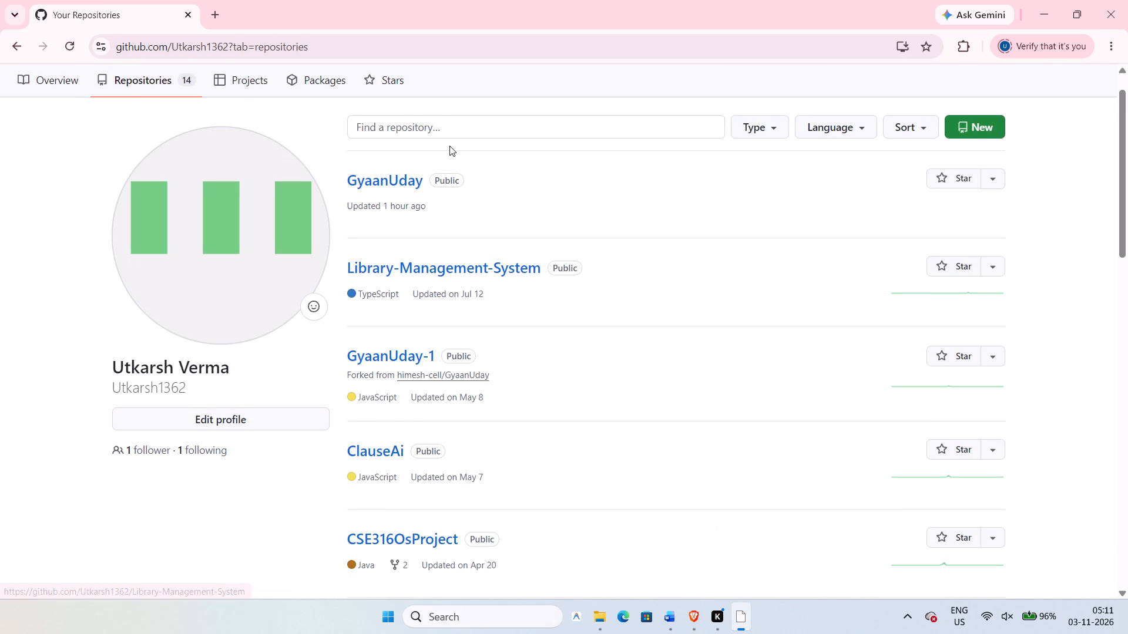
pyautogui.click(420, 181)
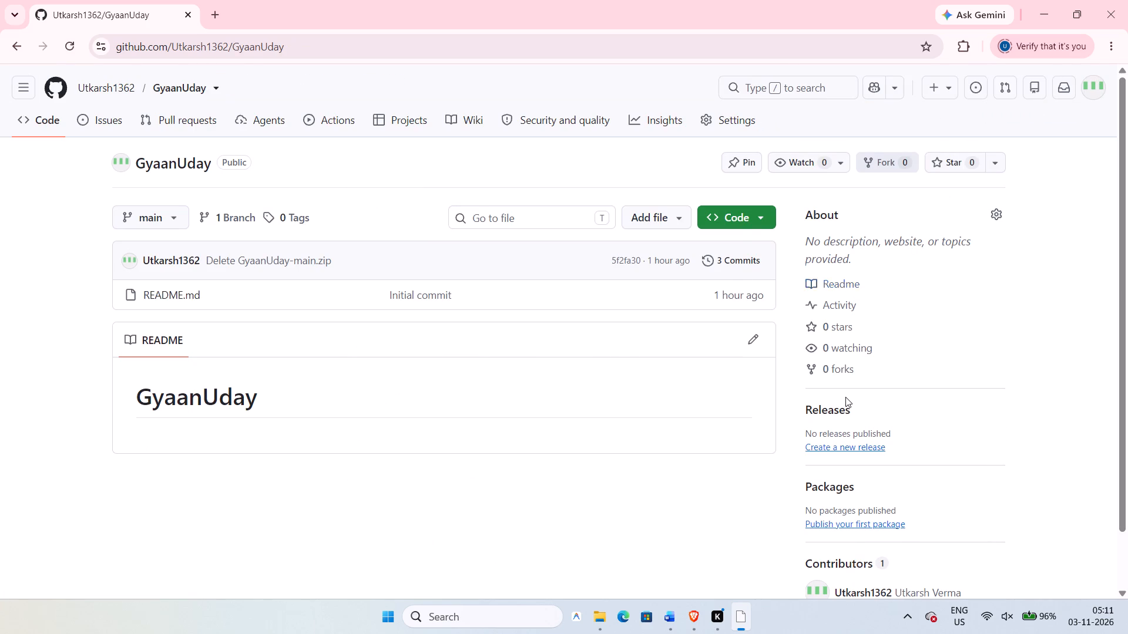
pyautogui.scroll(-2, 847, 397)
pyautogui.click(761, 153)
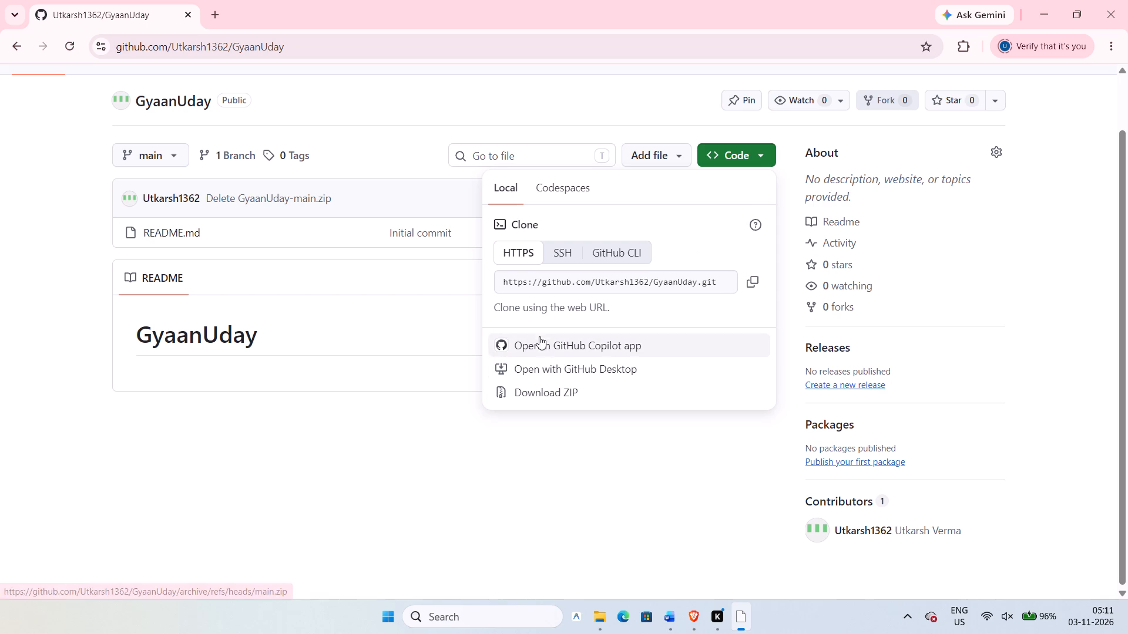
pyautogui.click(338, 413)
pyautogui.click(11, 48)
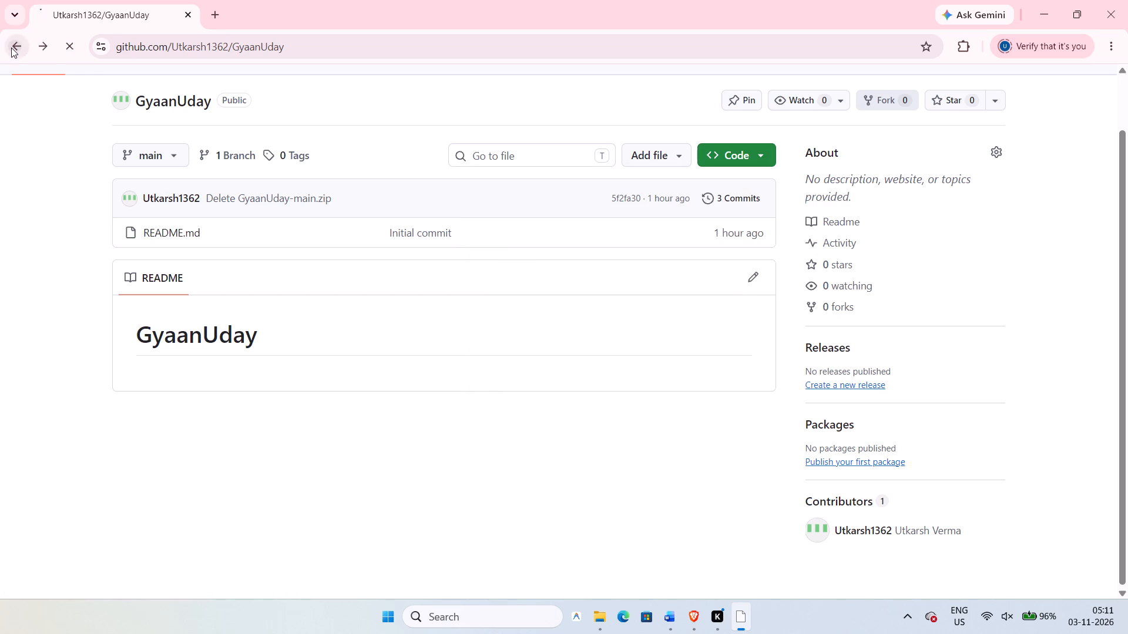
# Open the GyaanUday-1 fork from the repository list and copy its web address.
pyautogui.scroll(-1, 445, 440)
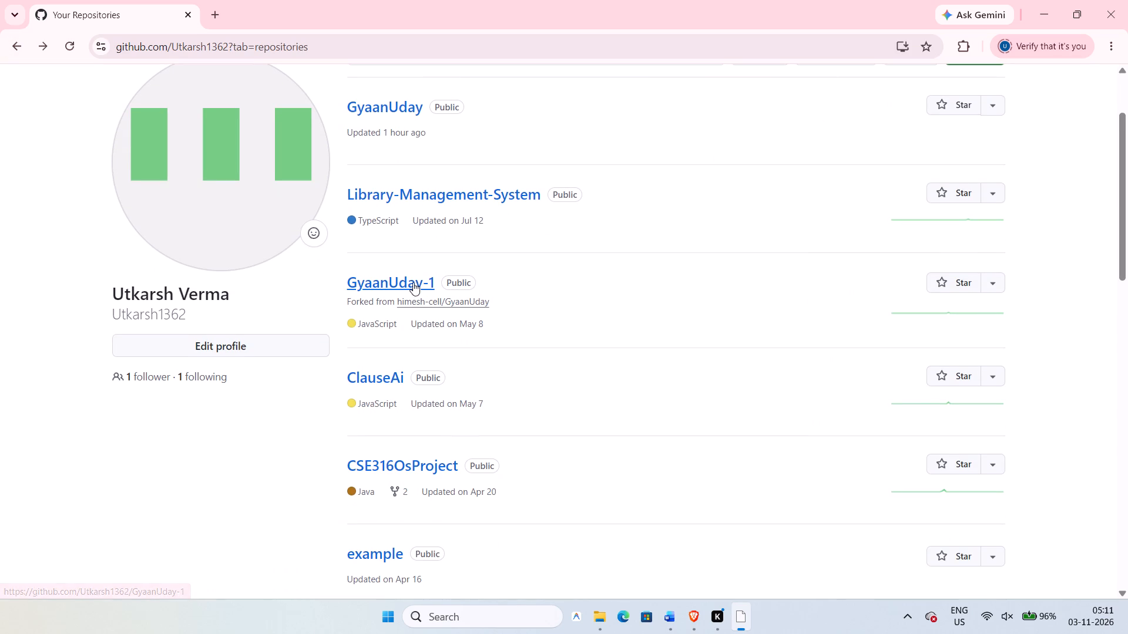
pyautogui.click(412, 282)
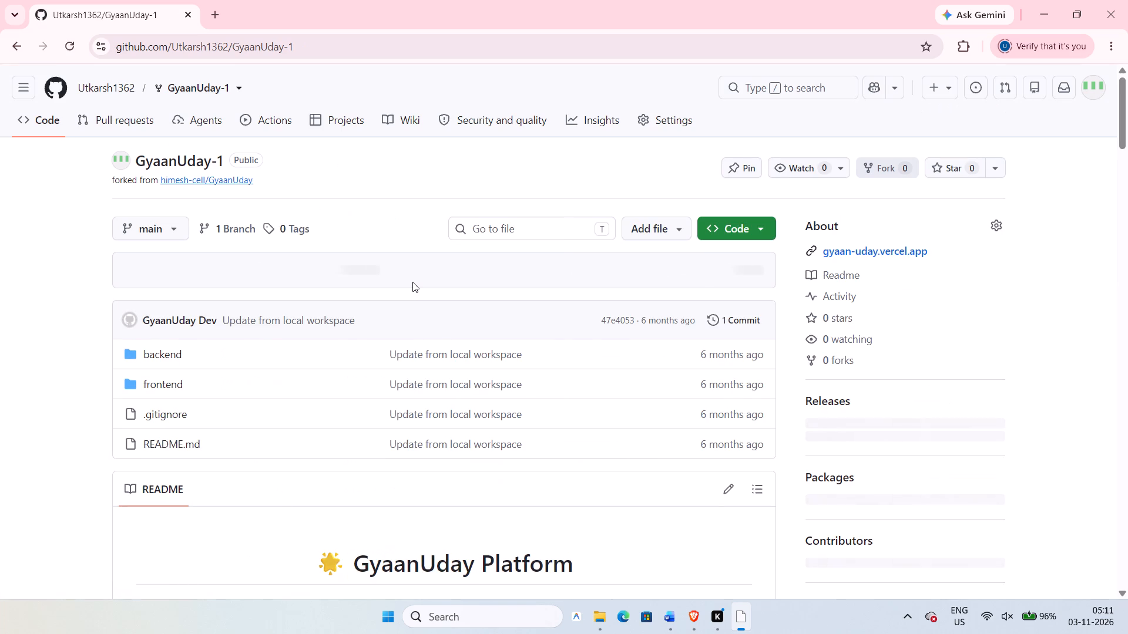
pyautogui.tripleClick(223, 49)
pyautogui.click(223, 49)
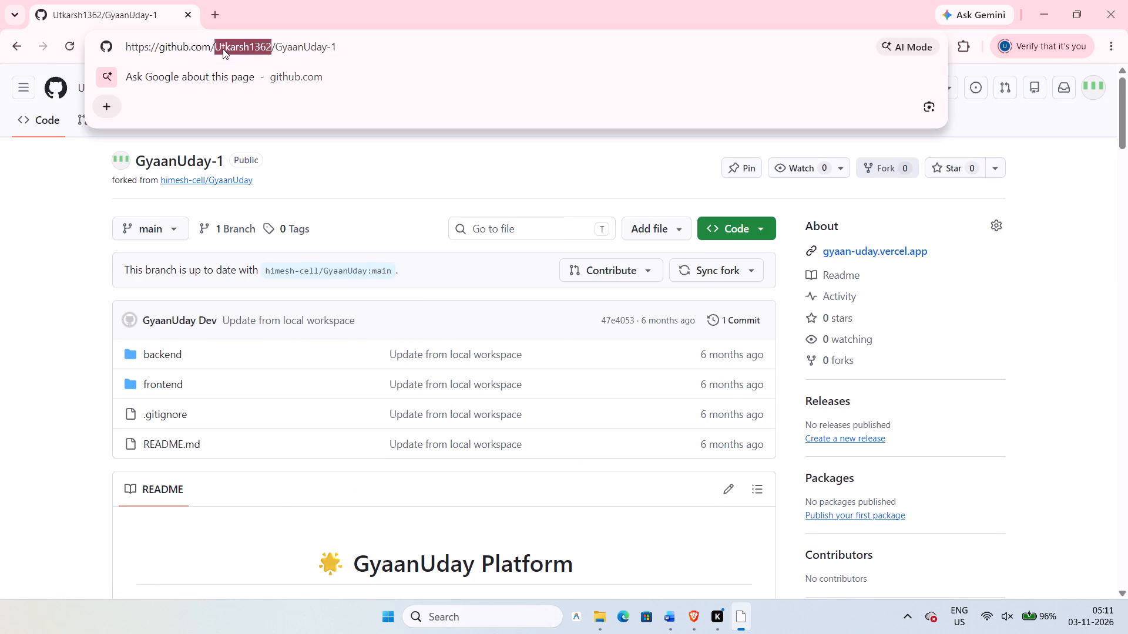
pyautogui.click(223, 49)
pyautogui.hotkey('ctrl', 'c')
pyautogui.click(46, 332)
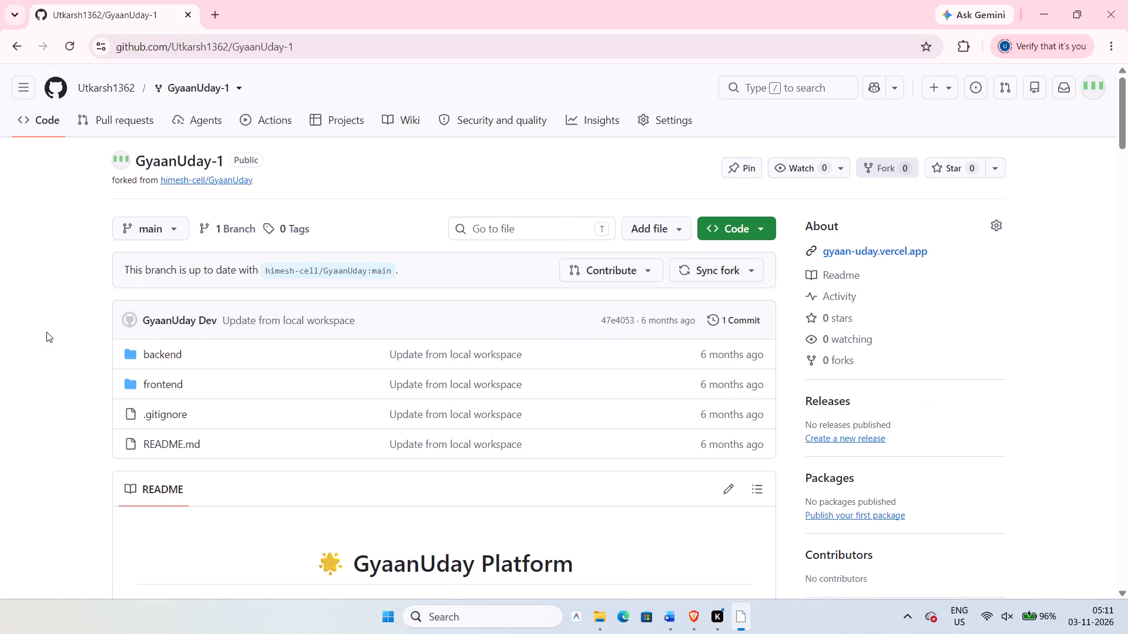
# Replace the address of the GyaanUday project's Github hyperlink in the CV with the copied GyaanUday-1 fork address.
pyautogui.click(694, 620)
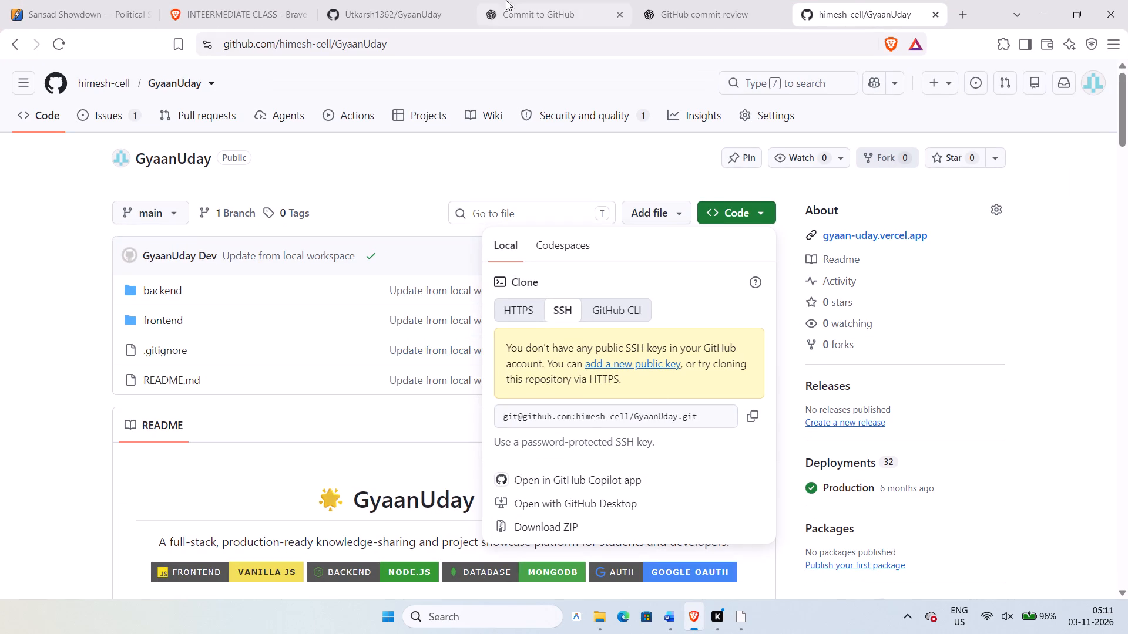
pyautogui.click(670, 630)
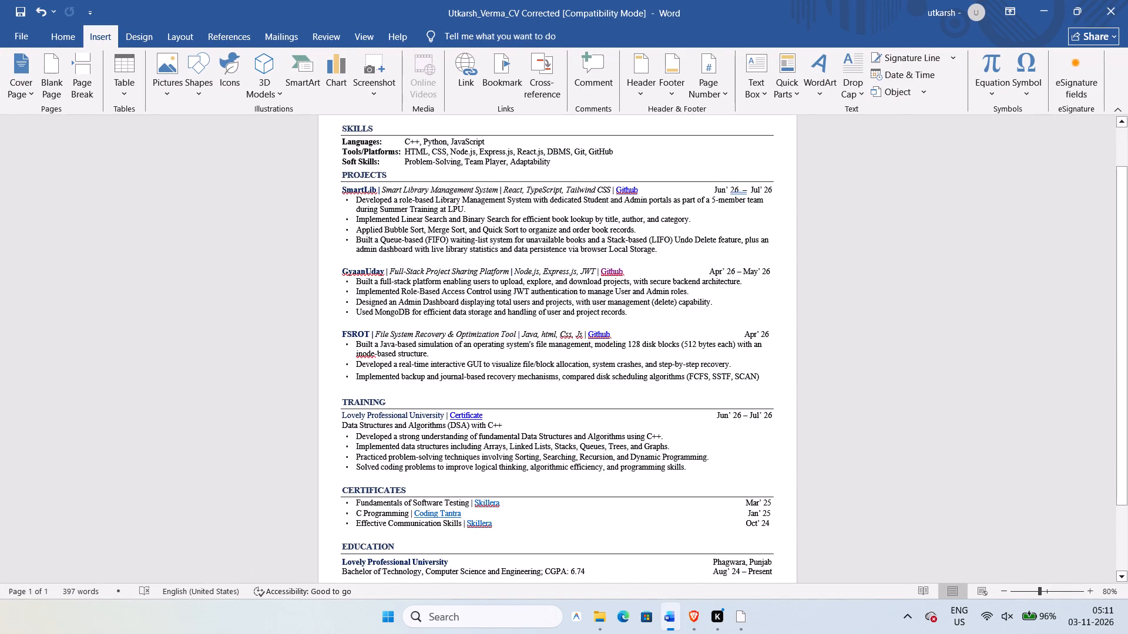
pyautogui.keyDown('ctrl'); pyautogui.scroll(3, 639, 319); pyautogui.keyUp('ctrl')
pyautogui.doubleClick(630, 275)
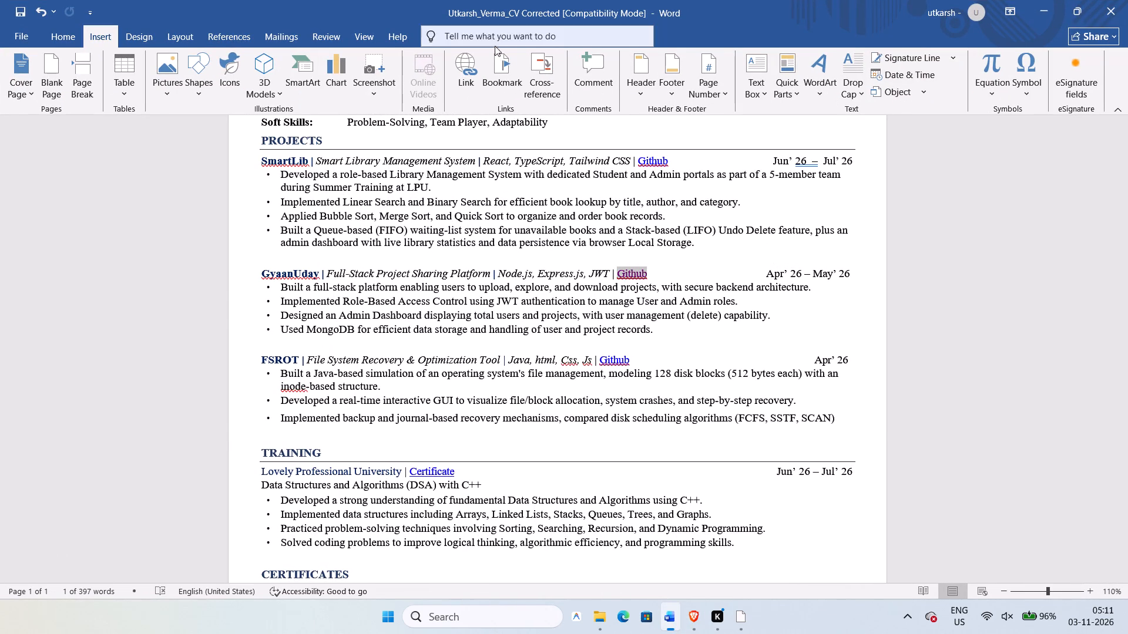
pyautogui.click(459, 71)
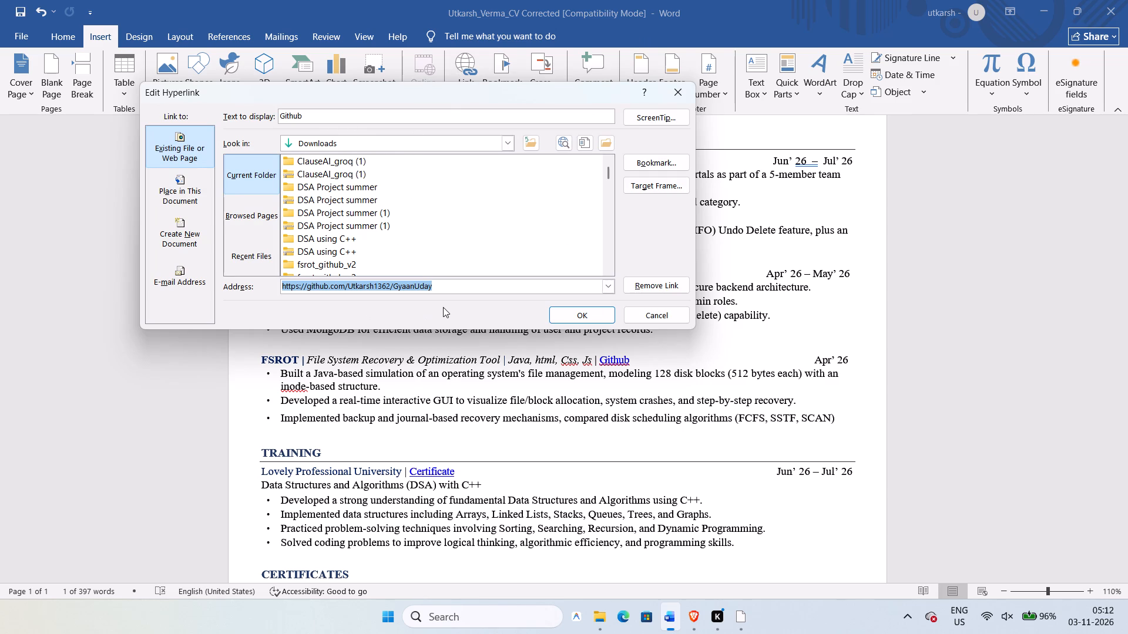
pyautogui.hotkey('ctrl', 'v')
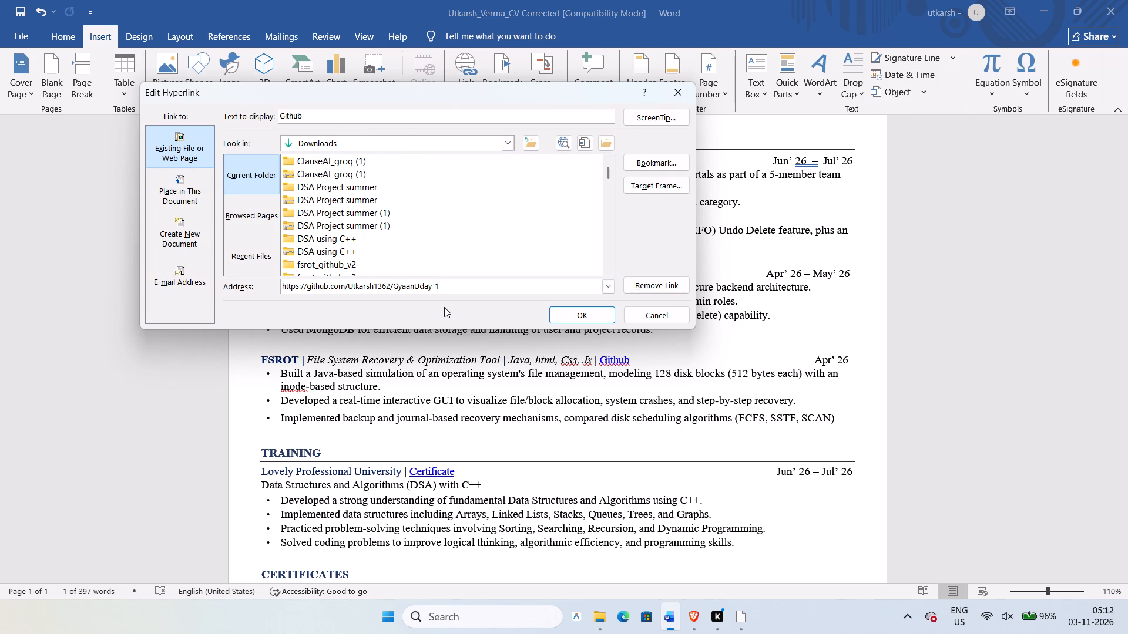
pyautogui.click(580, 323)
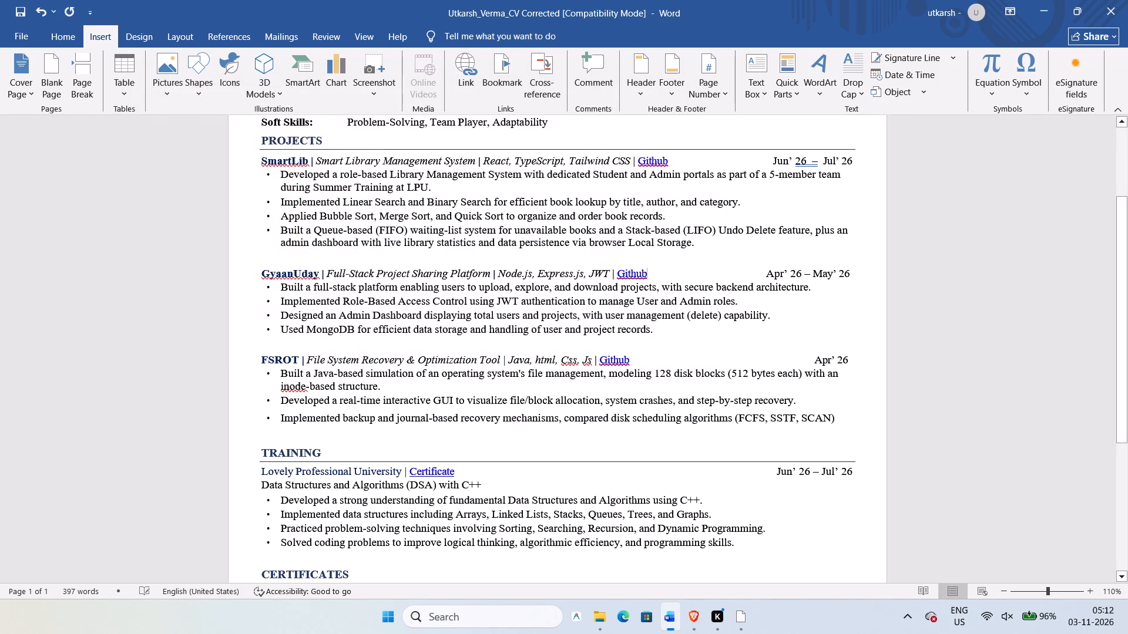
# Replace JWT with MongoDB in the GyaanUday project heading's technology list and save the CV.
pyautogui.click(811, 363)
pyautogui.moveTo(589, 272); pyautogui.dragTo(606, 273)
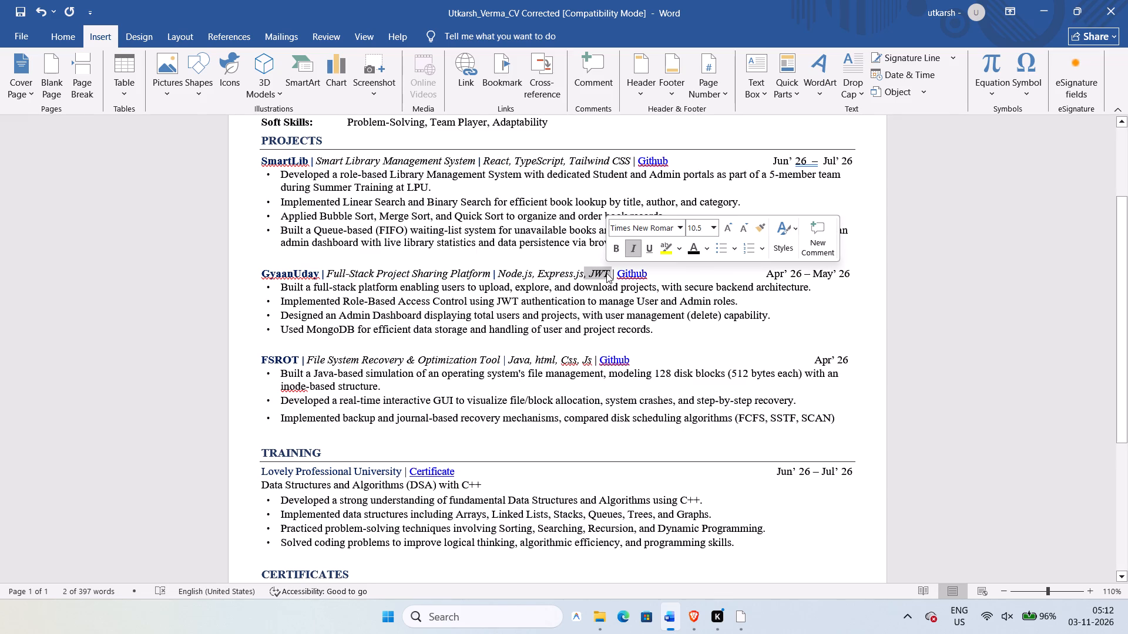
pyautogui.click(570, 268)
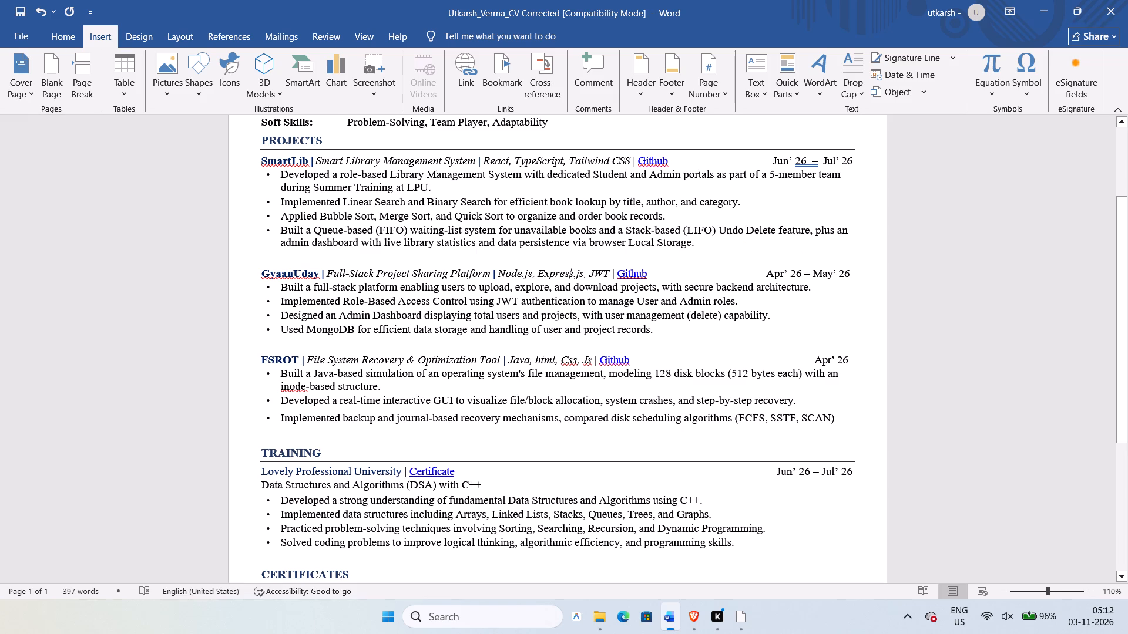
pyautogui.scroll(10, 606, 217)
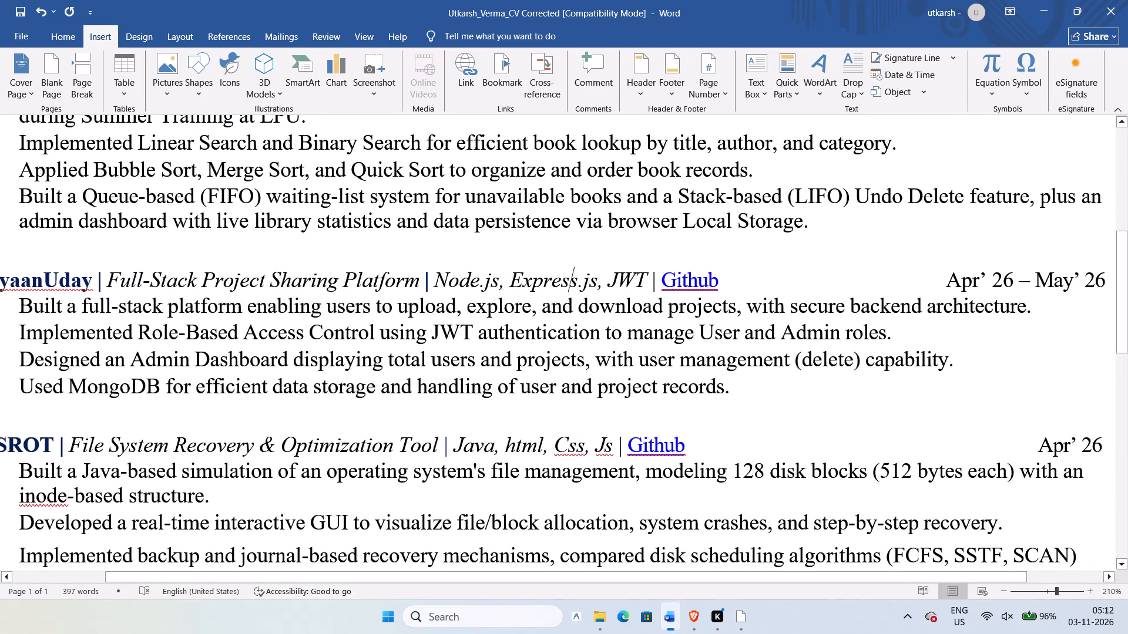
pyautogui.keyDown('ctrl'); pyautogui.scroll(-8, 560, 338); pyautogui.keyUp('ctrl')
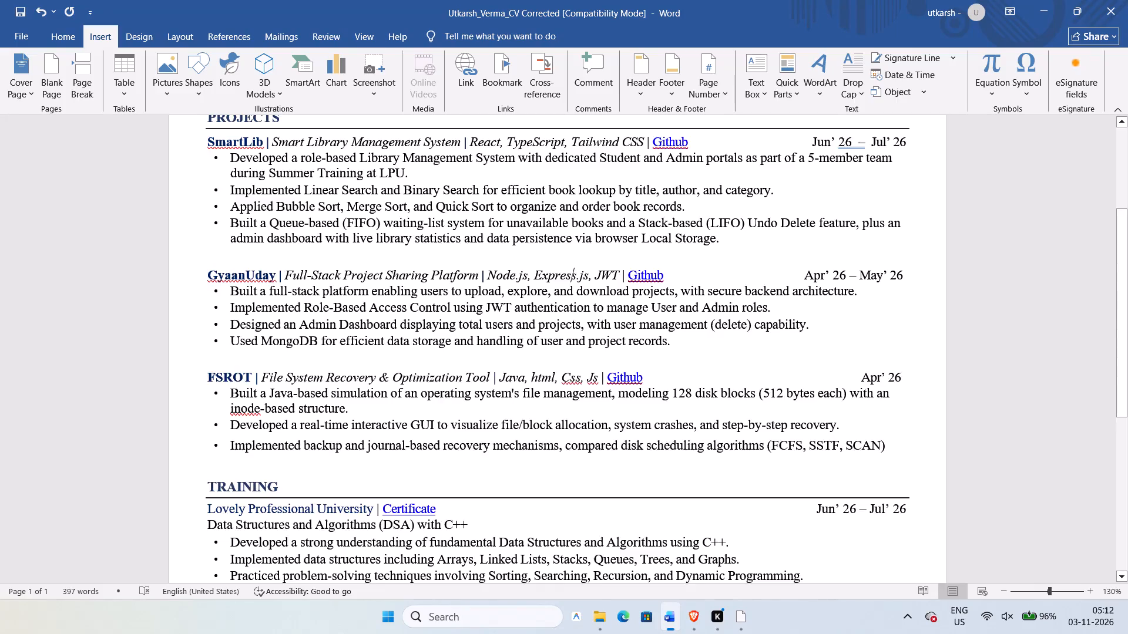
pyautogui.keyDown('ctrl'); pyautogui.scroll(-4, 639, 412); pyautogui.keyUp('ctrl')
pyautogui.scroll(1, 735, 339)
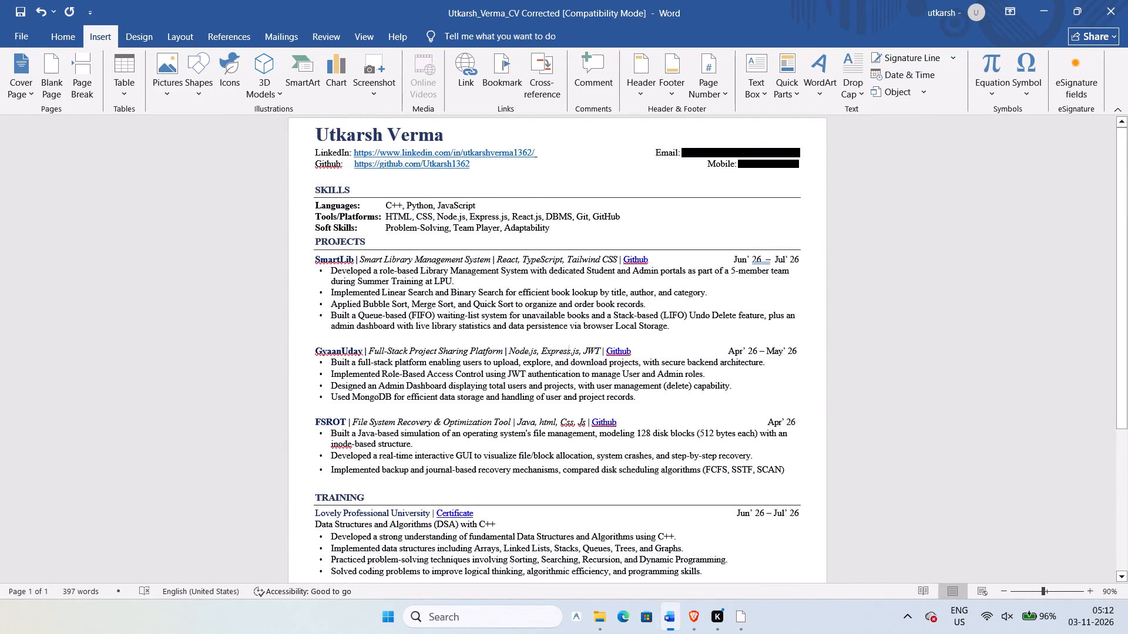
pyautogui.scroll(-4, 704, 333)
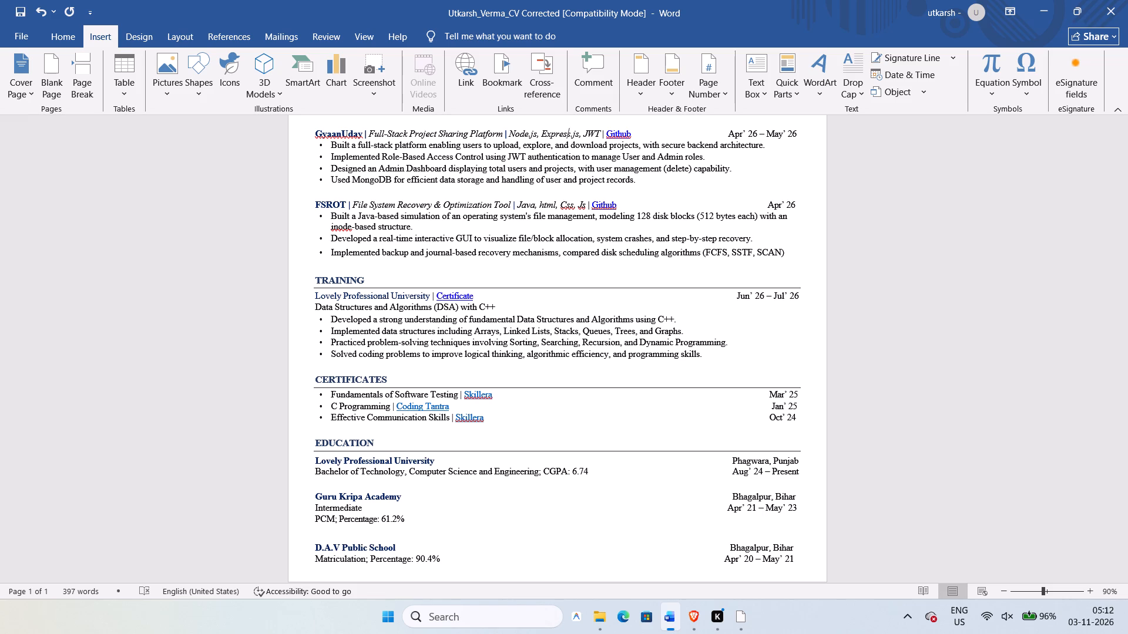
pyautogui.keyDown('ctrl'); pyautogui.scroll(6, 587, 267); pyautogui.keyUp('ctrl')
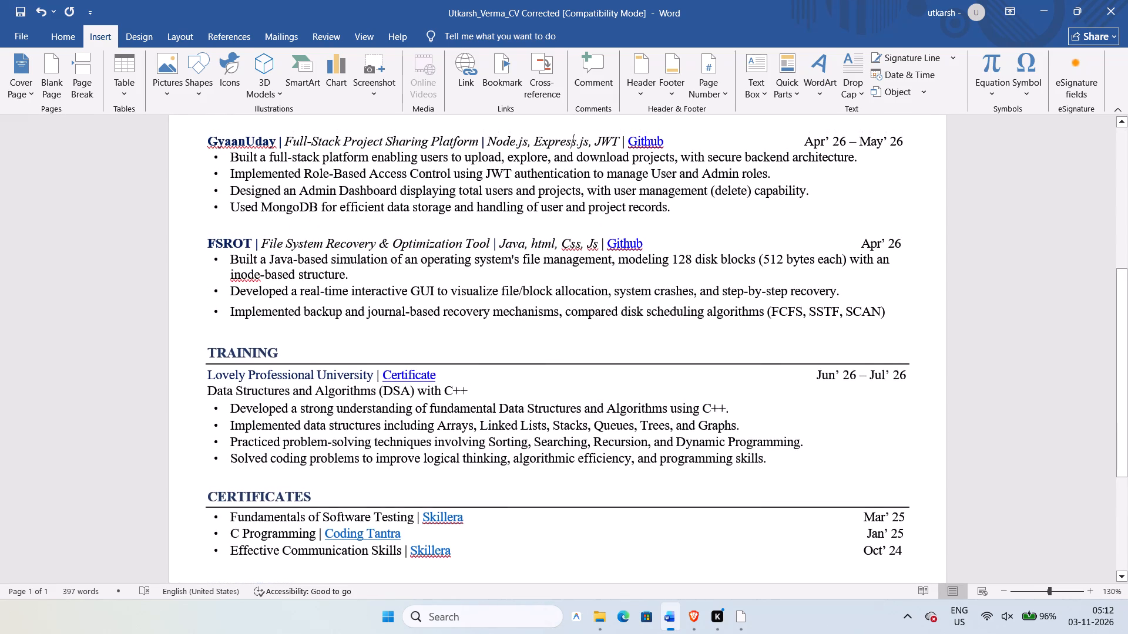
pyautogui.click(616, 141)
pyautogui.click(619, 136)
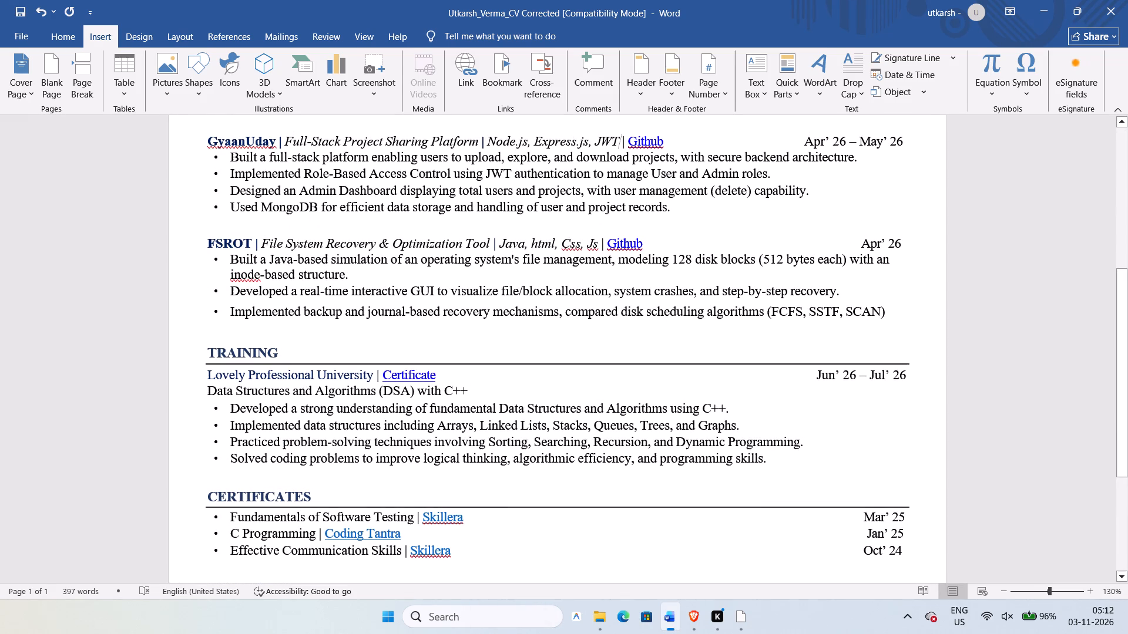
pyautogui.press('BackSpace')
pyautogui.press('BackSpace')
pyautogui.press('BackSpace')
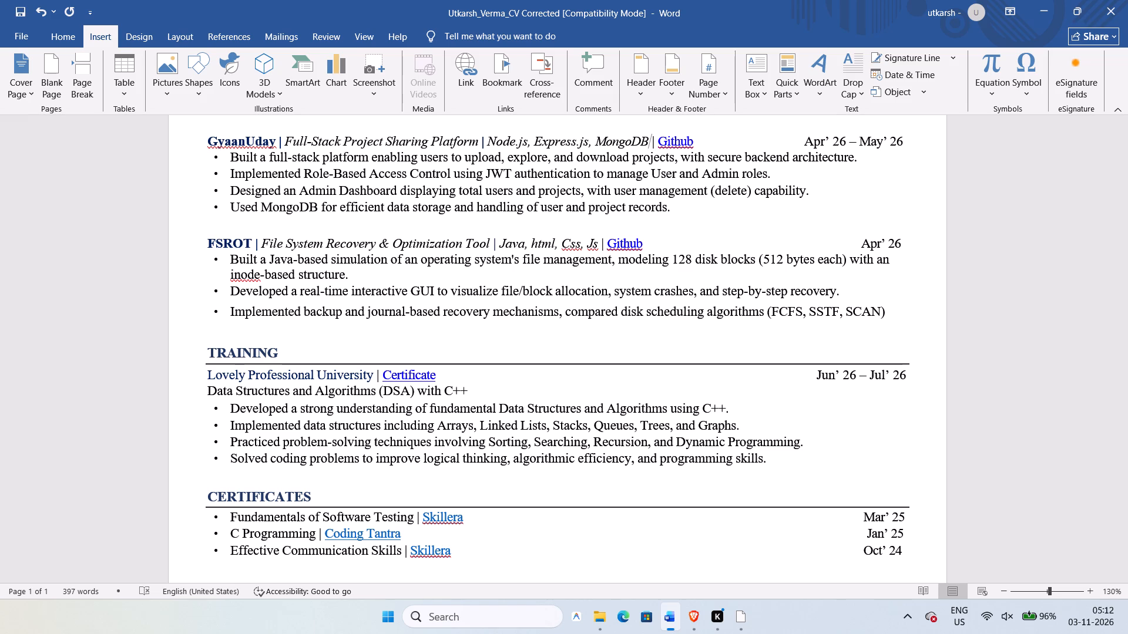
pyautogui.hotkey('ctrl', 's')
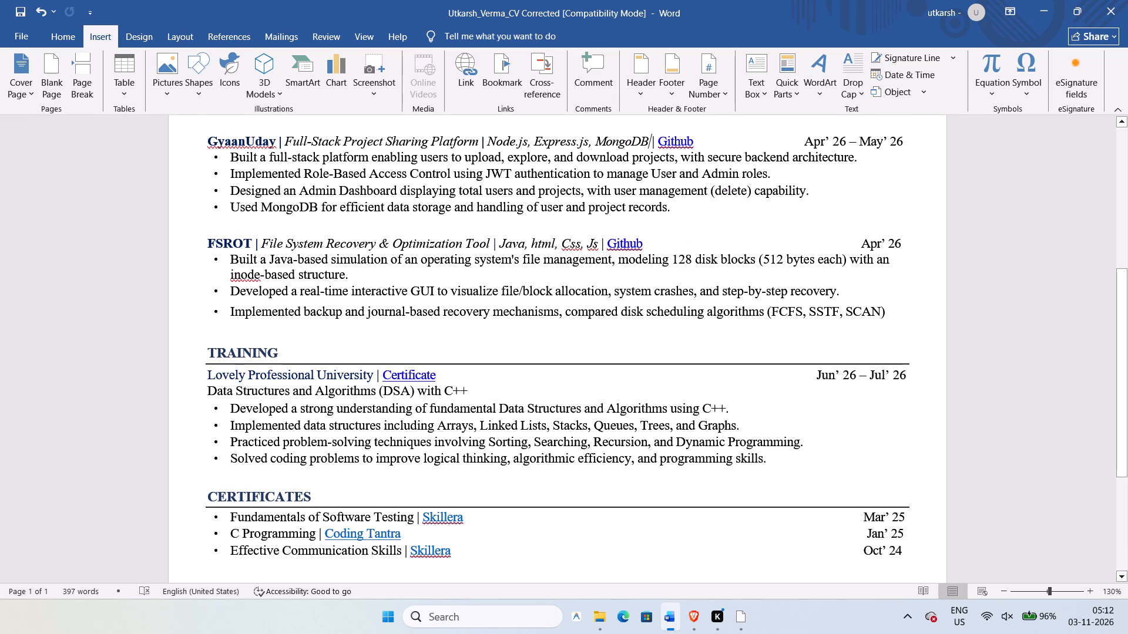
# Review the CV from the skills and projects down to the education entries, and save the document.
pyautogui.scroll(1, 680, 217)
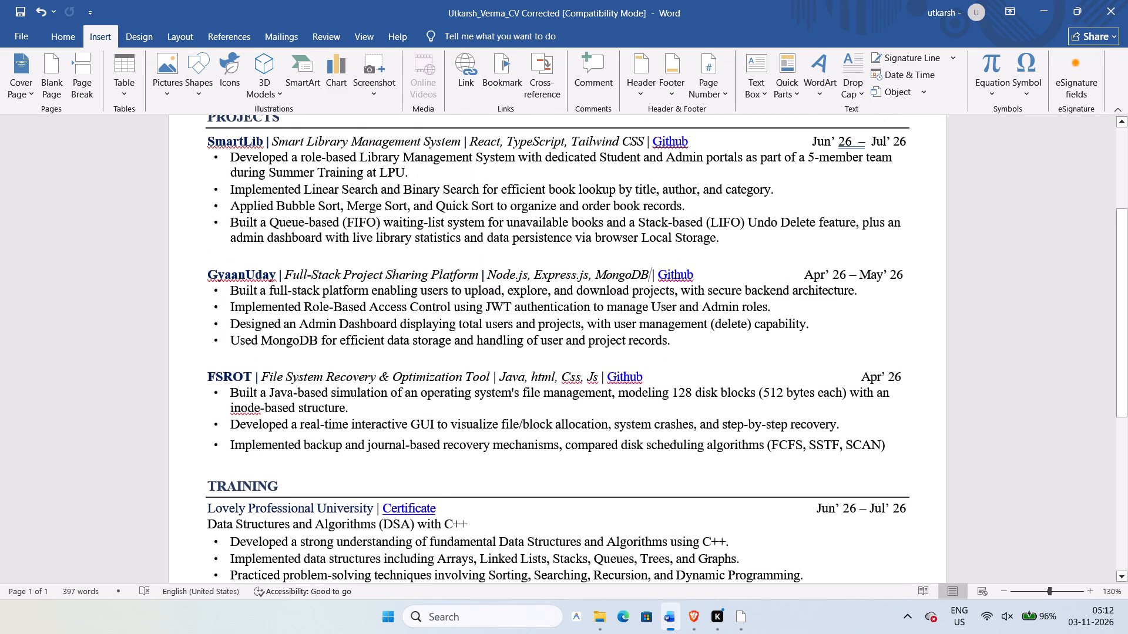
pyautogui.scroll(1, 680, 217)
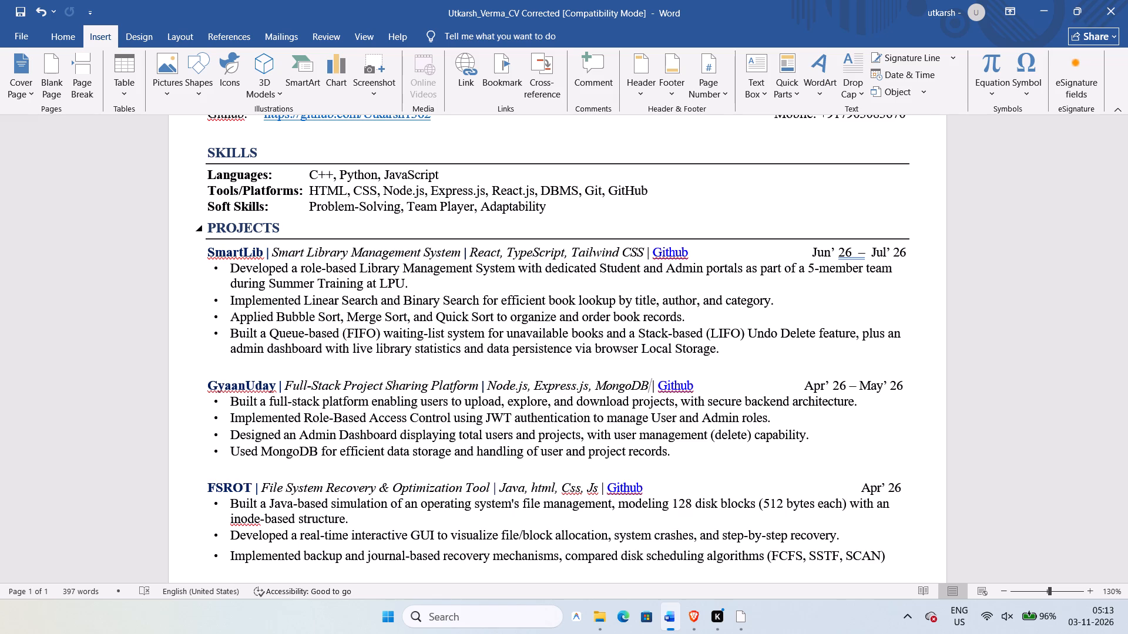
pyautogui.scroll(-1, 680, 217)
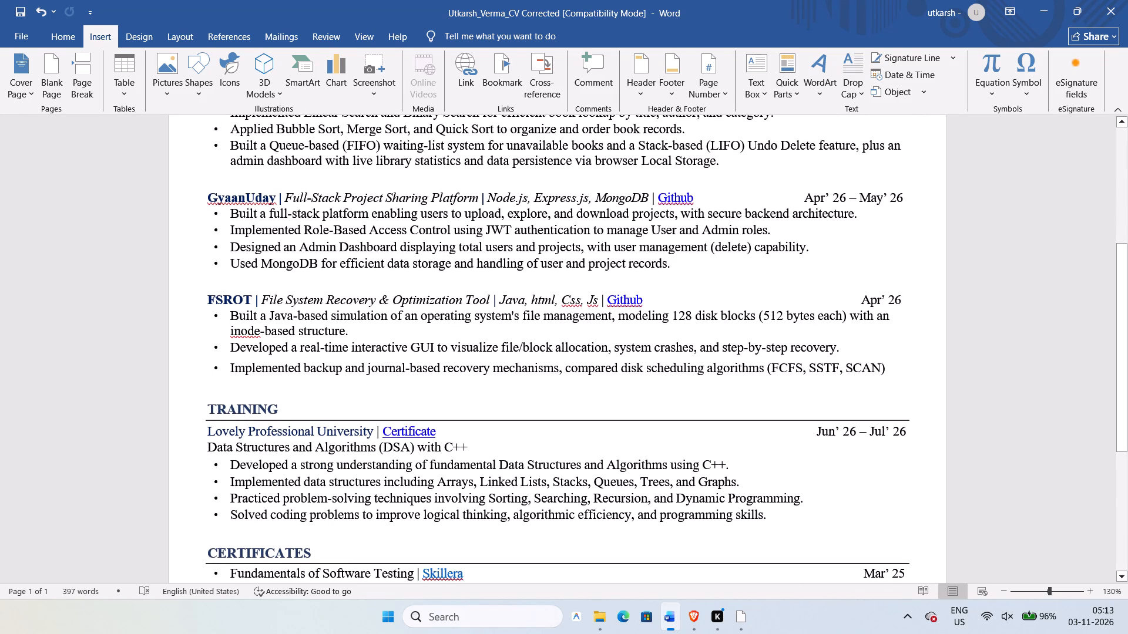
pyautogui.keyDown('ctrl'); pyautogui.scroll(-3, 758, 187); pyautogui.keyUp('ctrl')
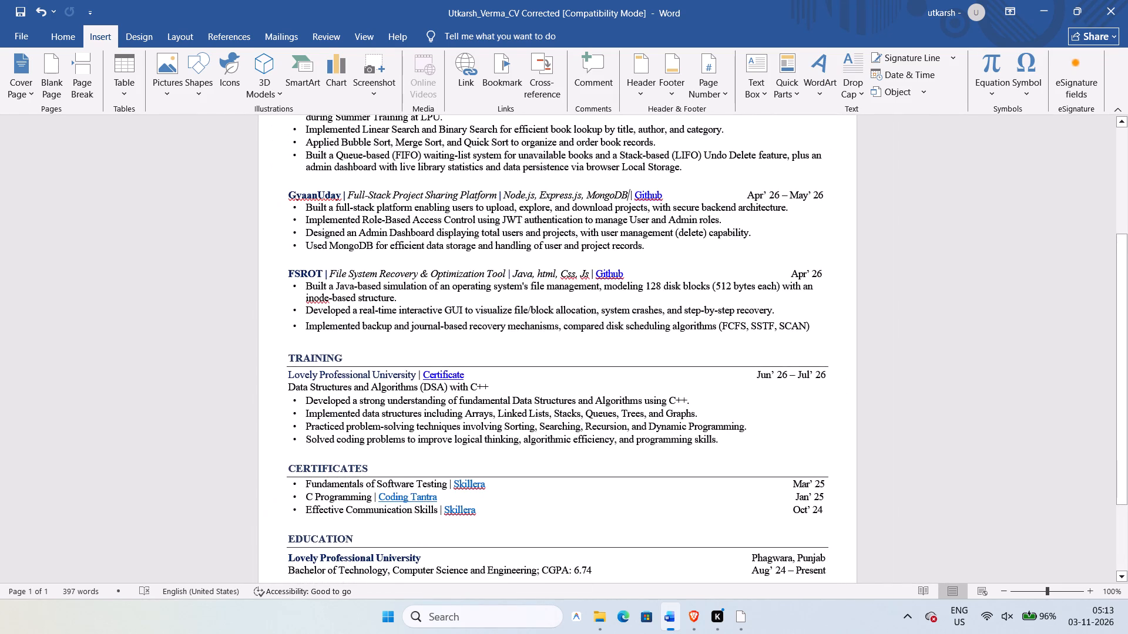
pyautogui.scroll(1, 605, 301)
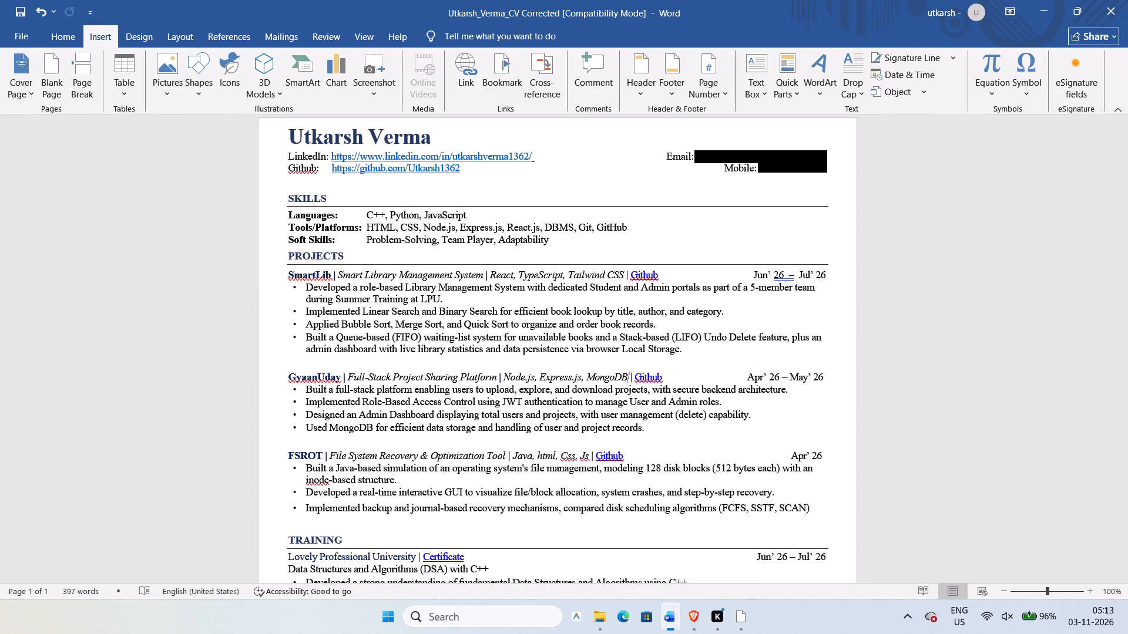
pyautogui.scroll(-1, 605, 301)
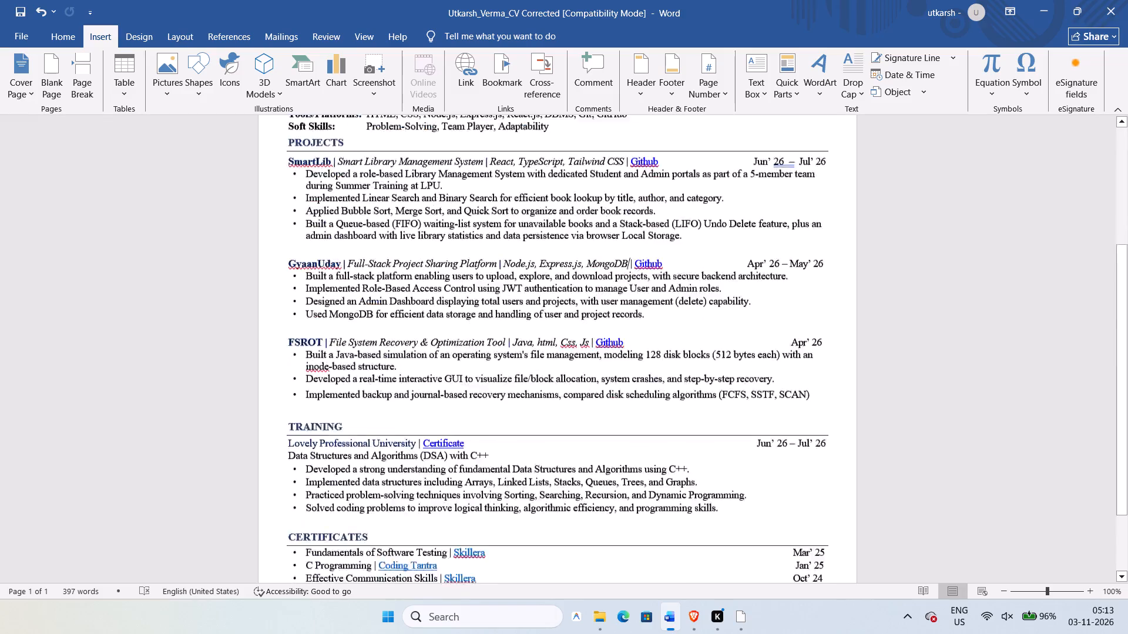
pyautogui.scroll(-2, 605, 301)
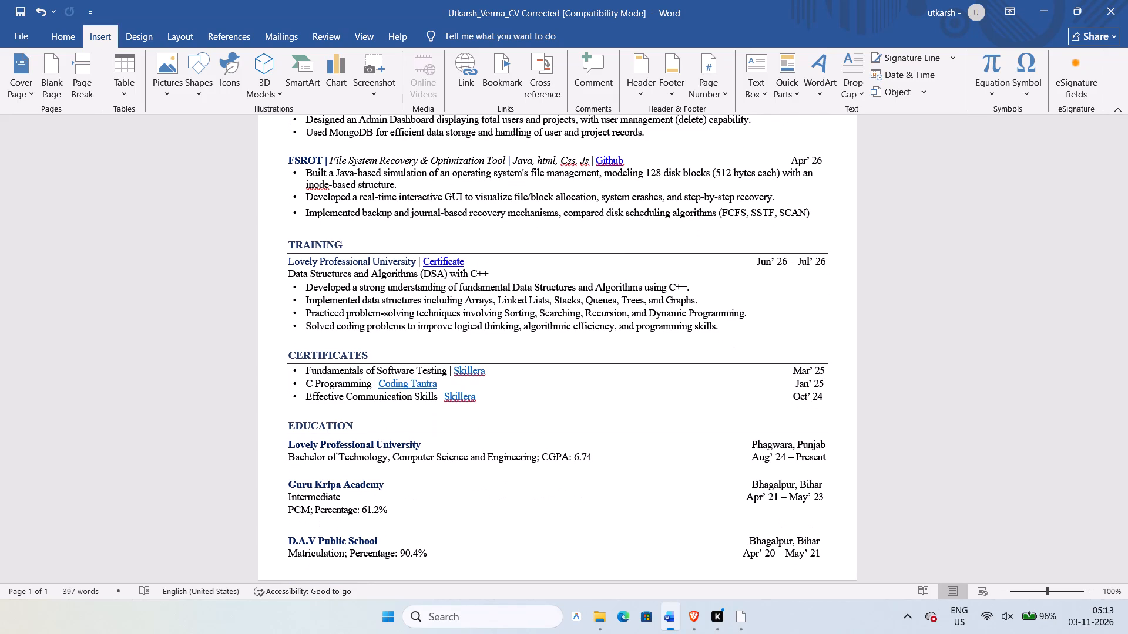
pyautogui.scroll(-1, 605, 301)
pyautogui.hotkey('ctrl', 's')
# Check the training entry's Certificate link in the browser, close its page and look over the CV once more.
pyautogui.scroll(1, 743, 350)
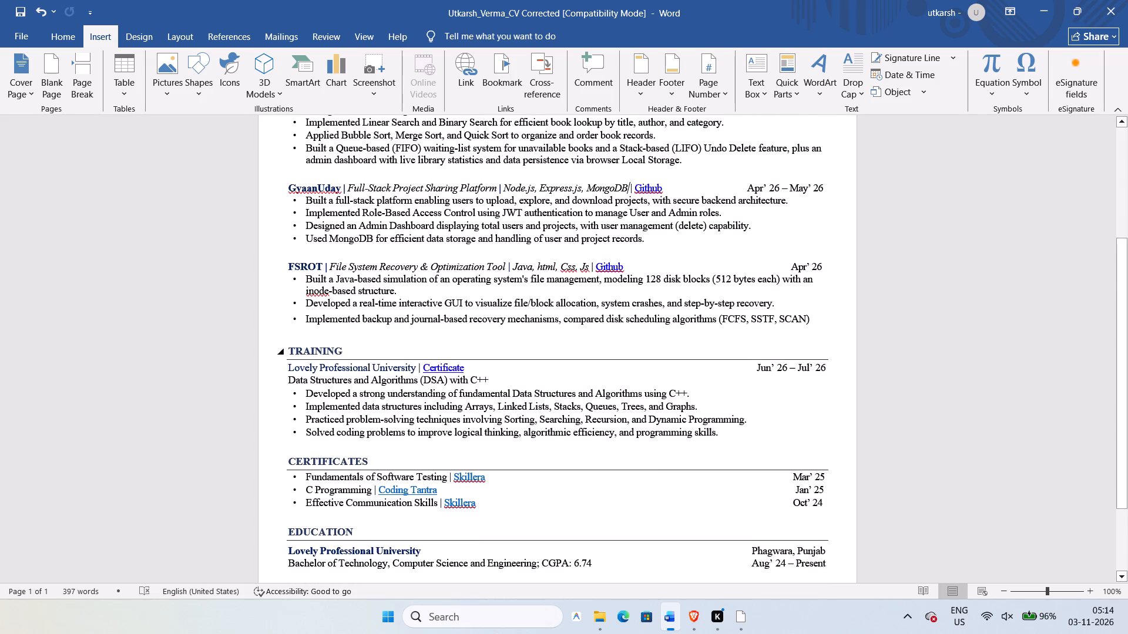
pyautogui.keyDown('ctrl'); pyautogui.click(444, 369); pyautogui.keyUp('ctrl')
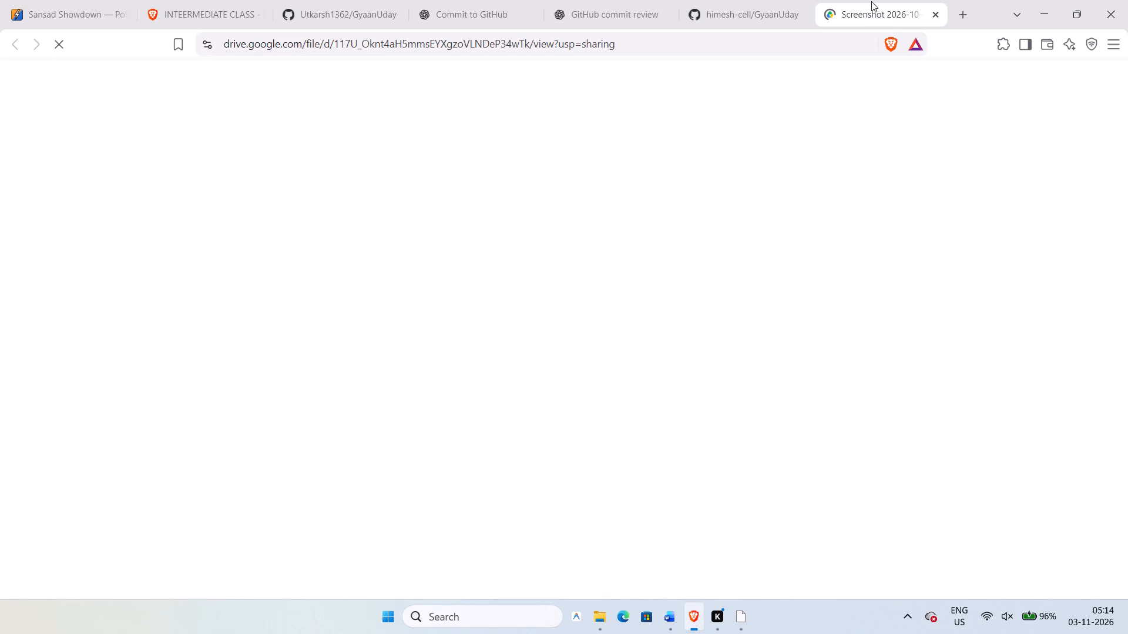
pyautogui.click(930, 13)
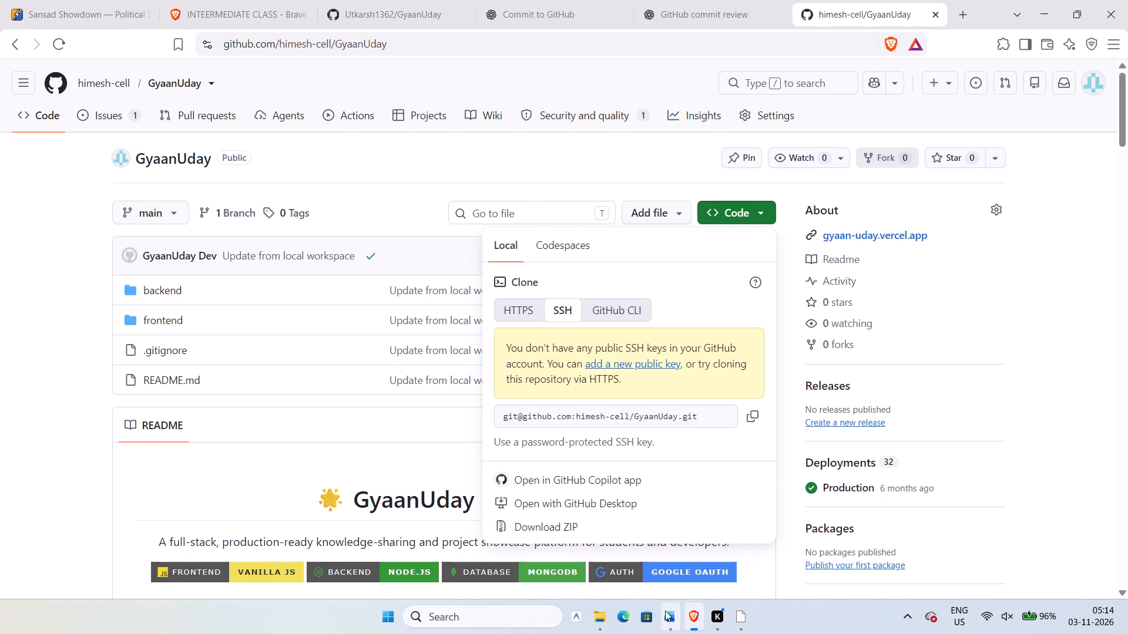
pyautogui.click(669, 618)
pyautogui.scroll(1, 243, 286)
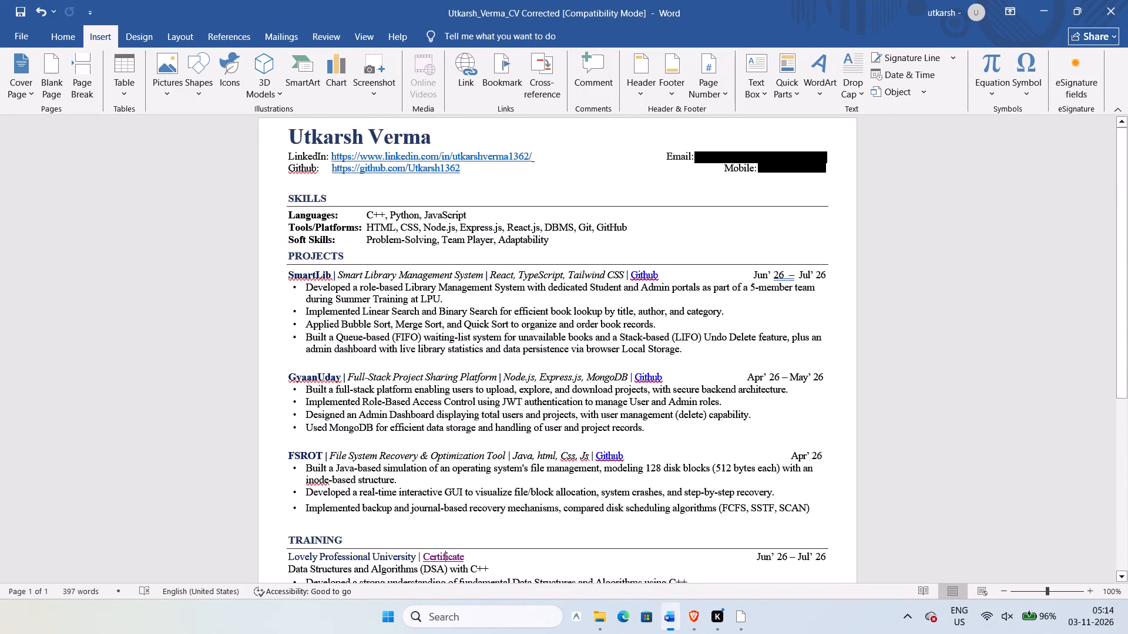
pyautogui.scroll(-2, 243, 286)
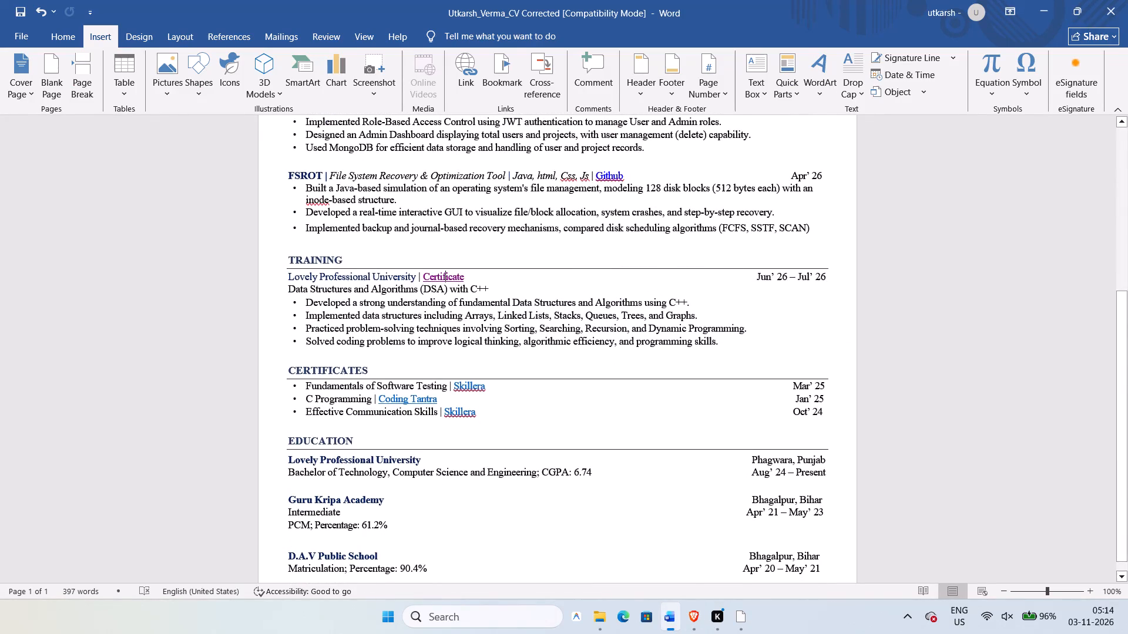
pyautogui.scroll(-1, 243, 286)
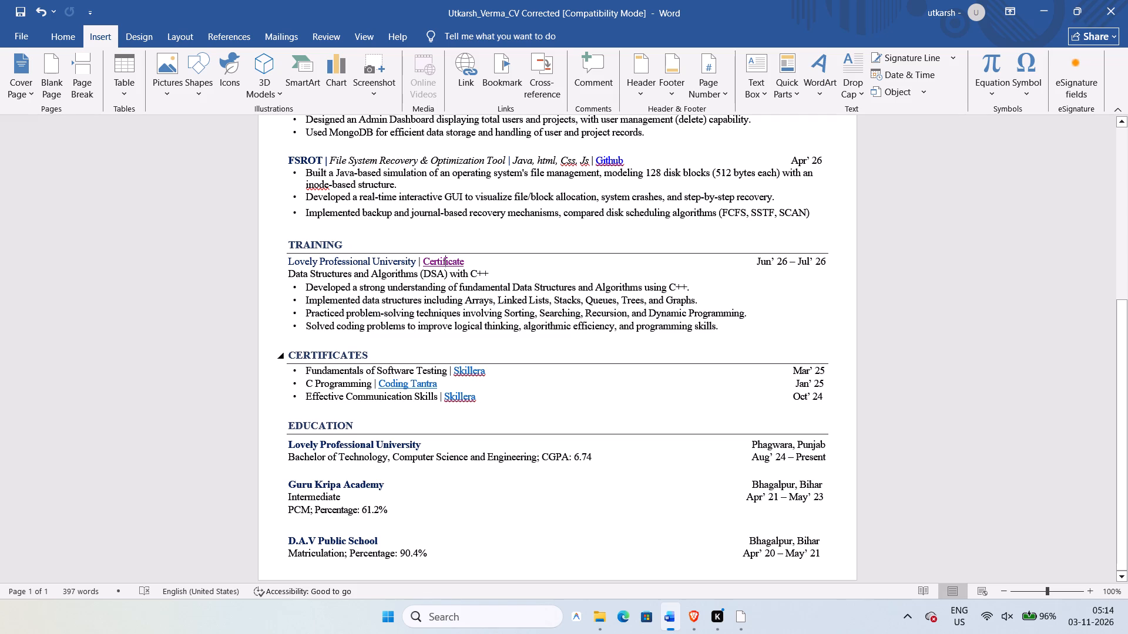
# Export the CV as a PDF to the Desktop, named with the owner's name, CV, an underscore and the student ID number.
pyautogui.click(25, 35)
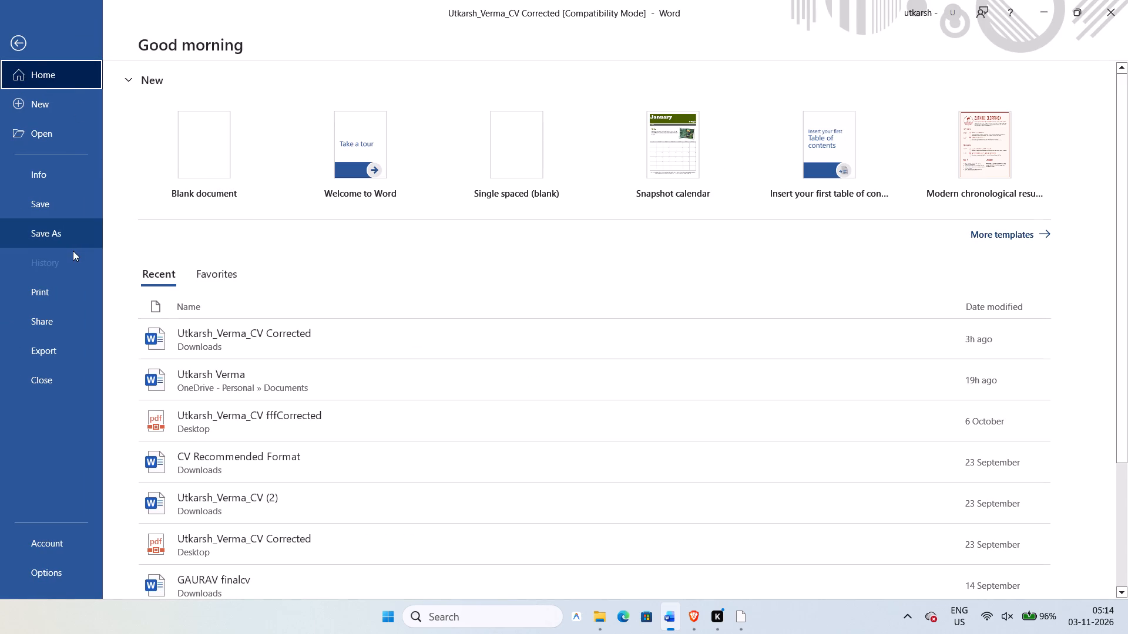
pyautogui.click(60, 353)
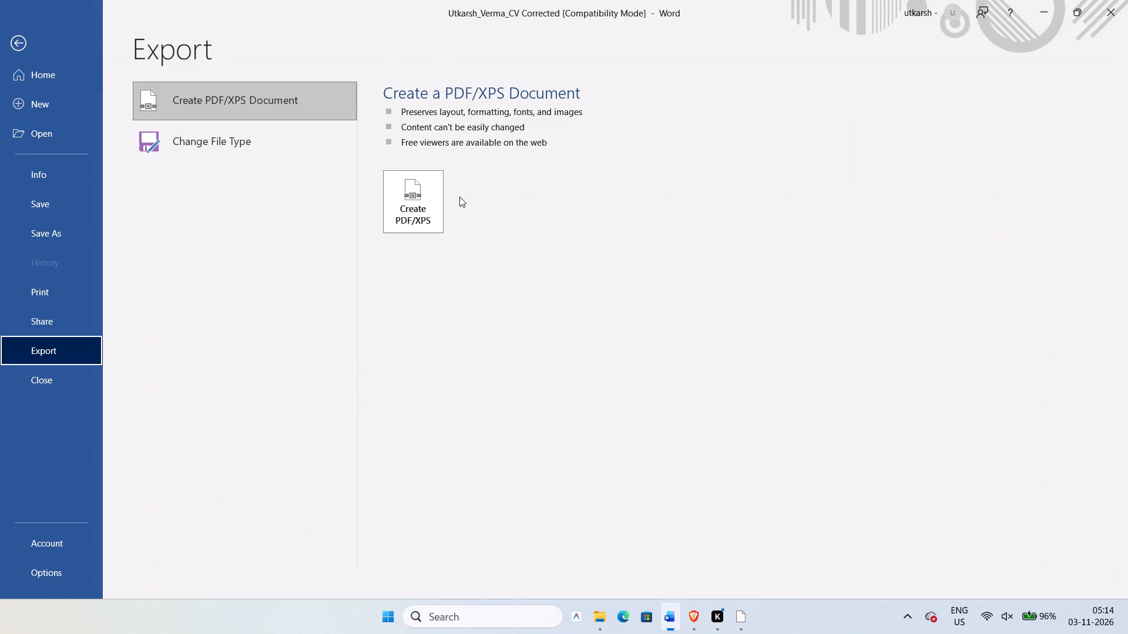
pyautogui.click(421, 198)
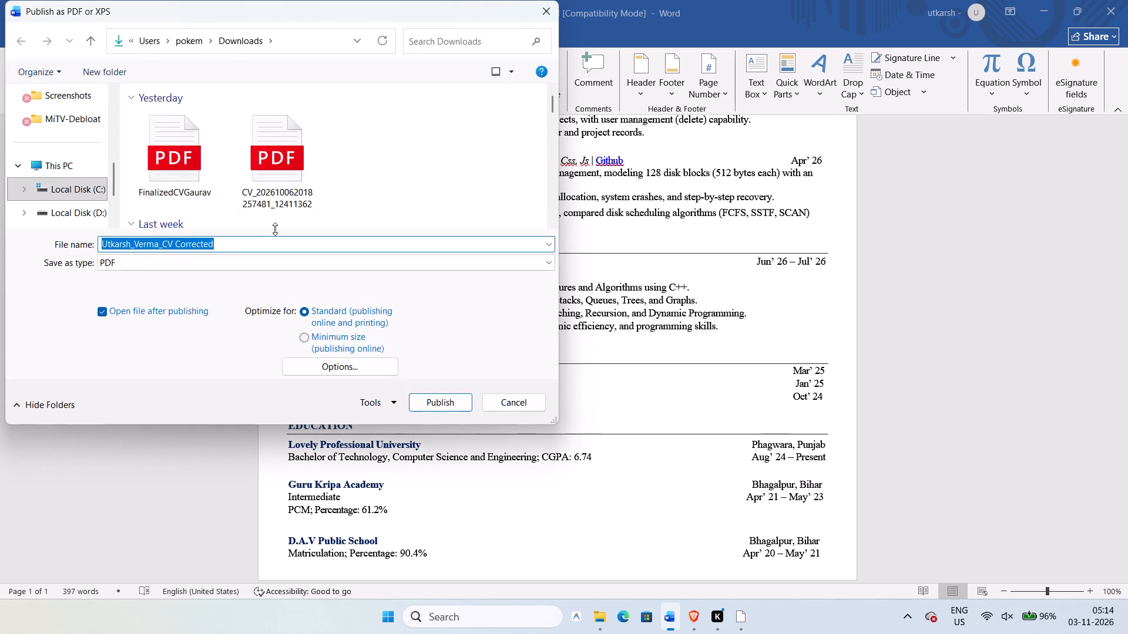
pyautogui.press('BackSpace')
pyautogui.press('BackSpace')
pyautogui.press('BackSpace')
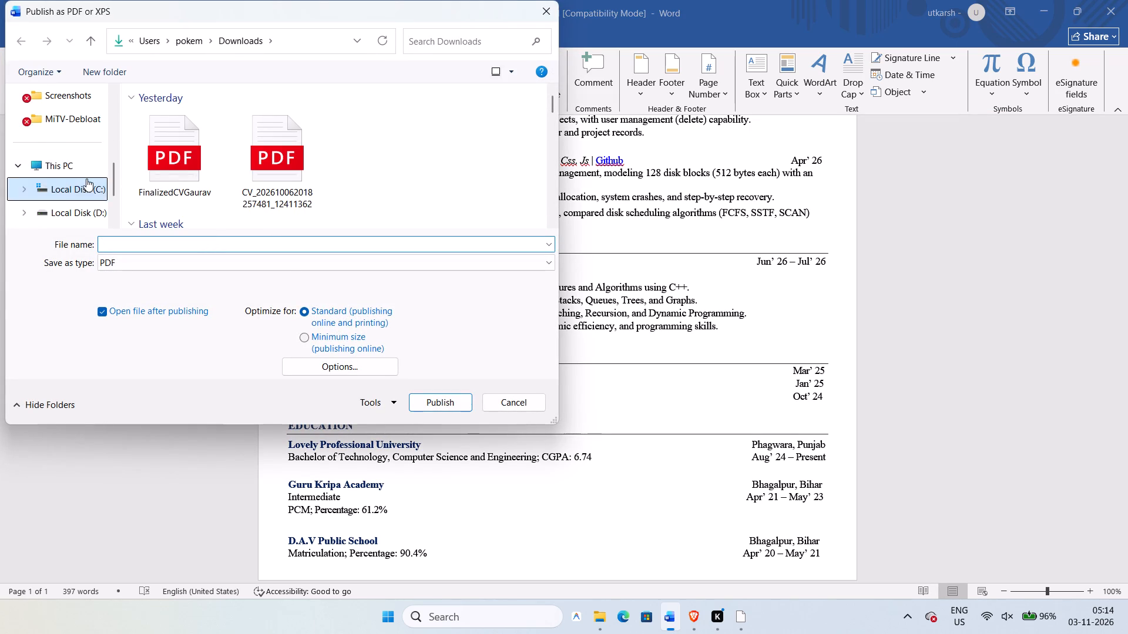
pyautogui.scroll(2, 86, 178)
pyautogui.click(70, 195)
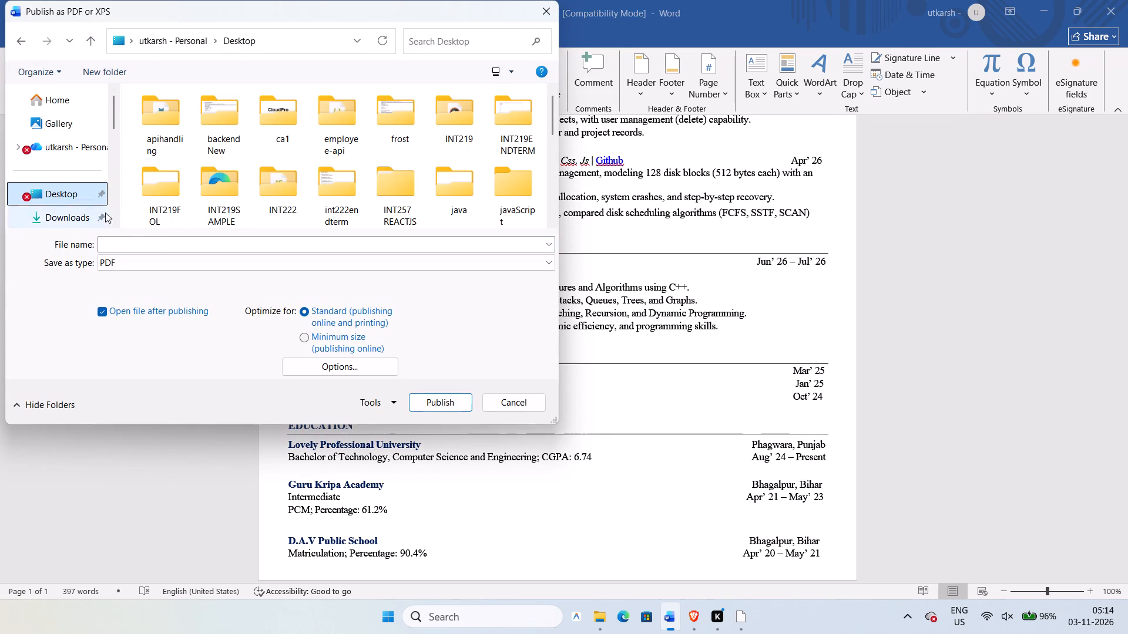
pyautogui.doubleClick(157, 240)
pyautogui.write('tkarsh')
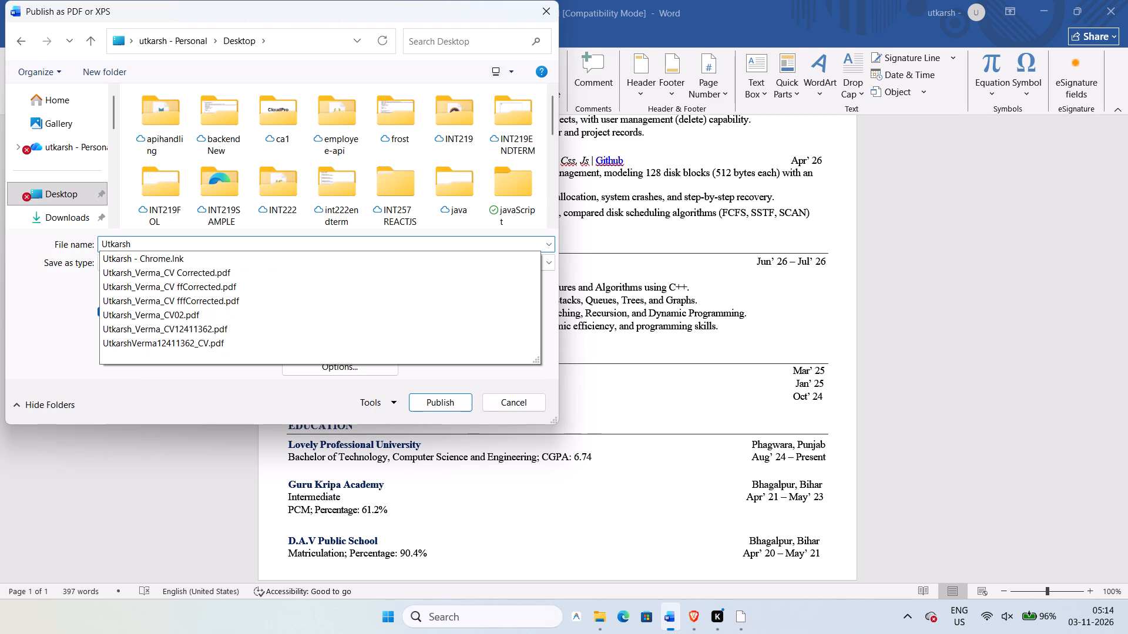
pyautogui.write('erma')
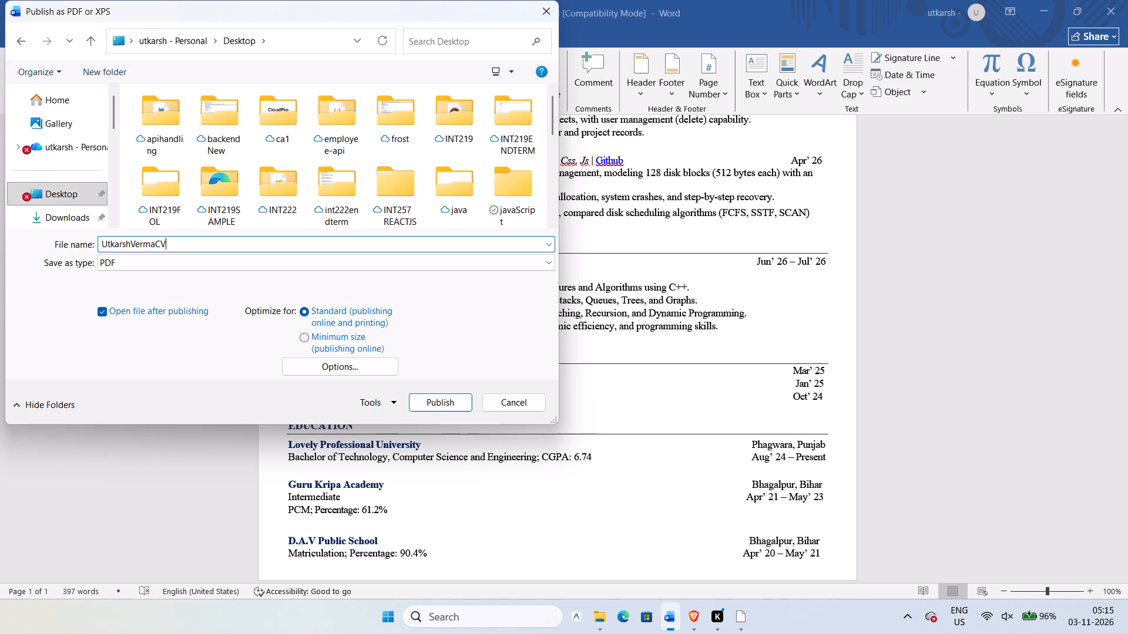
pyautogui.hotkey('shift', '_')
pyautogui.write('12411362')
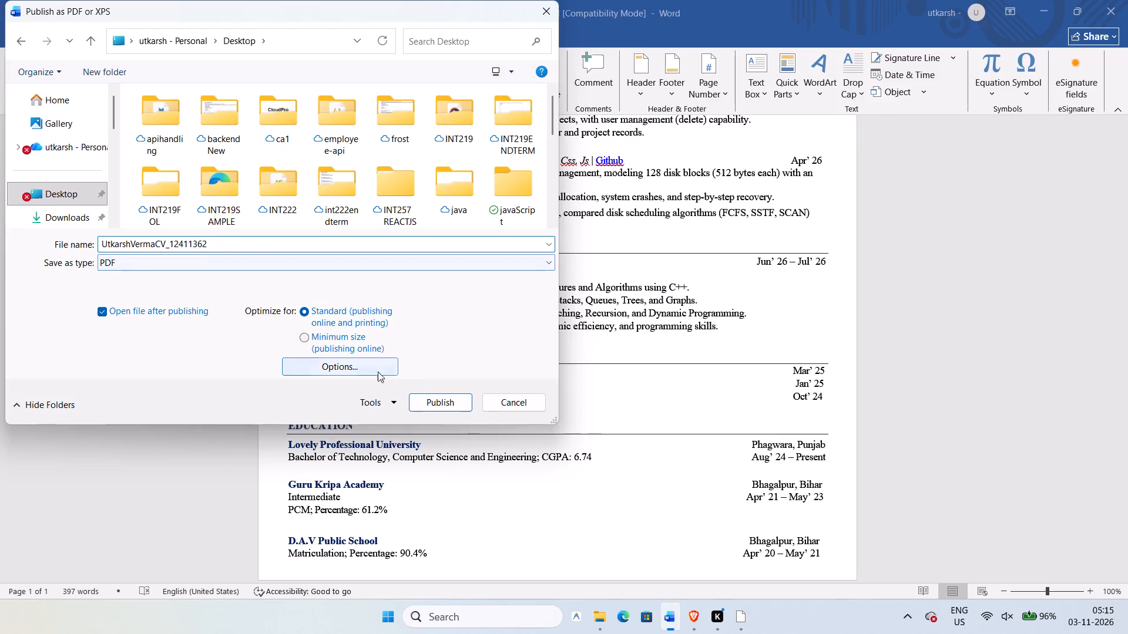
pyautogui.click(445, 399)
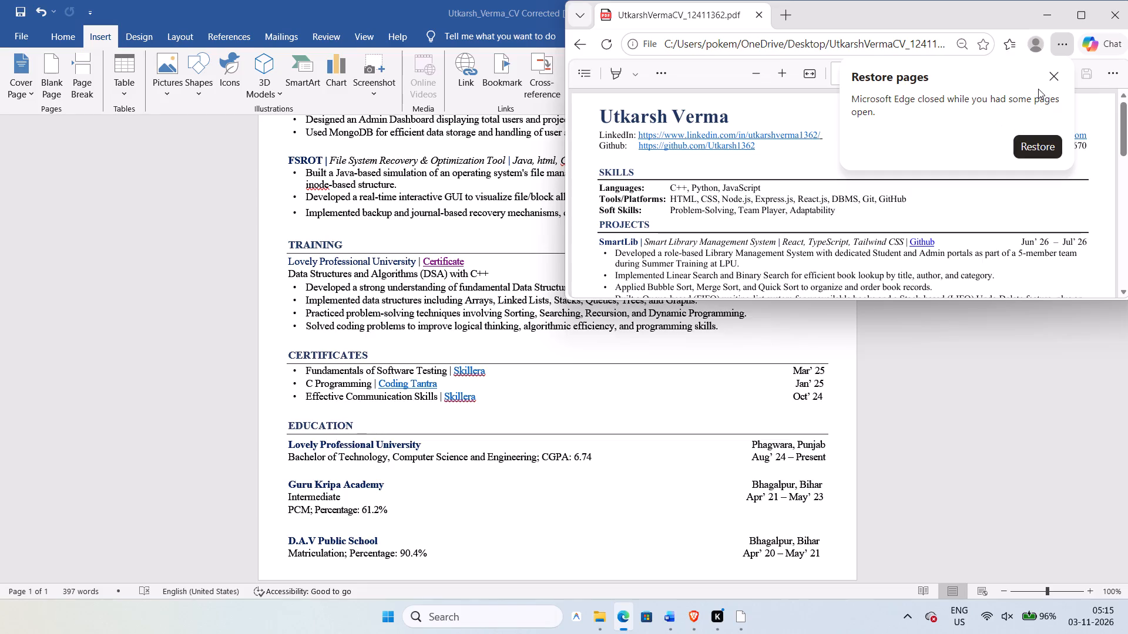
# Review the exported PDF in Edge, testing the training entry's Certificate link and the Fundamentals of Software Testing entry's Skillera link.
pyautogui.click(1055, 73)
pyautogui.click(1079, 22)
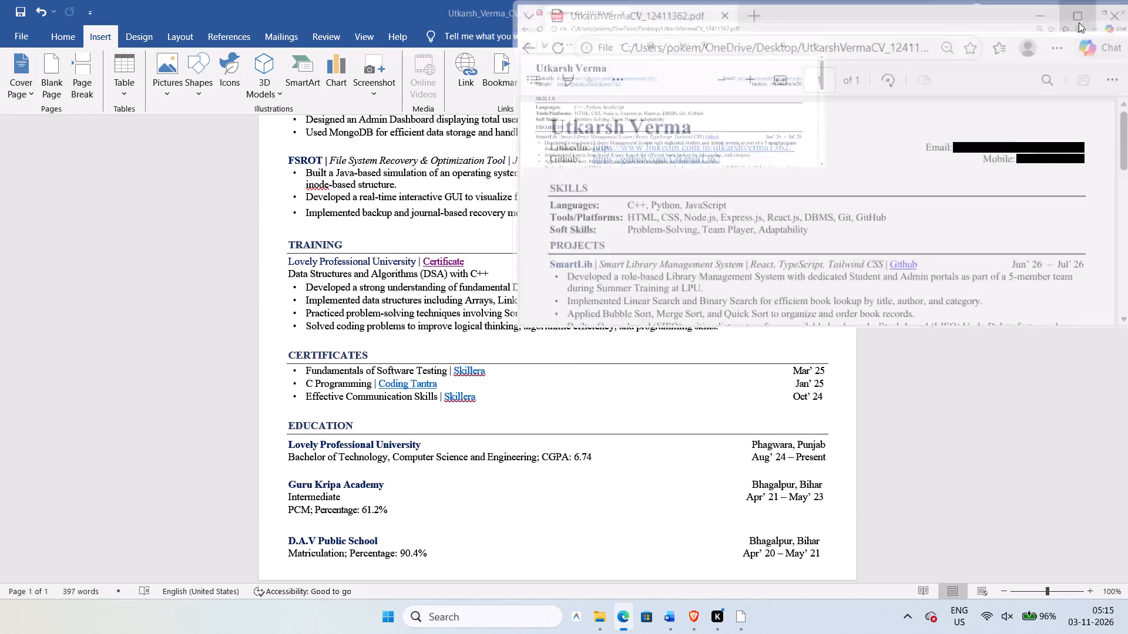
pyautogui.scroll(-5, 708, 397)
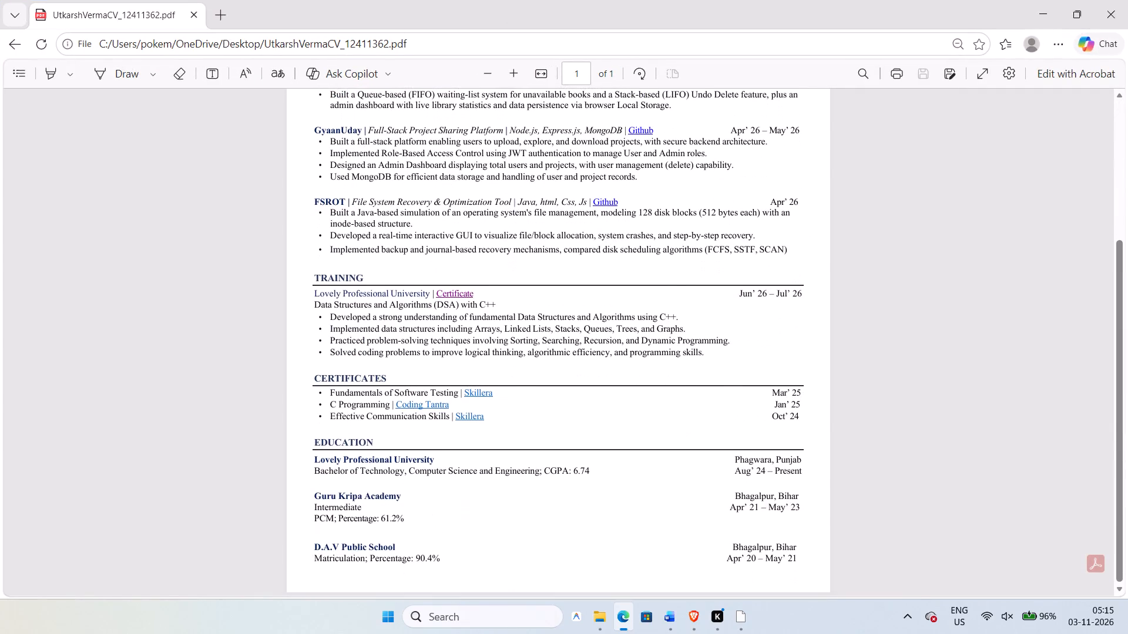
pyautogui.click(453, 295)
pyautogui.click(11, 43)
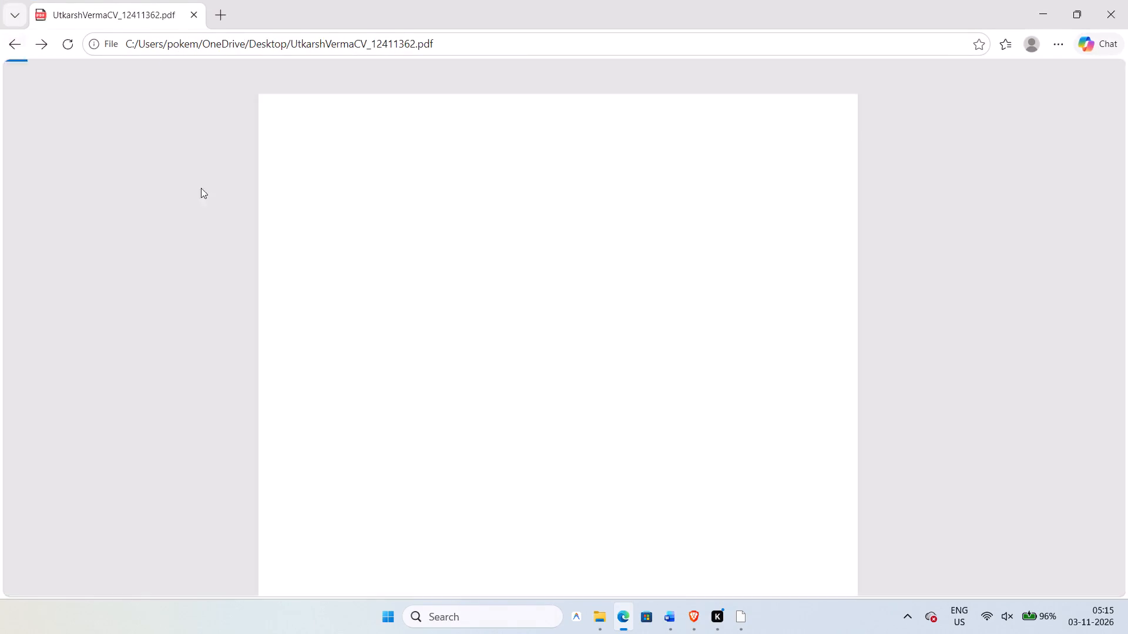
pyautogui.click(288, 306)
pyautogui.click(390, 403)
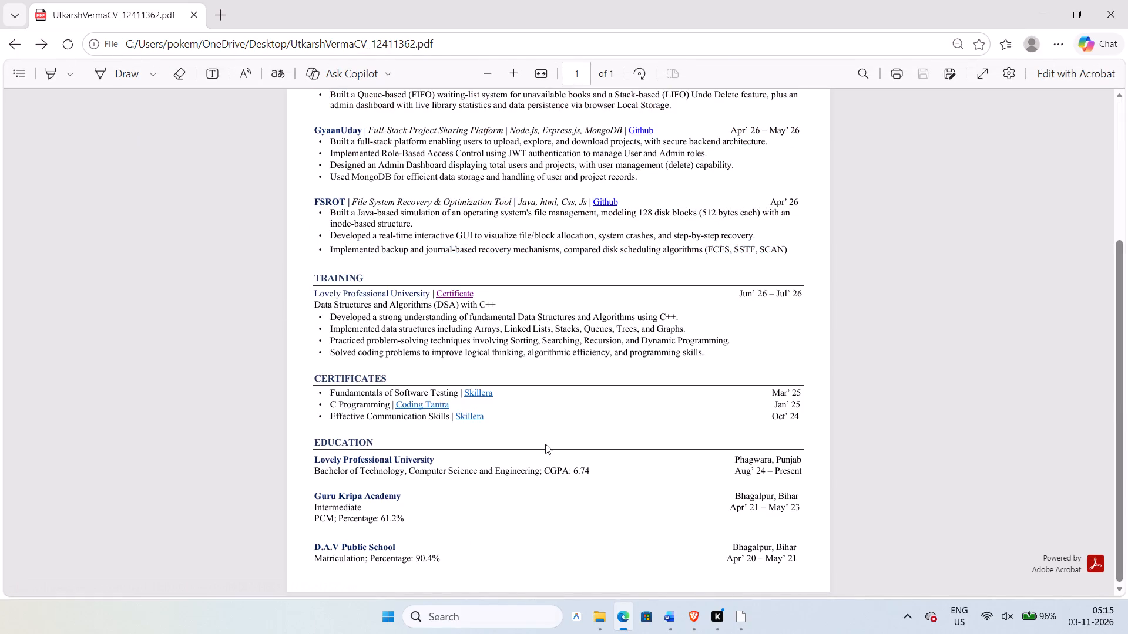
pyautogui.click(476, 399)
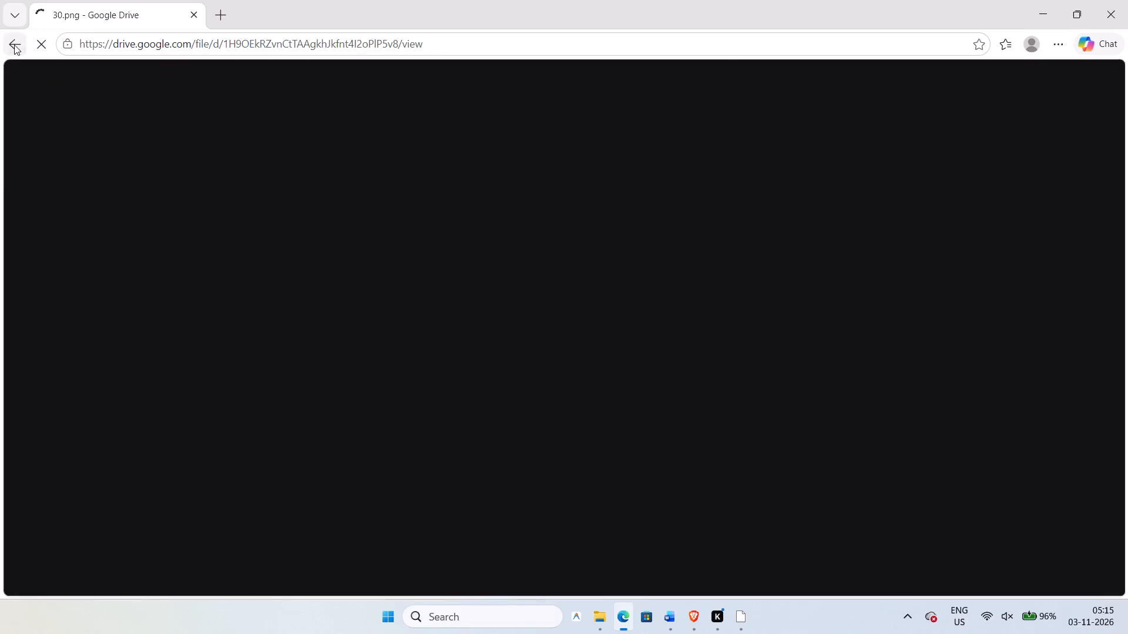
pyautogui.click(14, 45)
pyautogui.click(370, 454)
pyautogui.scroll(1, 370, 454)
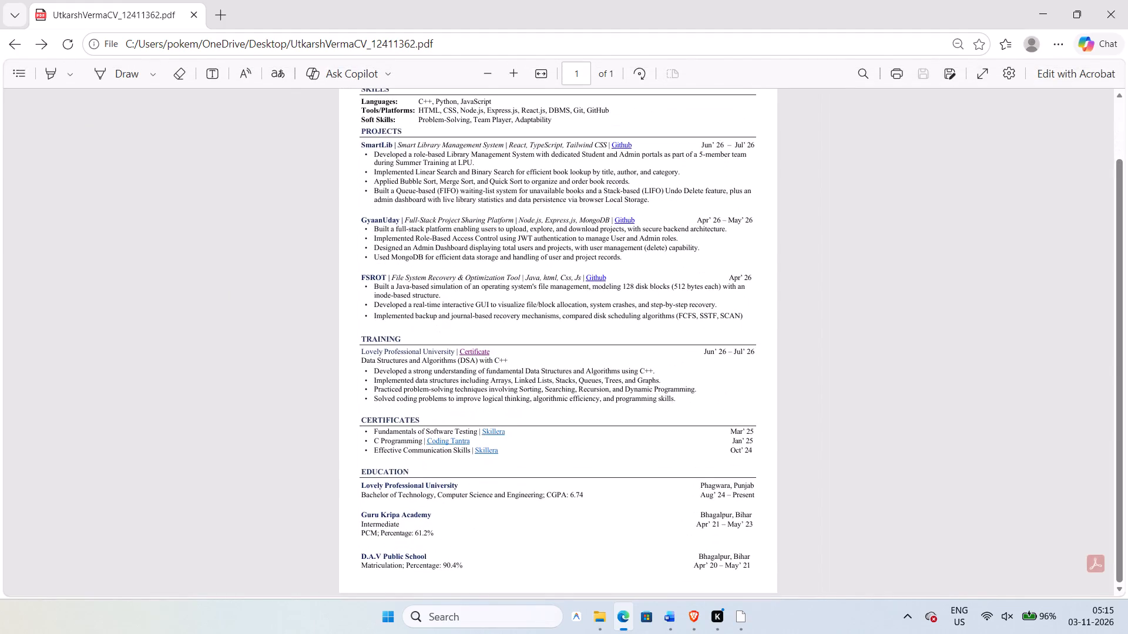
# Switch back to Word and inspect the training entry's Certificate link and the project entries in the CV.
pyautogui.click(670, 622)
pyautogui.click(513, 376)
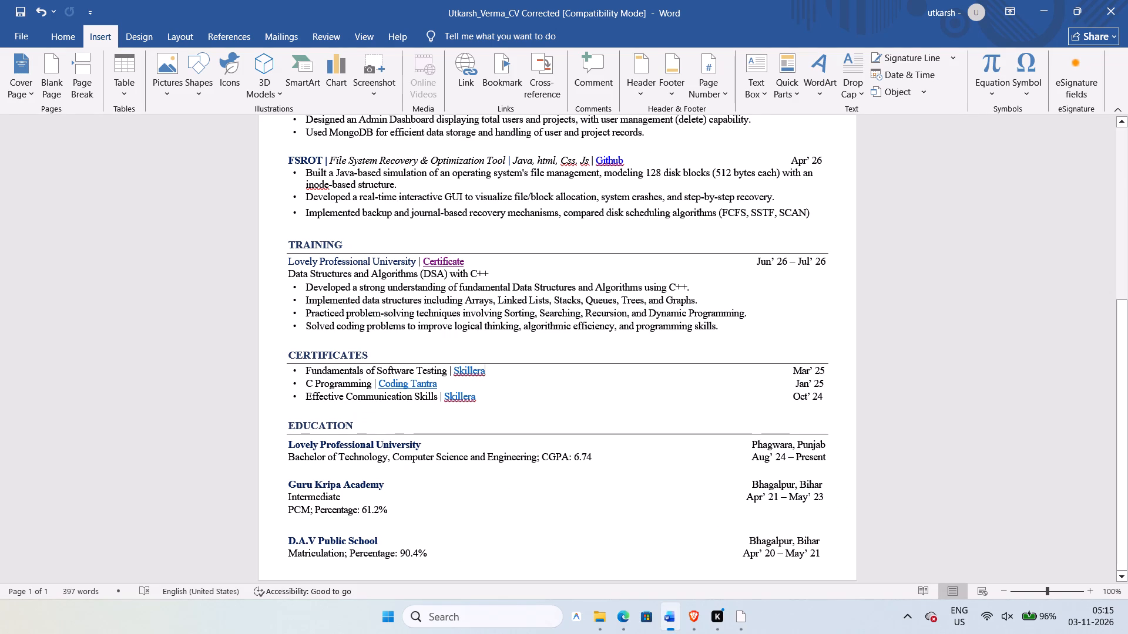
pyautogui.doubleClick(444, 262)
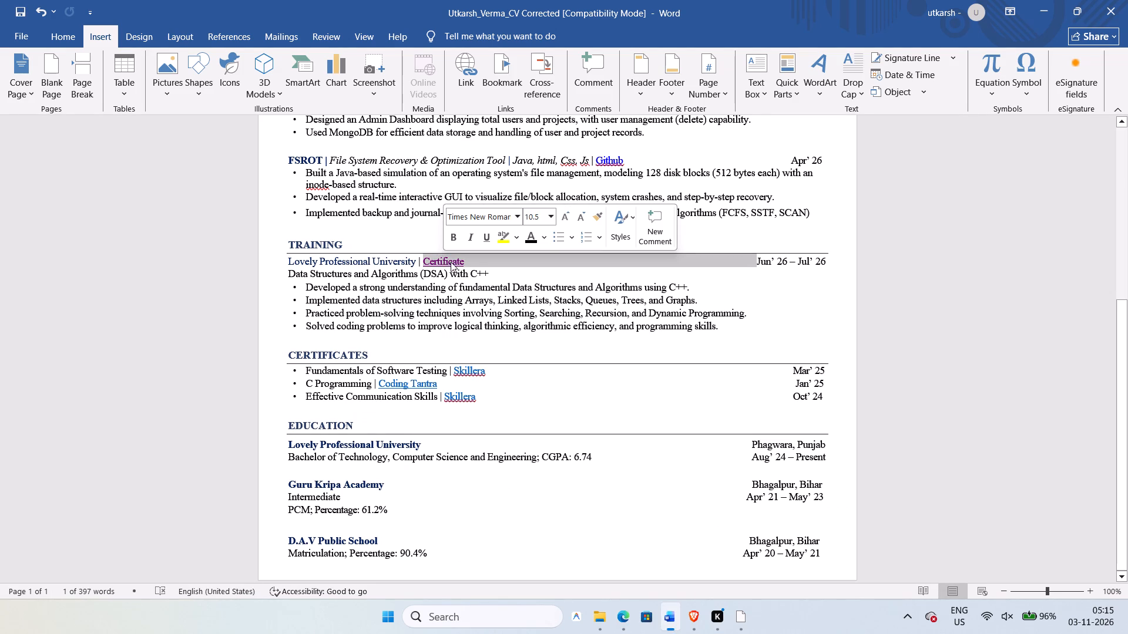
pyautogui.click(482, 262)
pyautogui.moveTo(465, 262); pyautogui.dragTo(442, 261)
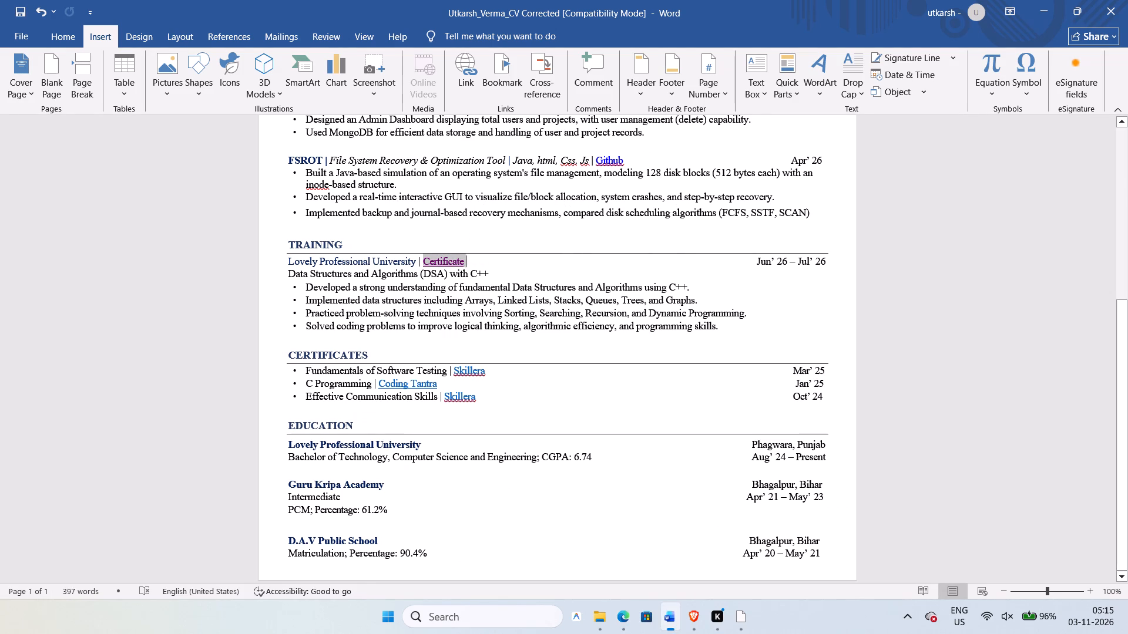
pyautogui.moveTo(442, 261); pyautogui.dragTo(432, 261)
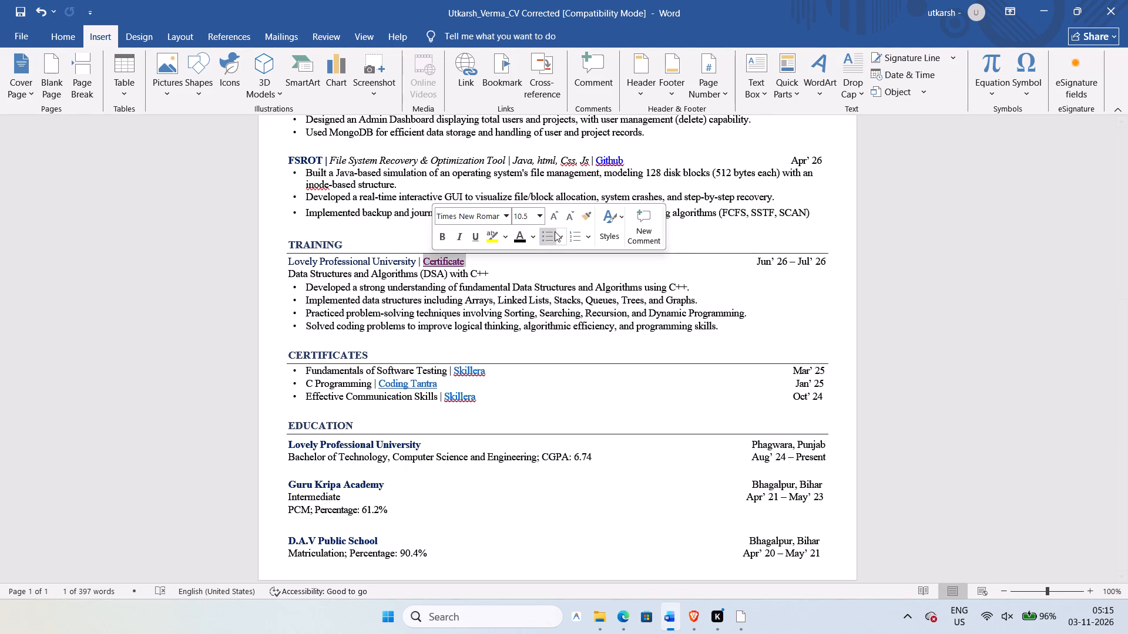
pyautogui.click(674, 444)
pyautogui.scroll(1, 561, 482)
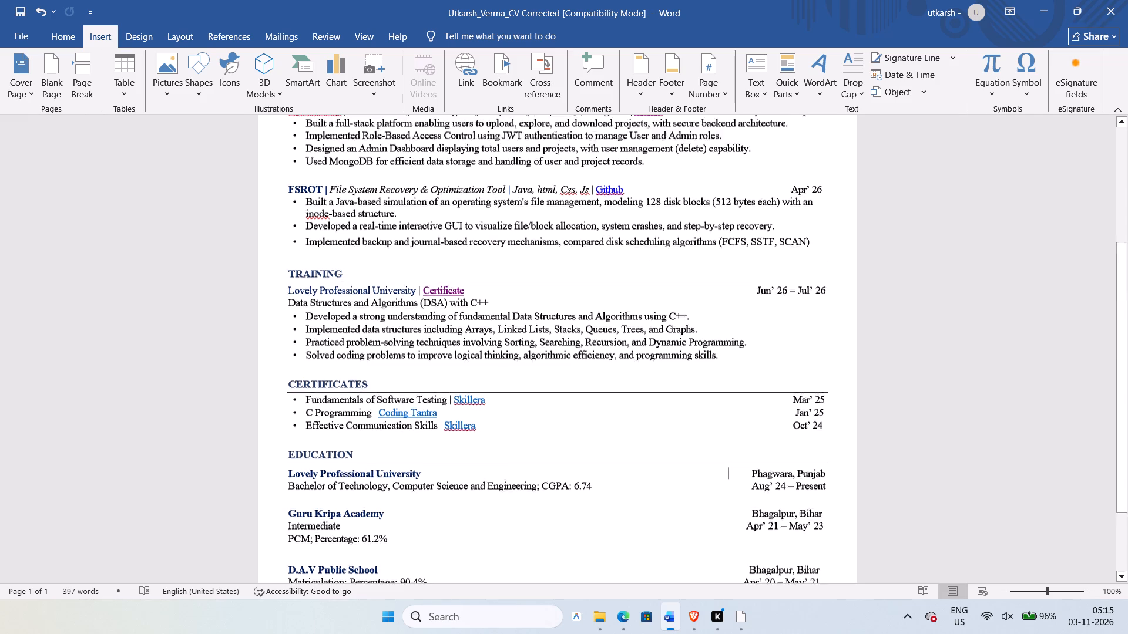
pyautogui.scroll(1, 561, 482)
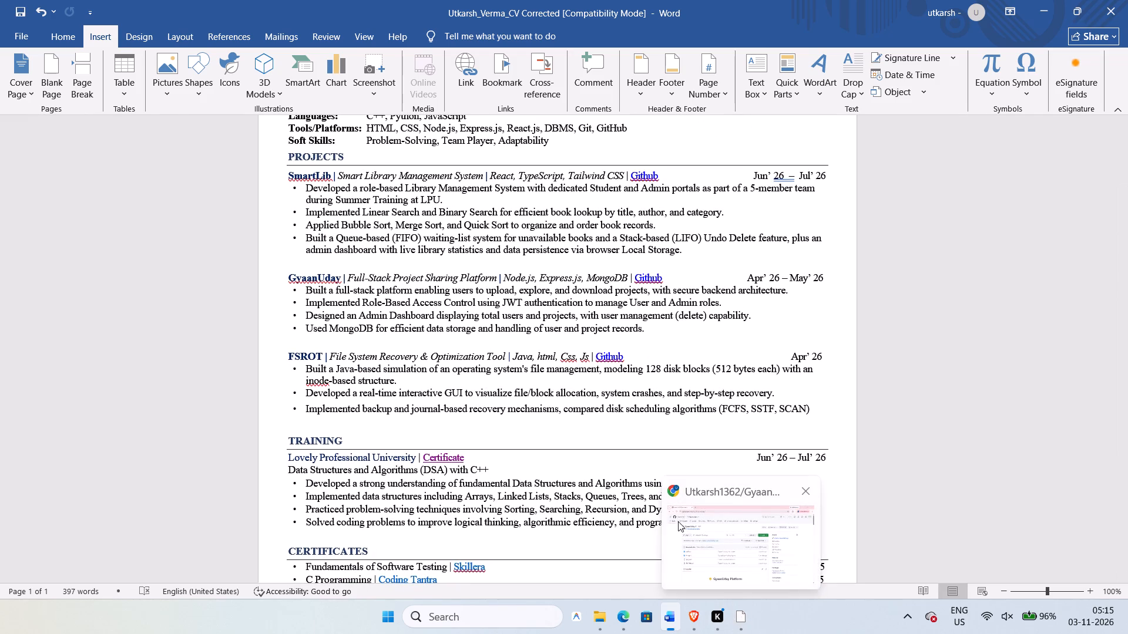
# Refresh the Windows desktop and look through the saved CV files to identify the exported PDF.
pyautogui.rightClick(517, 408)
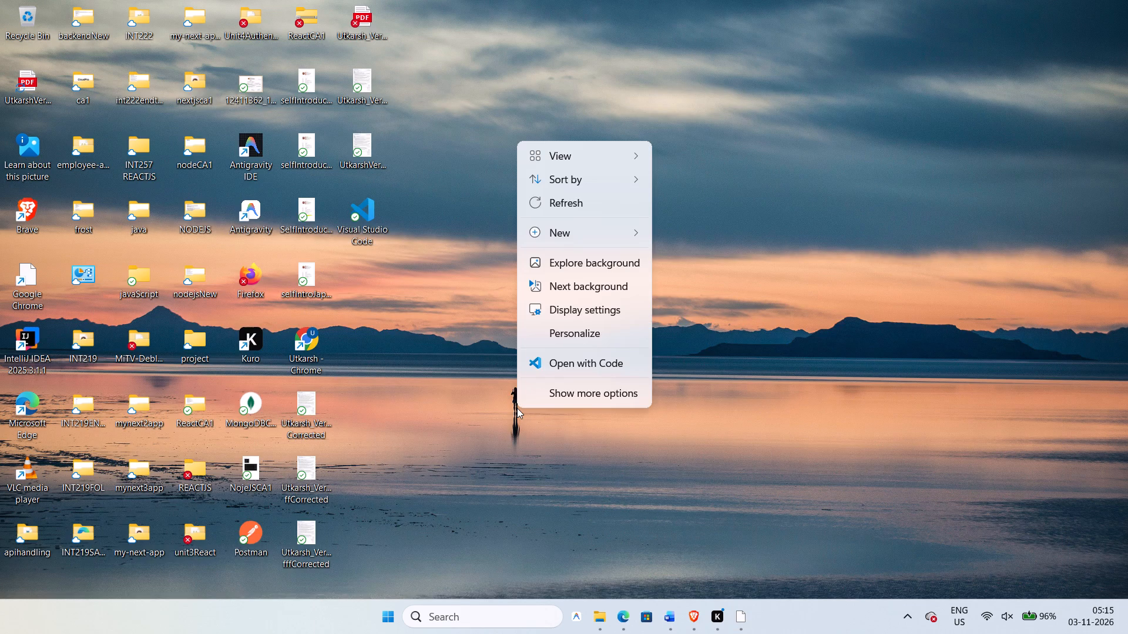
pyautogui.click(610, 212)
pyautogui.rightClick(573, 187)
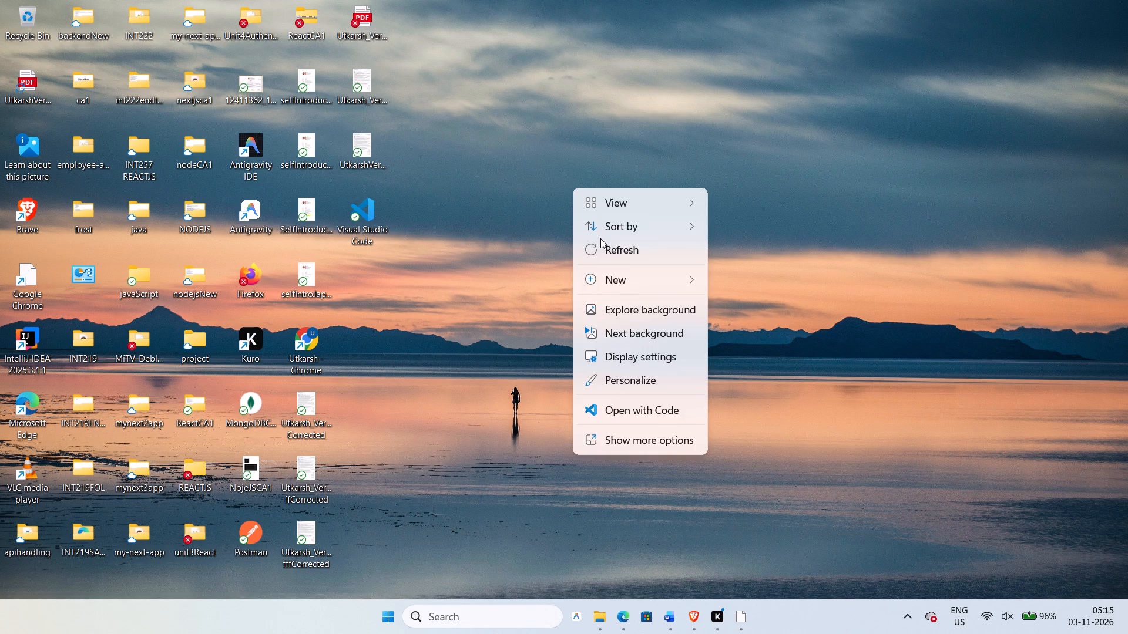
pyautogui.click(613, 248)
pyautogui.click(373, 167)
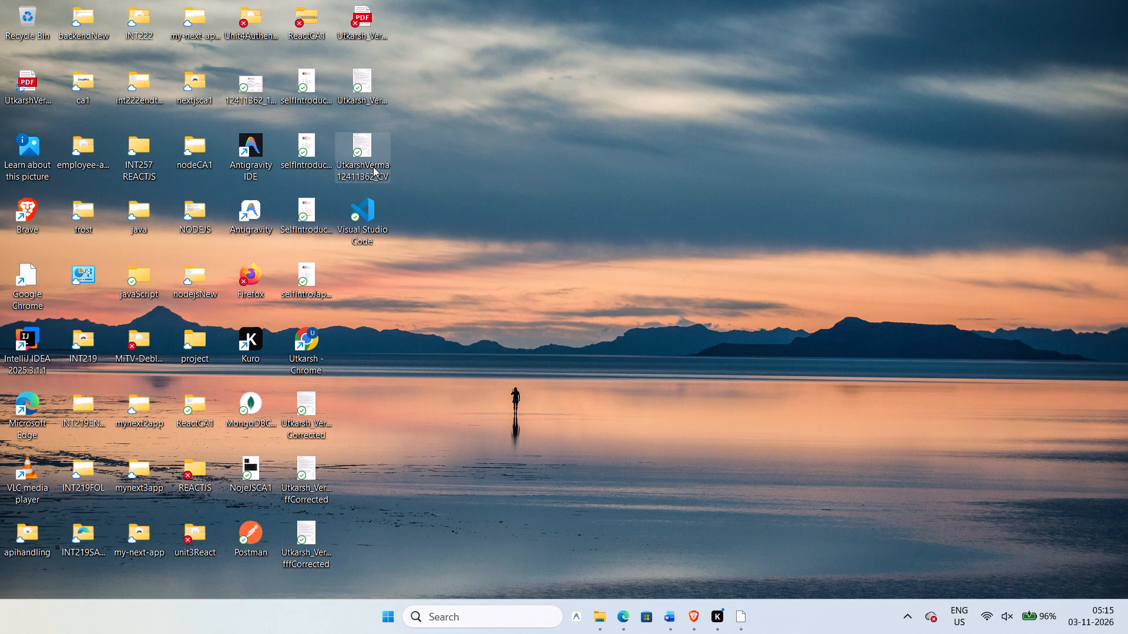
pyautogui.click(360, 103)
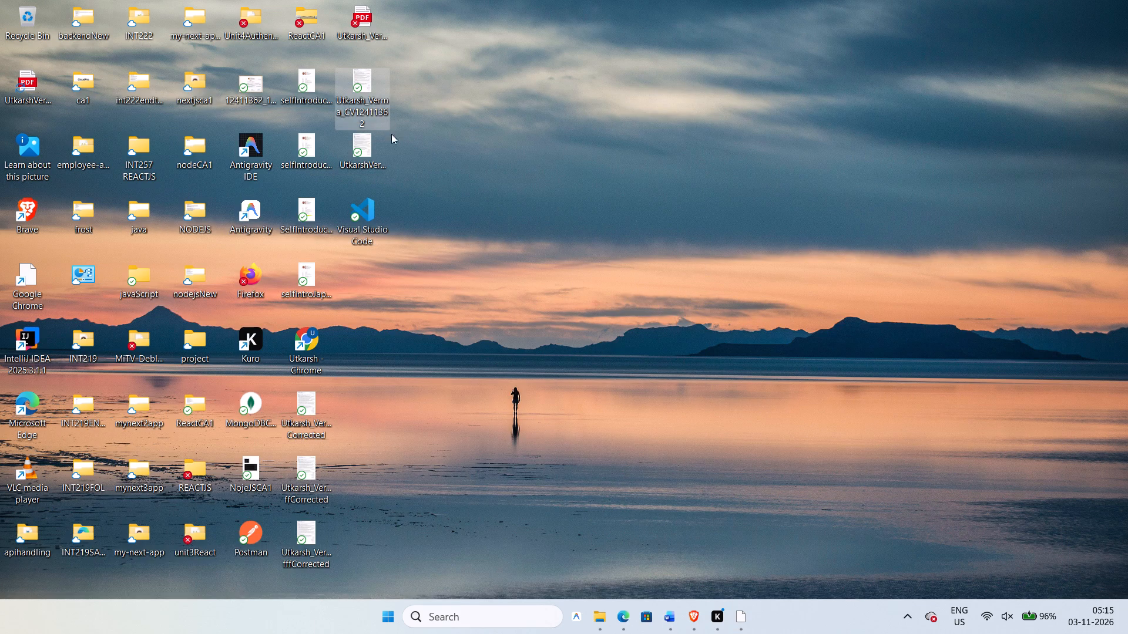
pyautogui.click(360, 166)
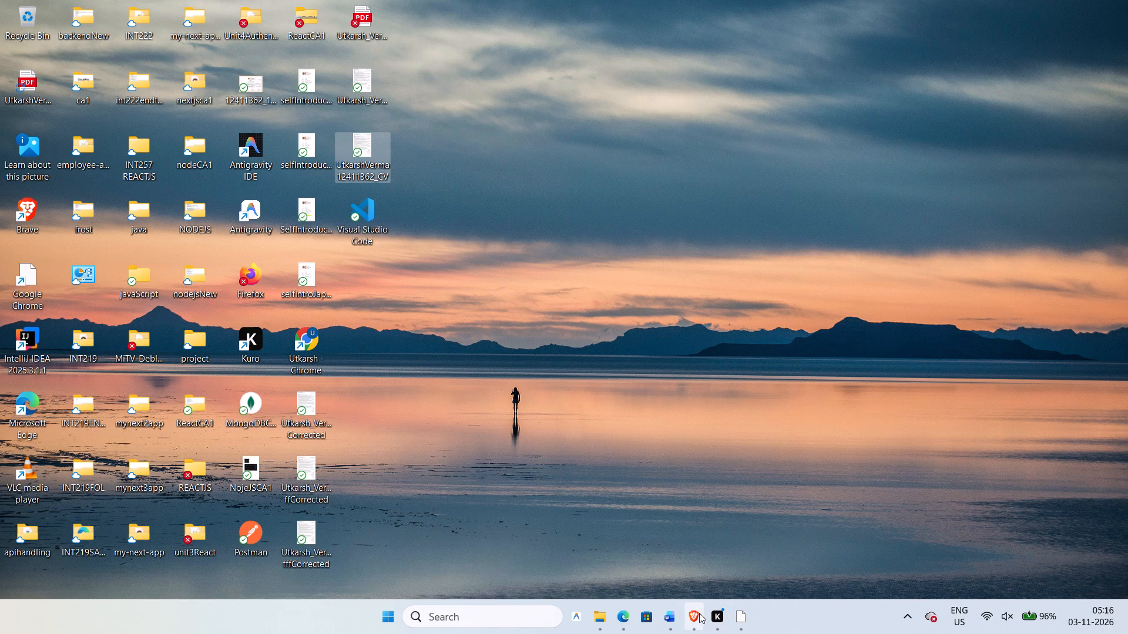
# Switch to Chrome with the GyaanUday-1 repository page.
pyautogui.click(737, 623)
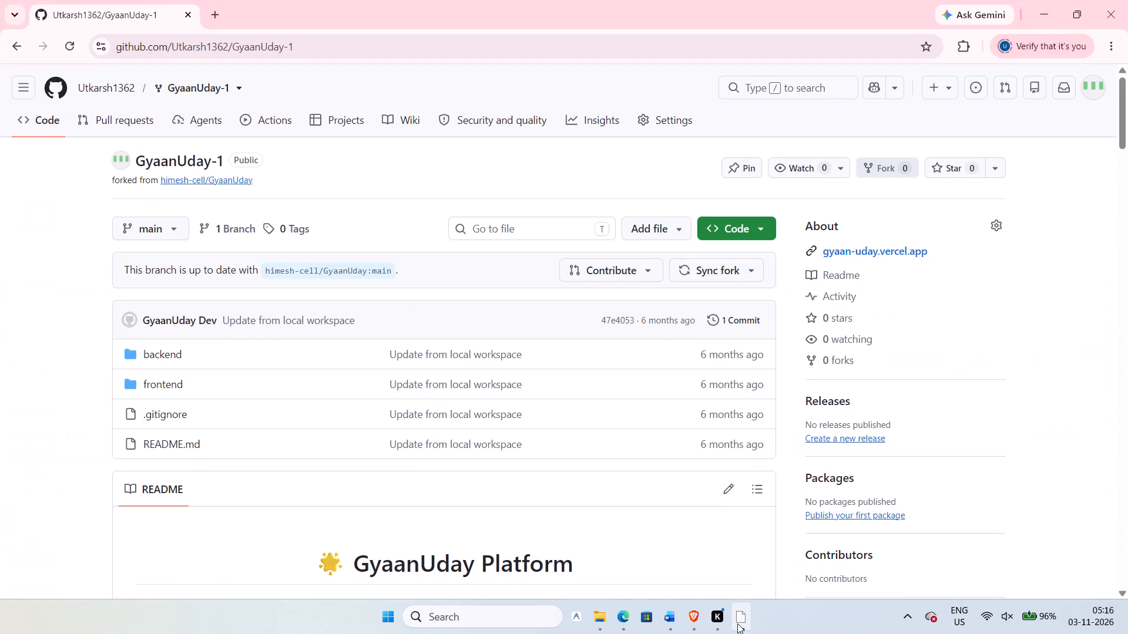
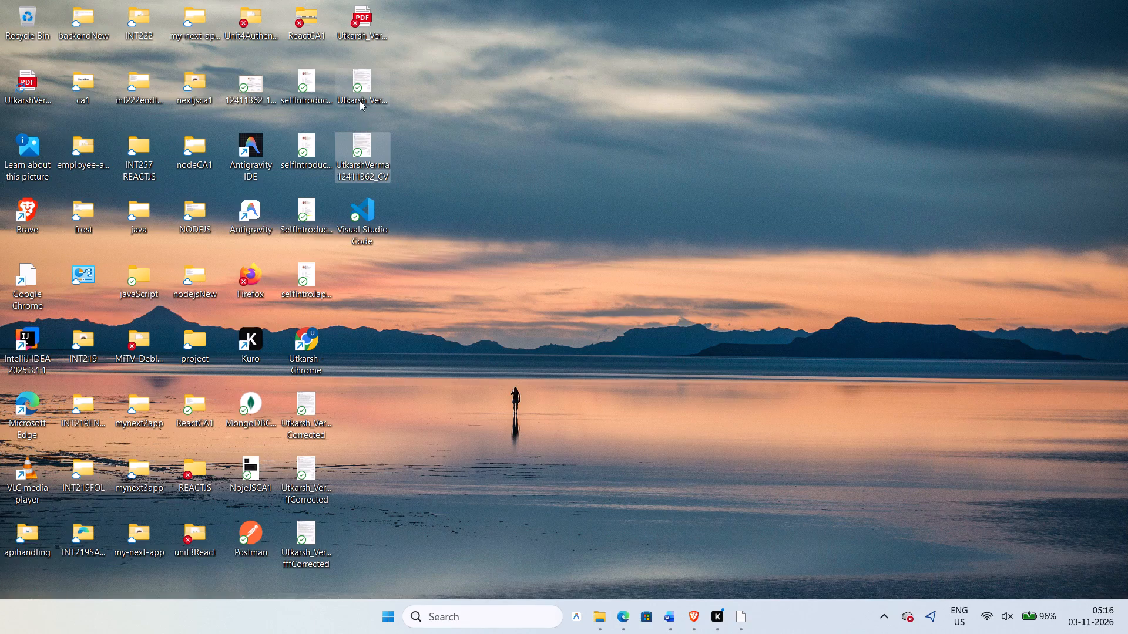
# Check the name of the saved CV file on the desktop and switch to Edge showing the exported CV PDF.
pyautogui.click(359, 100)
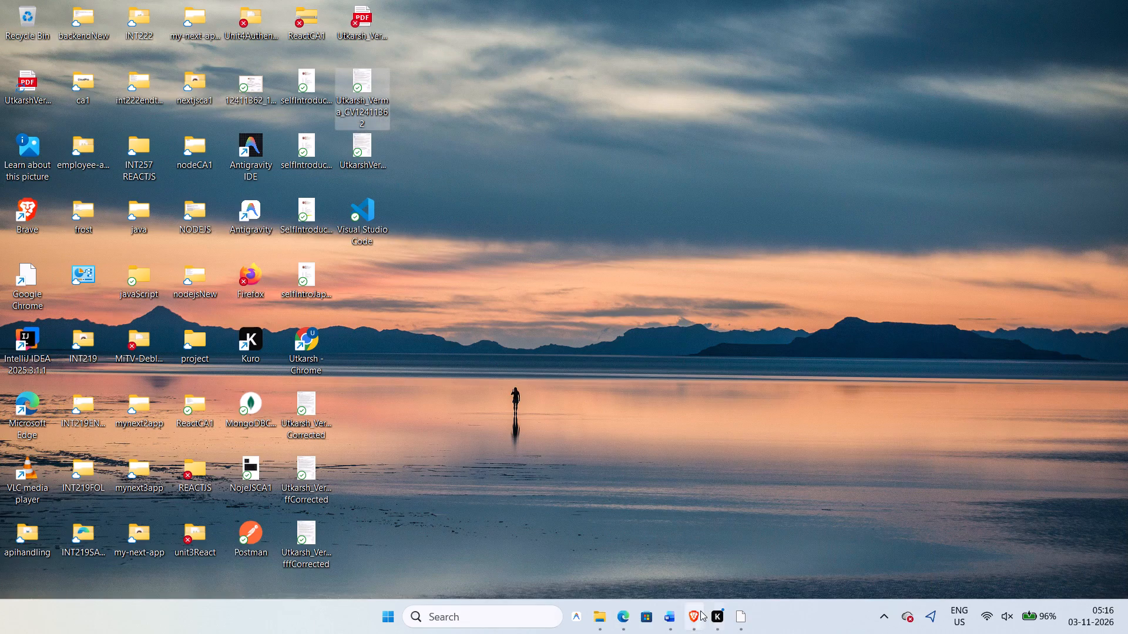
pyautogui.click(619, 622)
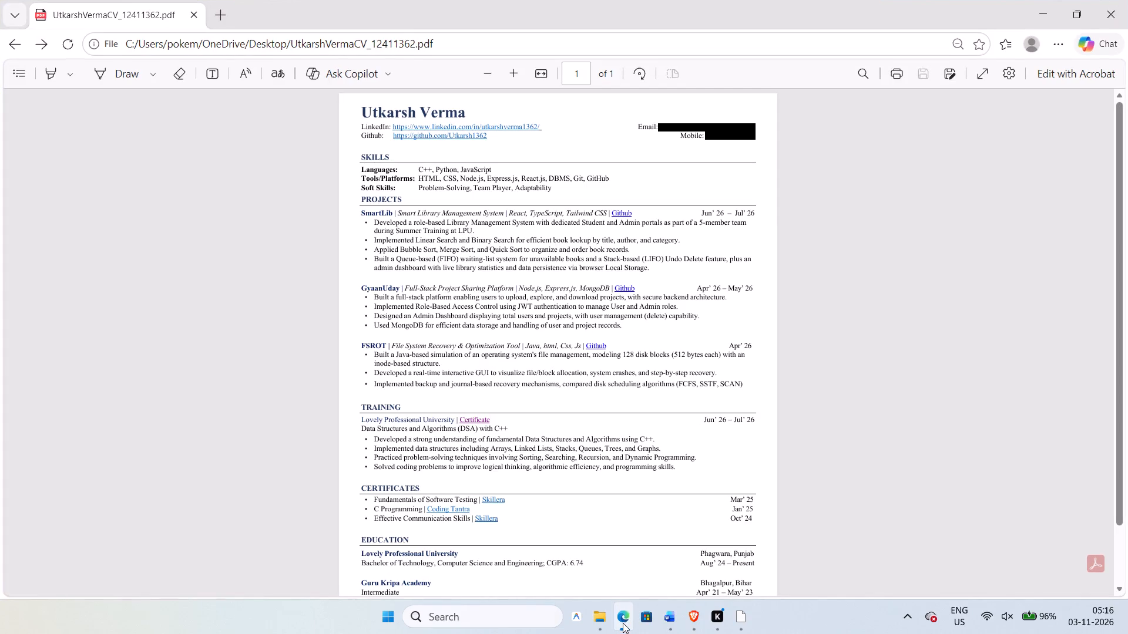
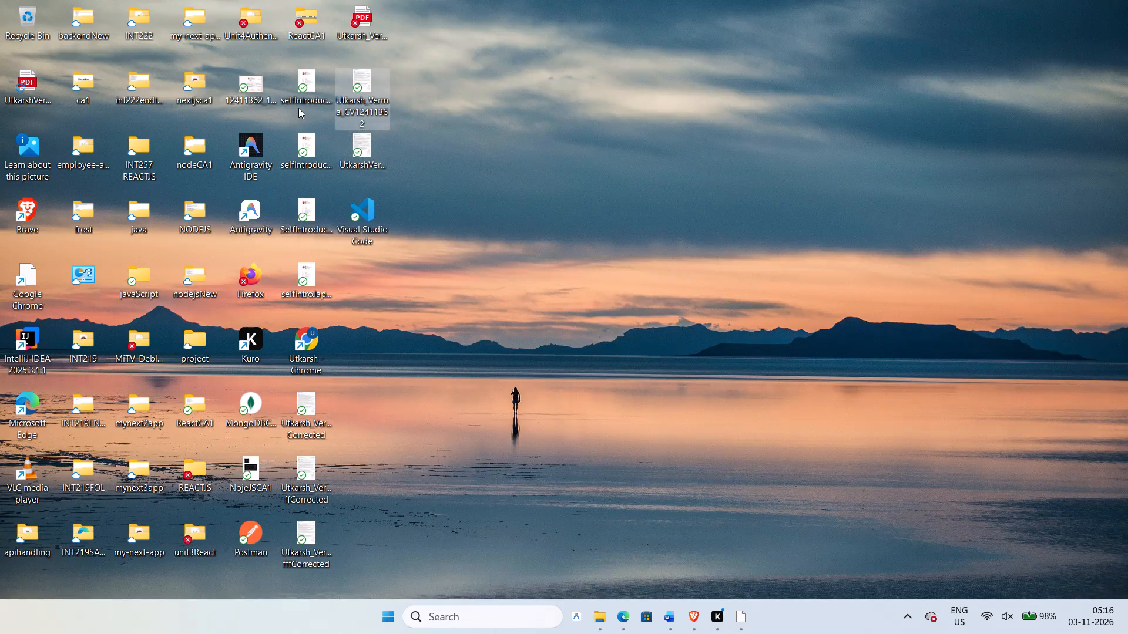
# Check the full names of the CV document copies saved on the desktop.
pyautogui.click(348, 171)
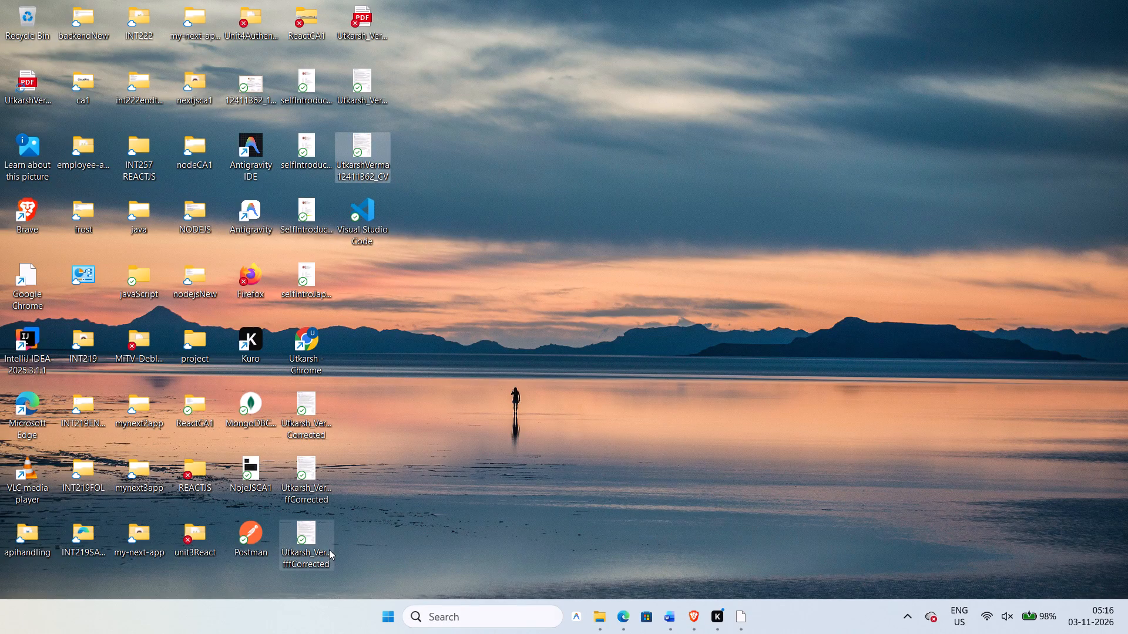
pyautogui.click(308, 497)
pyautogui.click(300, 452)
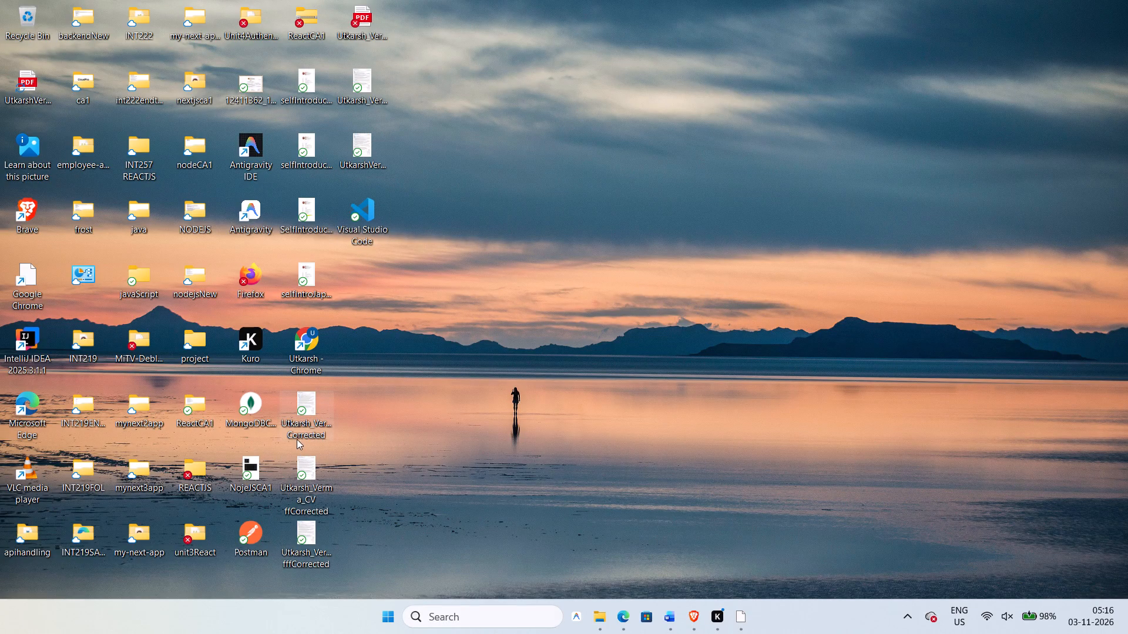
pyautogui.click(297, 437)
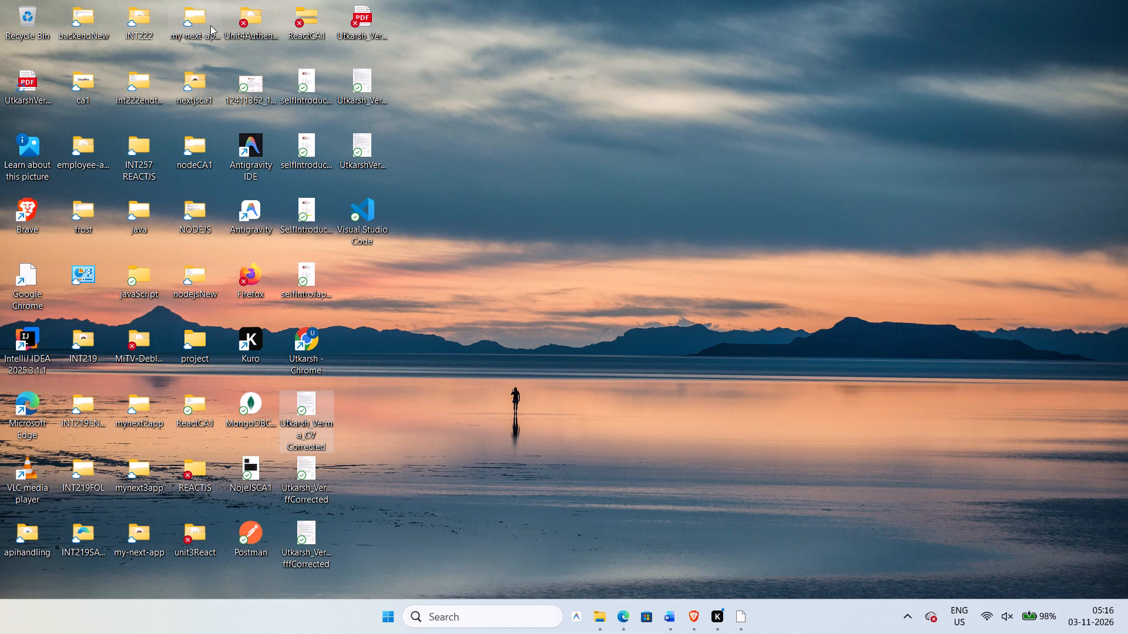
# Move the exported CV PDF on the desktop to the last column of icons, above the other CV files.
pyautogui.click(11, 97)
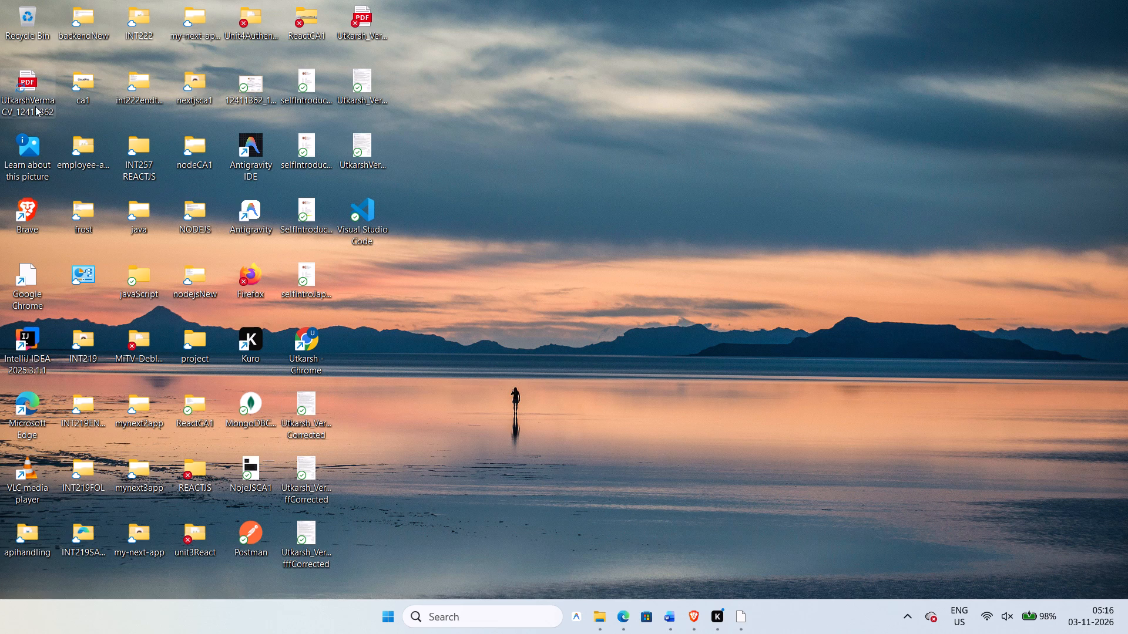
pyautogui.moveTo(28, 82); pyautogui.dragTo(731, 92)
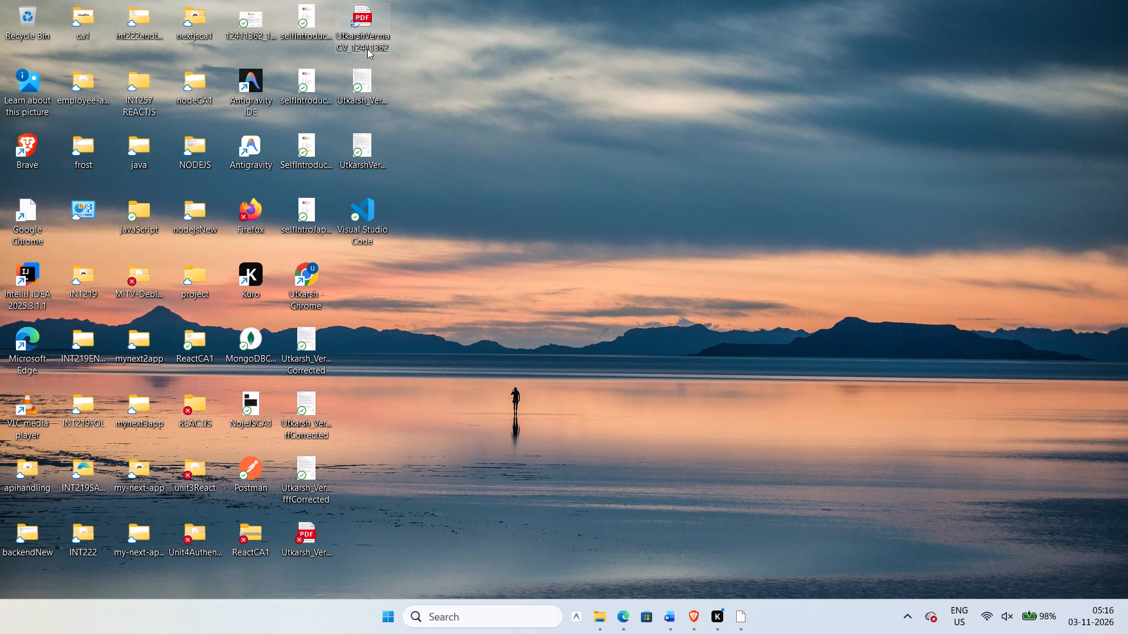
# Open the exported CV PDF from the desktop to view the final result.
pyautogui.doubleClick(362, 21)
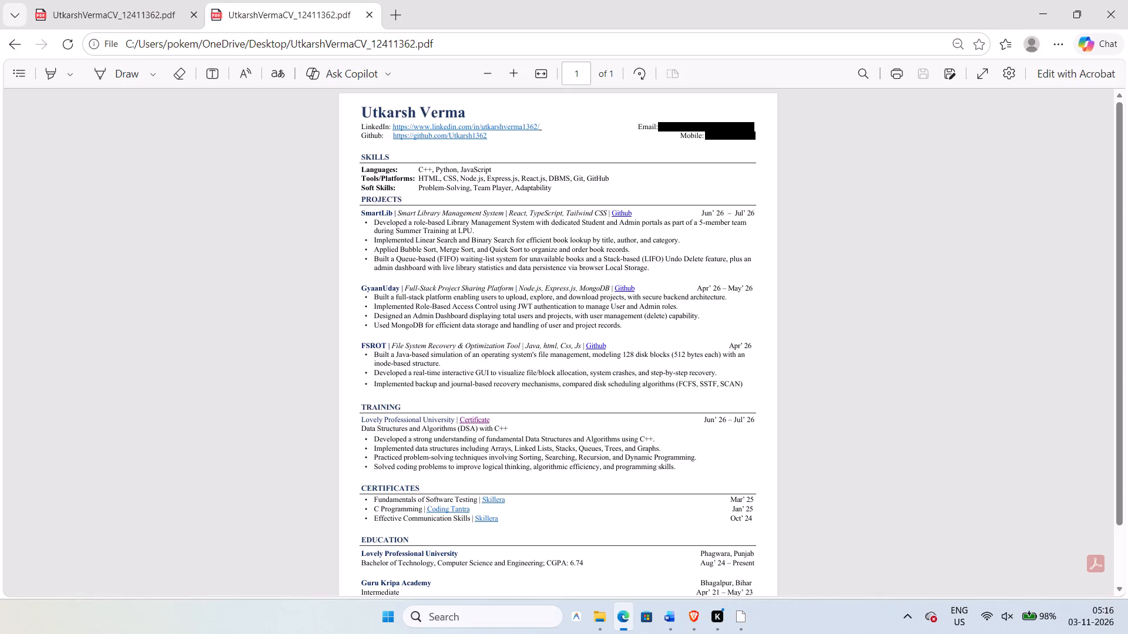
# Review the remainder of the exported CV PDF, down to the Education section at the end of the page.
pyautogui.scroll(-1, 501, 246)
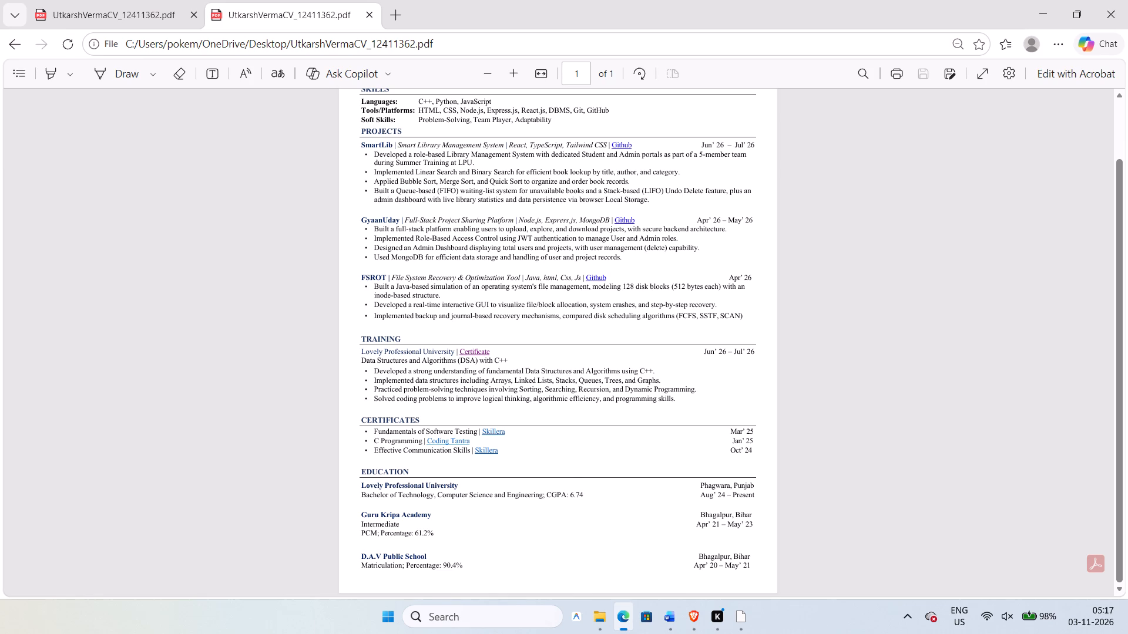
# Switch to Brave and look up WhatsApp in a new tab.
pyautogui.click(695, 625)
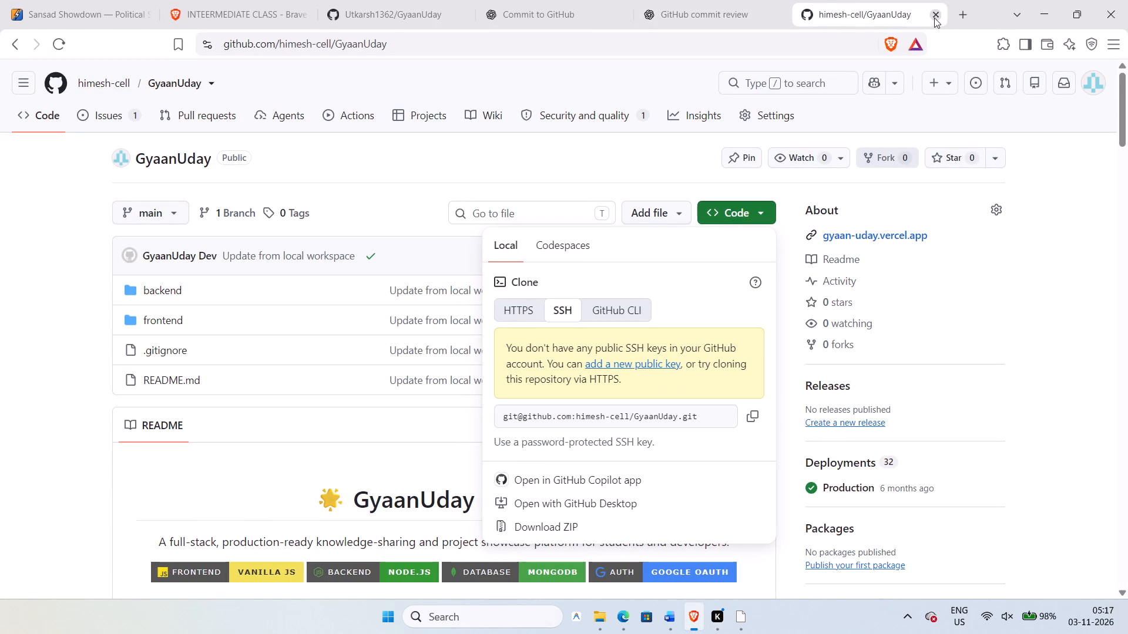
pyautogui.click(962, 16)
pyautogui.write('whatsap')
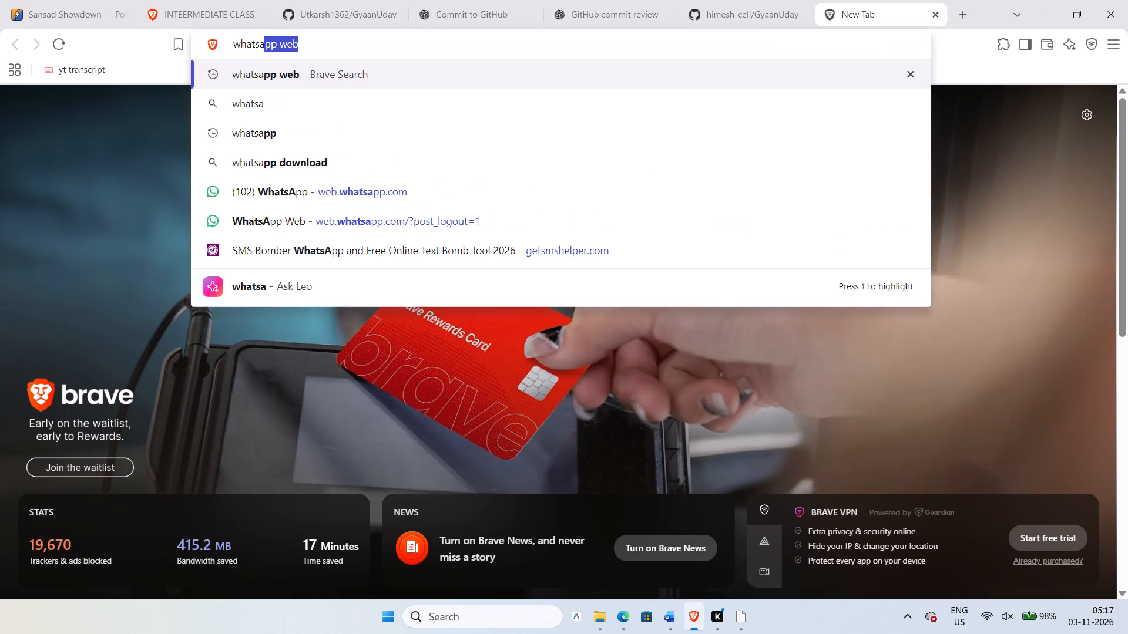
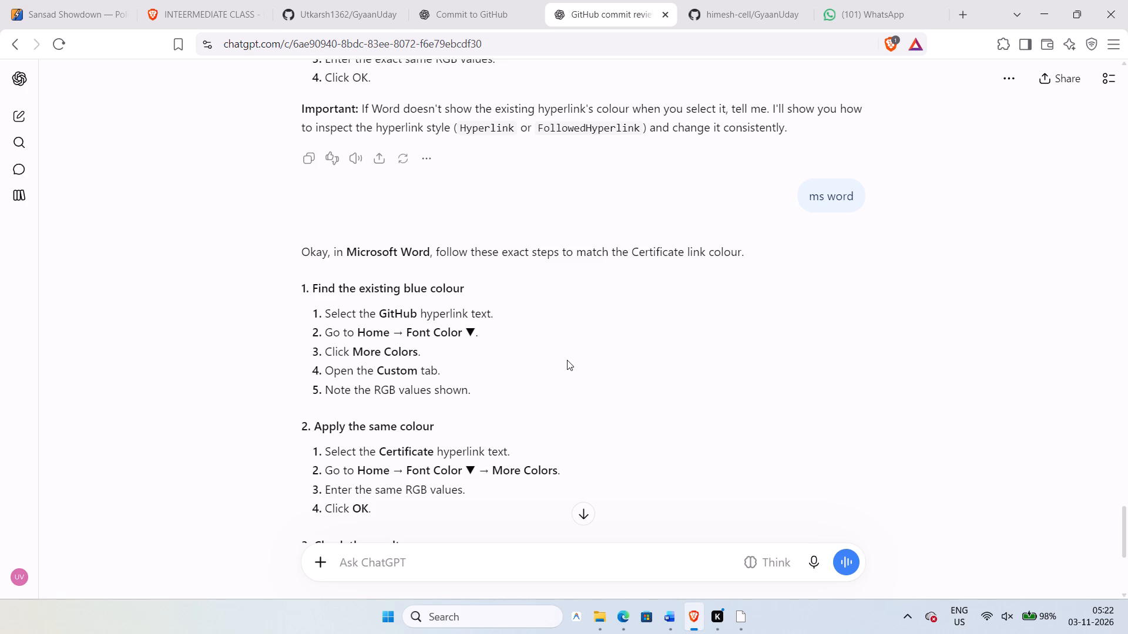
pyautogui.scroll(-1, 598, 414)
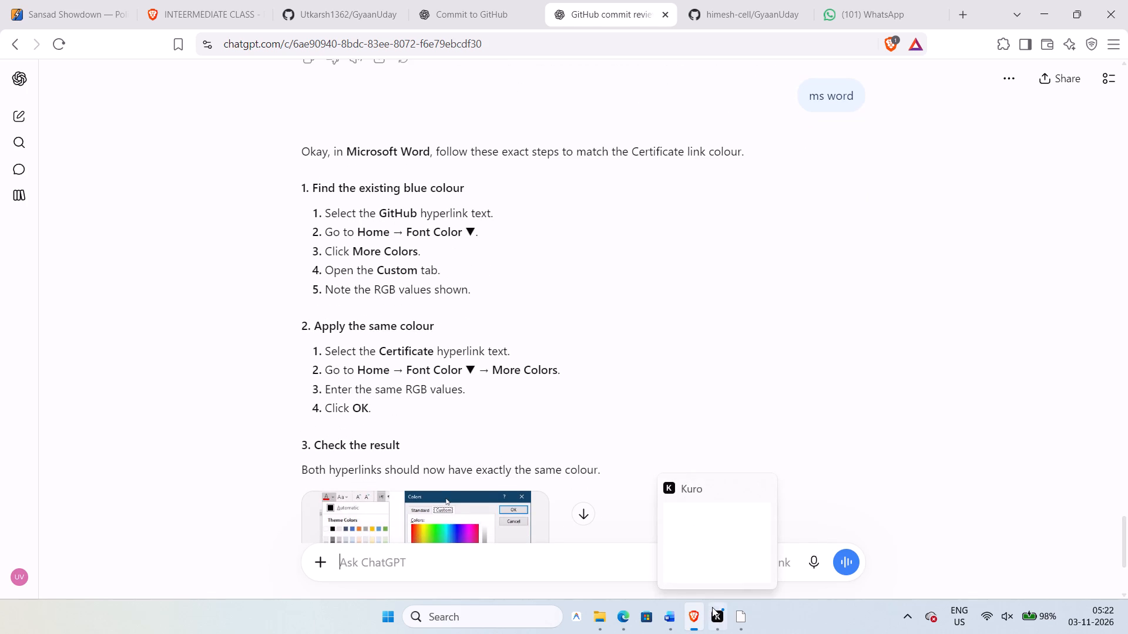
# Switch to Word and check the custom font colour of the FSROT project's Github link, copying its hex code.
pyautogui.click(700, 615)
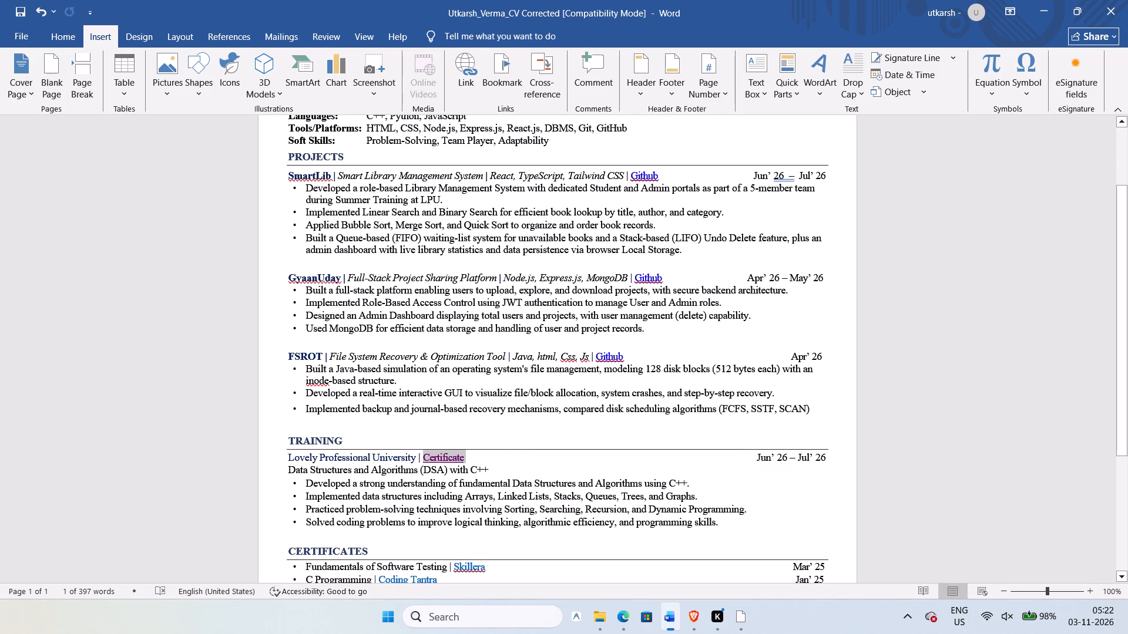
pyautogui.moveTo(635, 353); pyautogui.dragTo(608, 360)
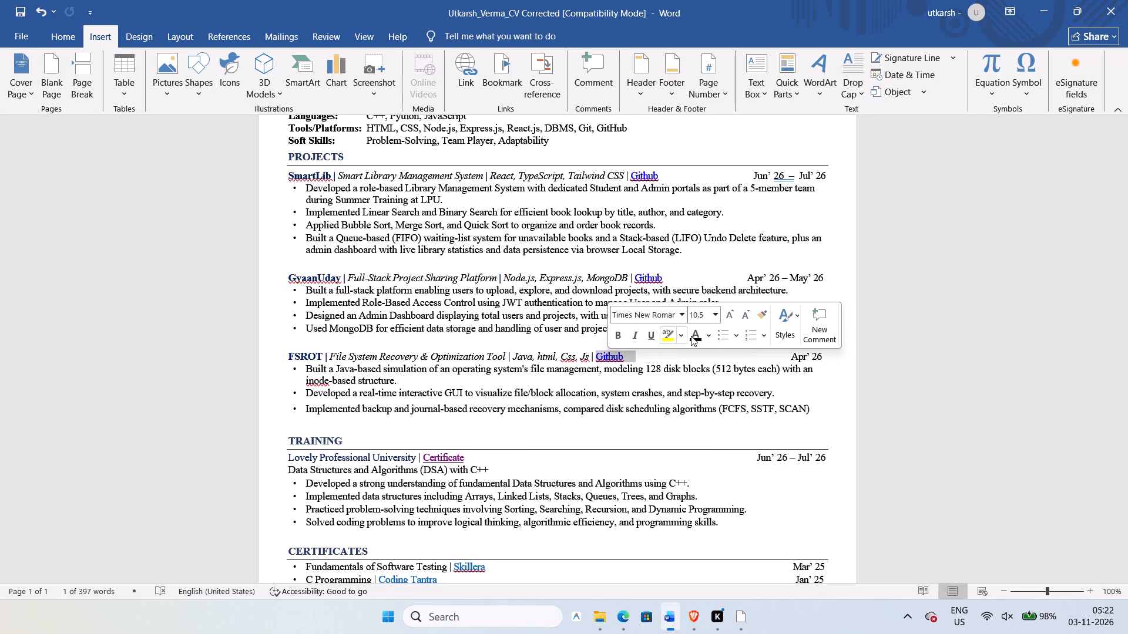
pyautogui.click(710, 338)
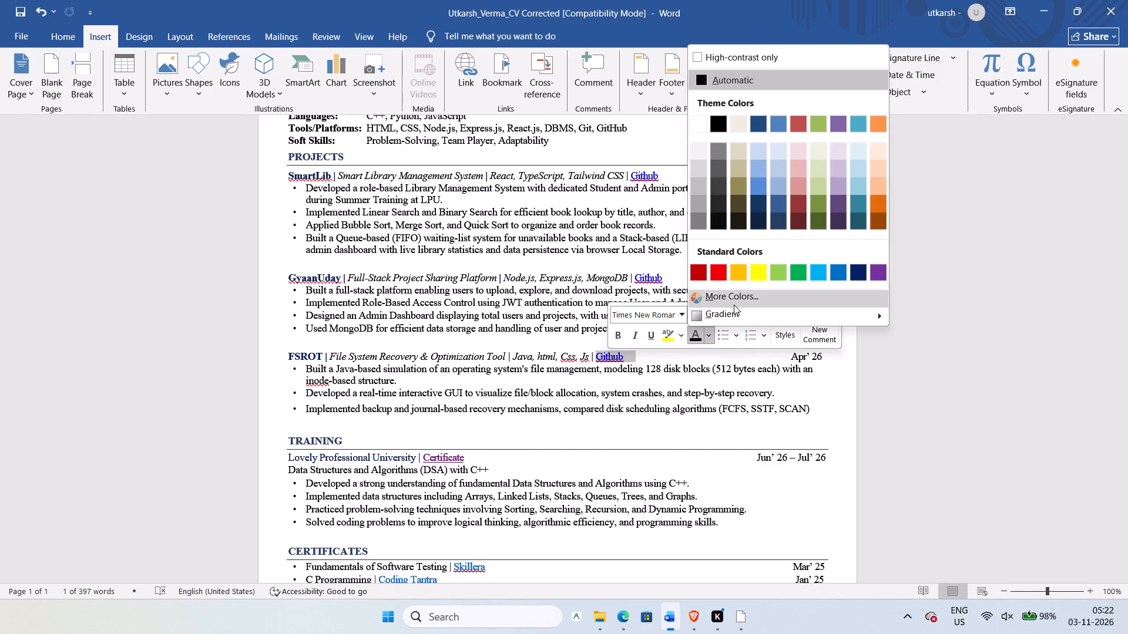
pyautogui.click(729, 301)
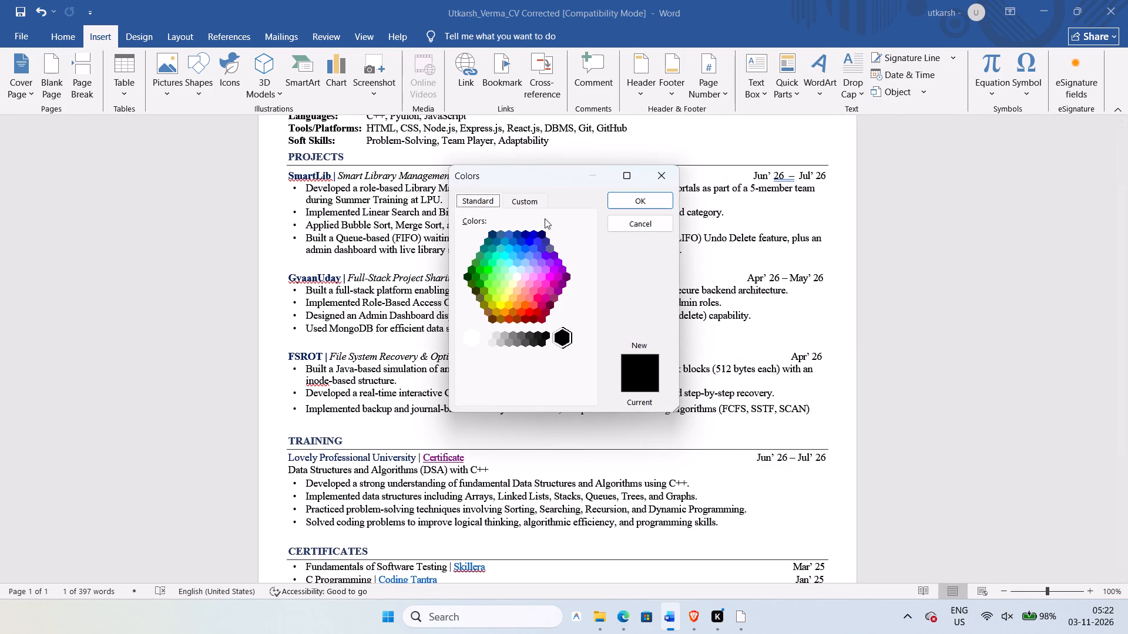
pyautogui.click(529, 204)
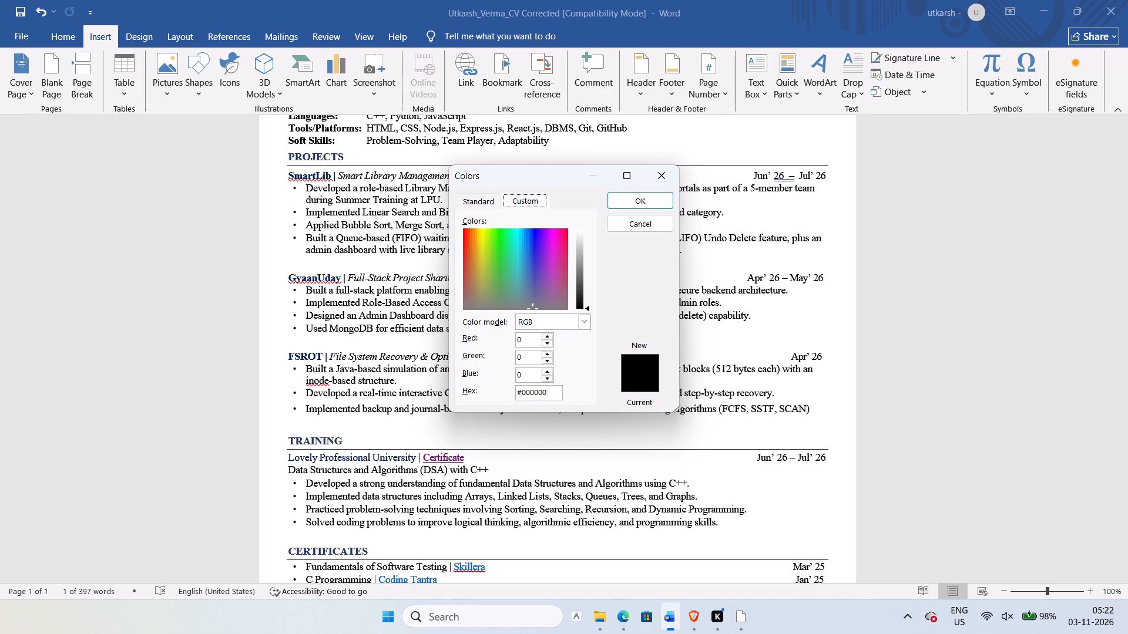
pyautogui.tripleClick(556, 392)
pyautogui.click(556, 392)
pyautogui.doubleClick(556, 392)
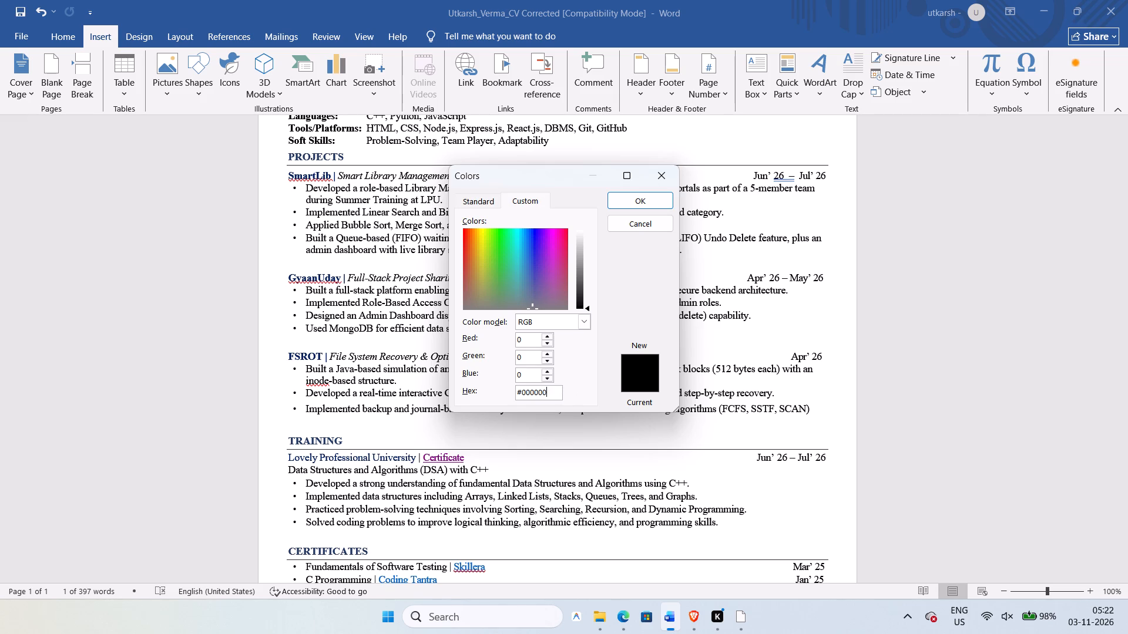
pyautogui.tripleClick(556, 392)
pyautogui.hotkey('ctrl', 'c')
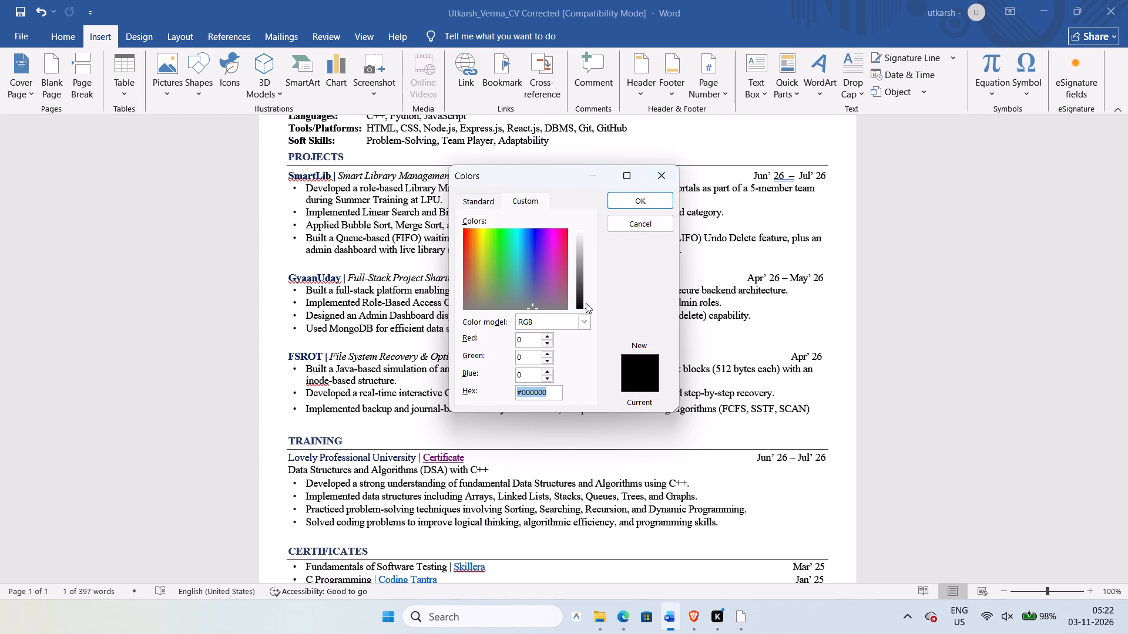
pyautogui.doubleClick(639, 403)
pyautogui.click(663, 168)
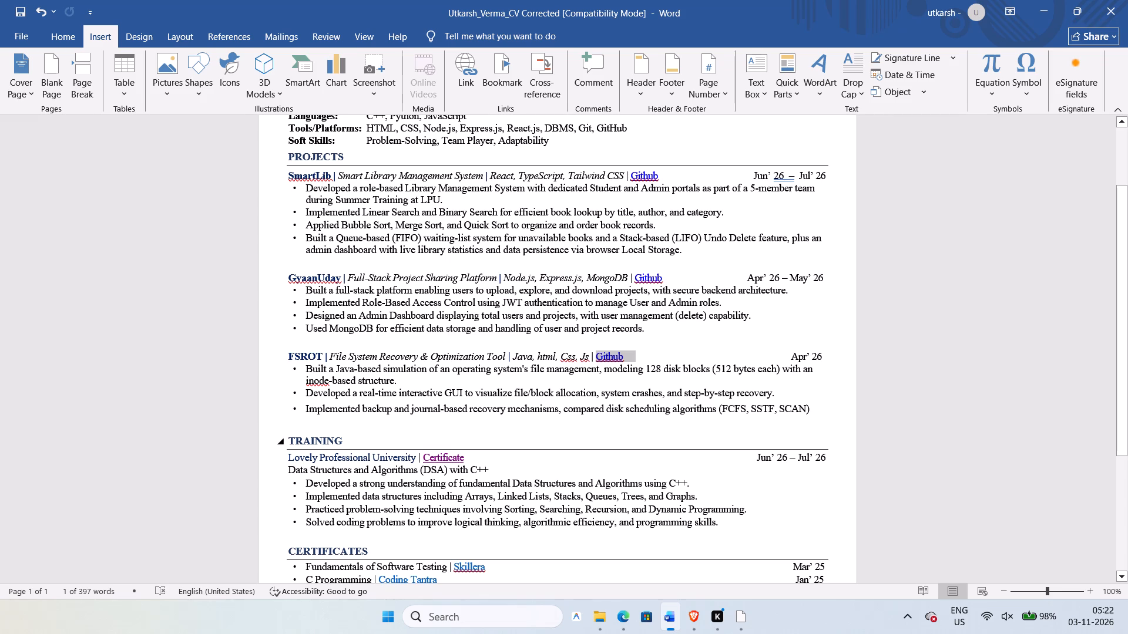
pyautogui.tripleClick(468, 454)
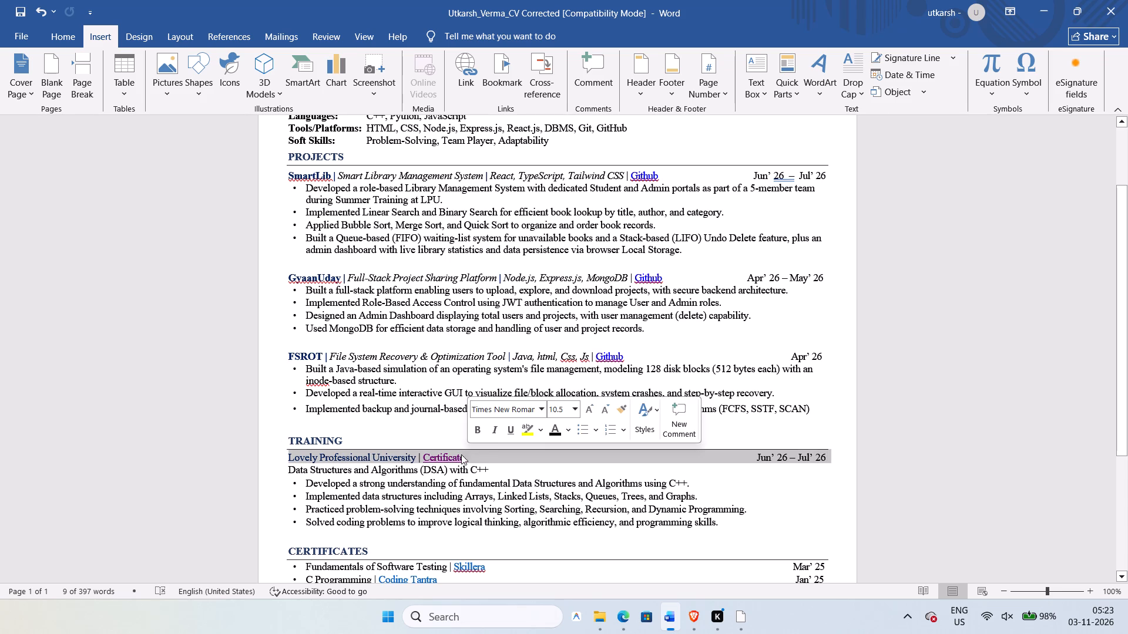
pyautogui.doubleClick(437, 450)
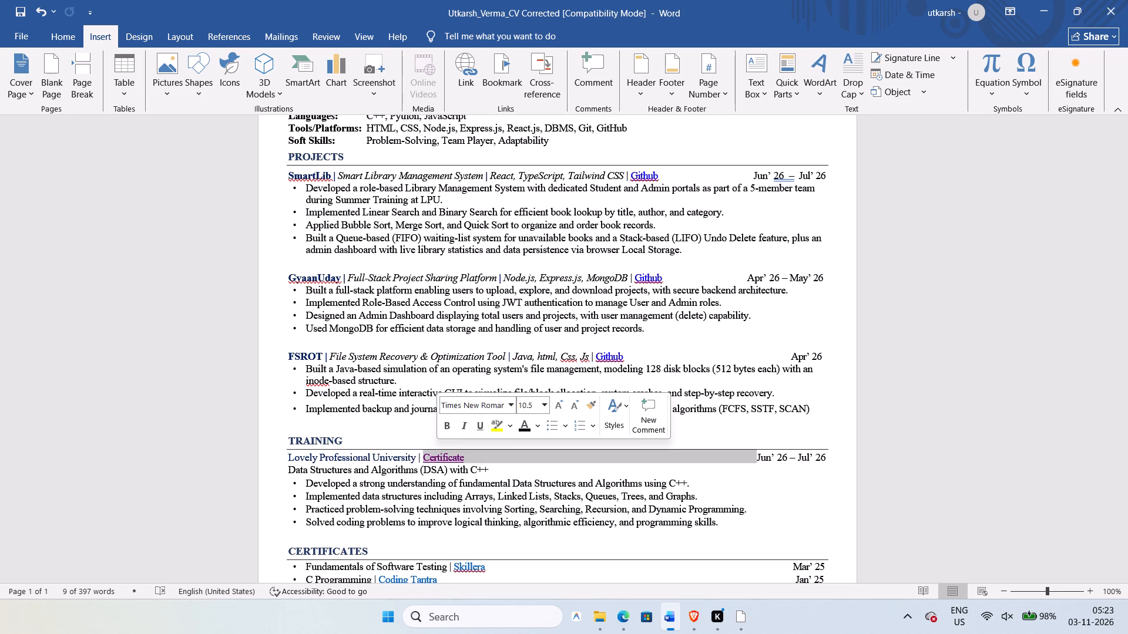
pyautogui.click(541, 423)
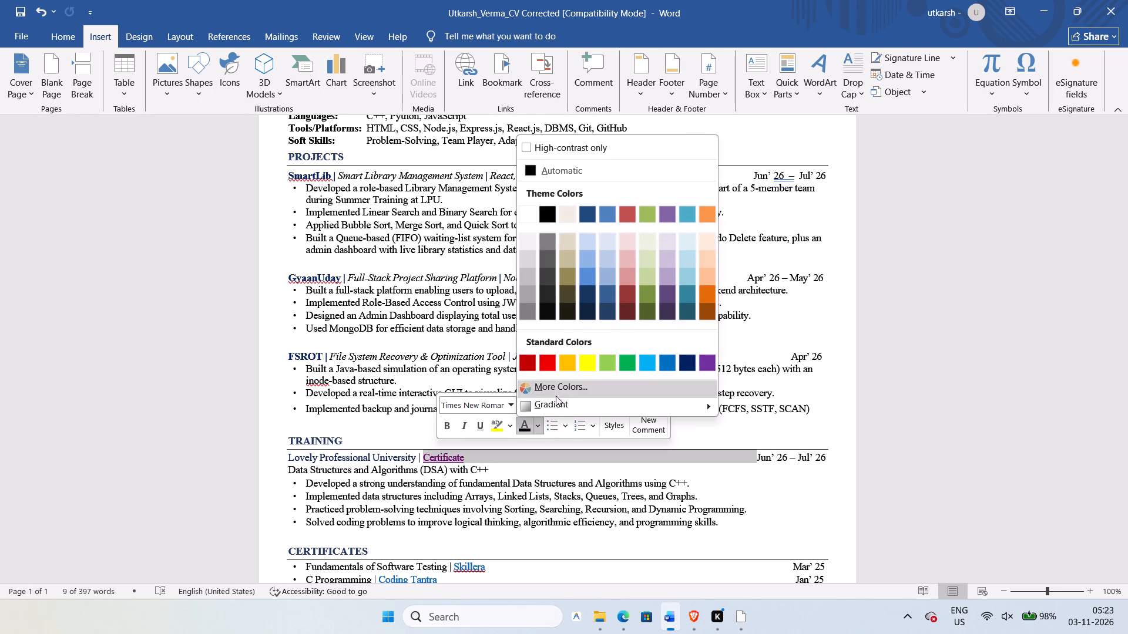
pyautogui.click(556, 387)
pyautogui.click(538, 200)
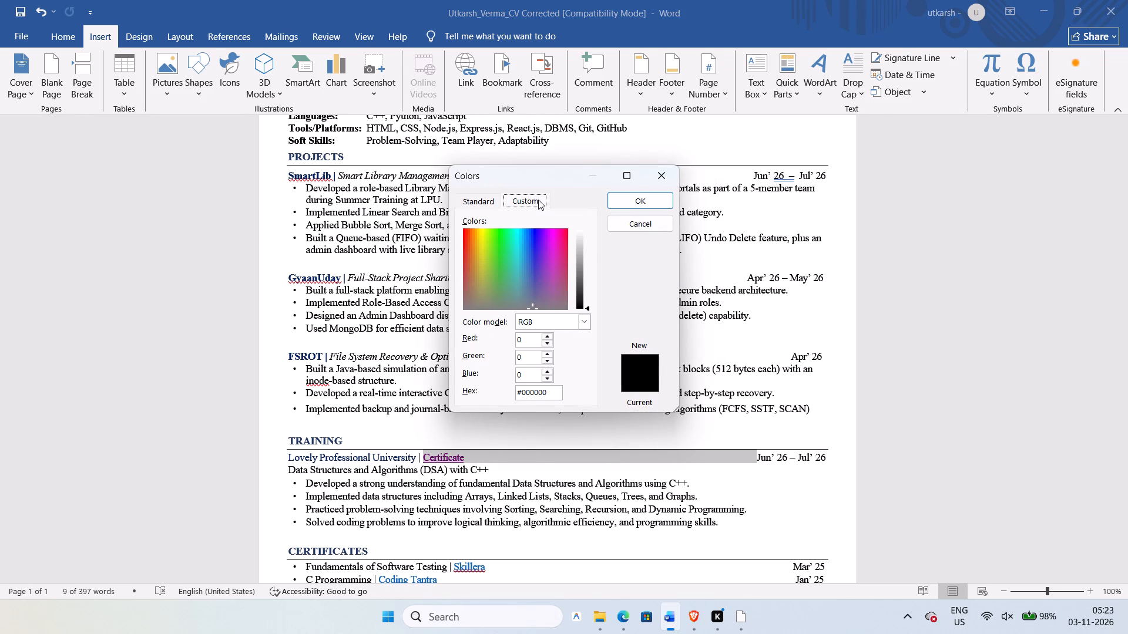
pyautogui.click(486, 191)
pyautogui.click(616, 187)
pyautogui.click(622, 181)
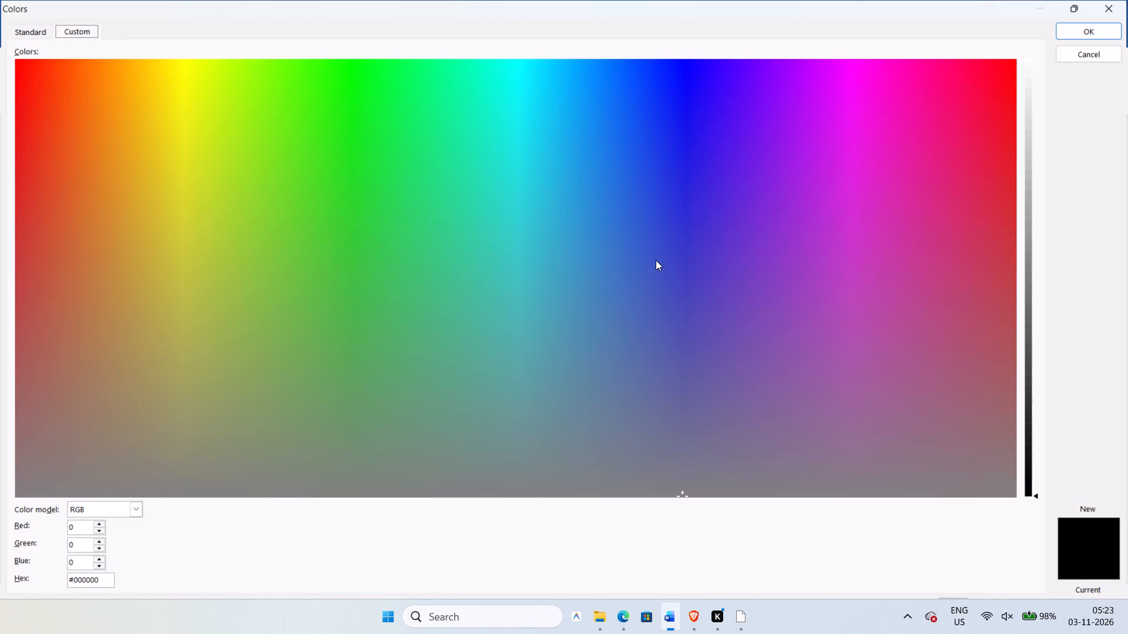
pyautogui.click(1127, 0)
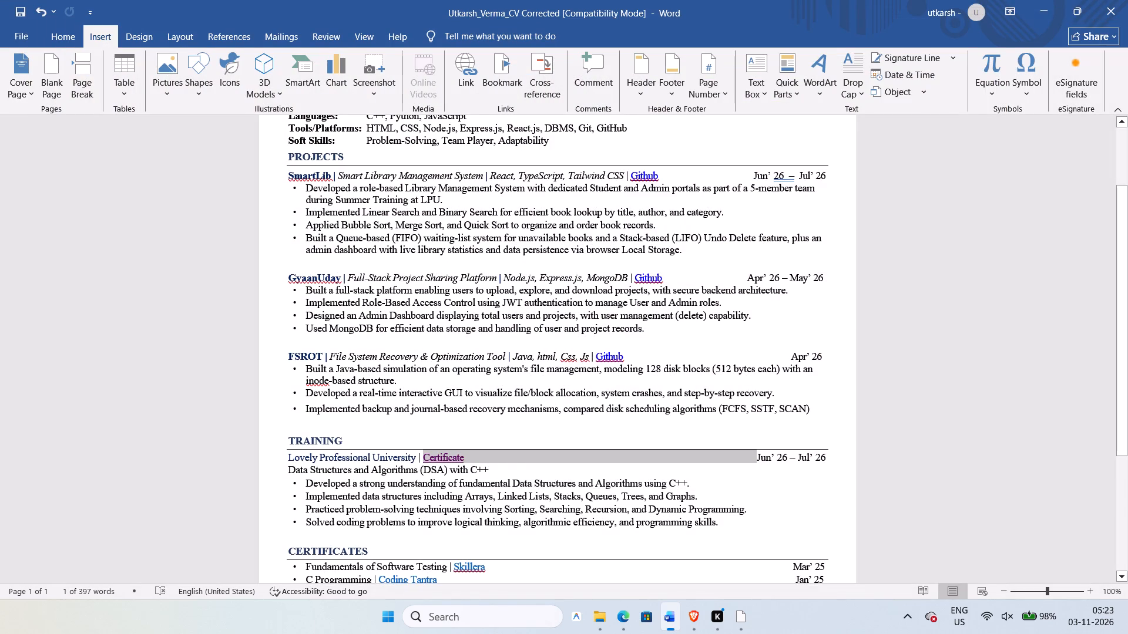
# Open the Certificate link in the Training section and copy the web address of the certificate file.
pyautogui.click(506, 460)
pyautogui.moveTo(424, 457); pyautogui.dragTo(454, 458)
pyautogui.click(454, 458)
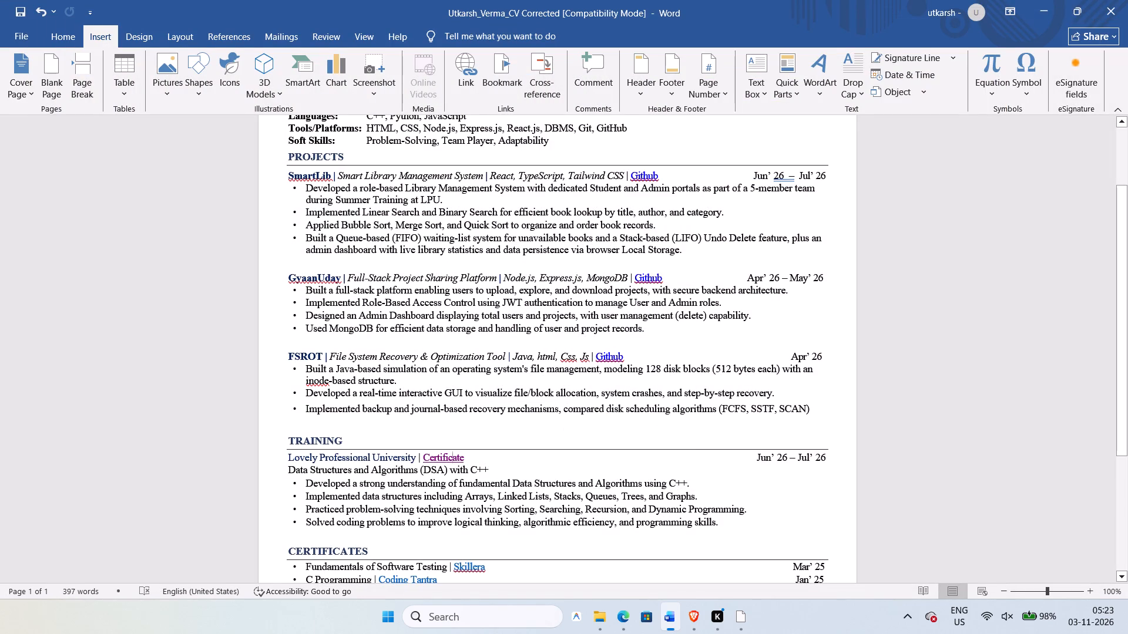
pyautogui.keyDown('ctrl'); pyautogui.click(454, 458); pyautogui.keyUp('ctrl')
pyautogui.keyDown('ctrl'); pyautogui.click(454, 458); pyautogui.keyUp('ctrl')
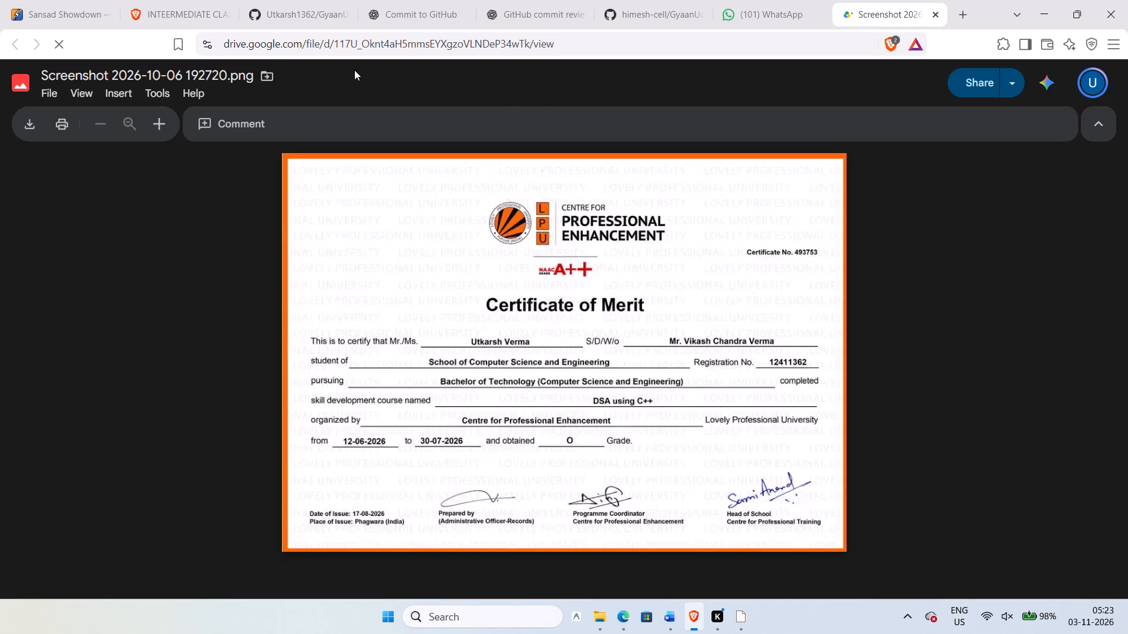
pyautogui.tripleClick(347, 52)
pyautogui.hotkey('ctrl', 'c')
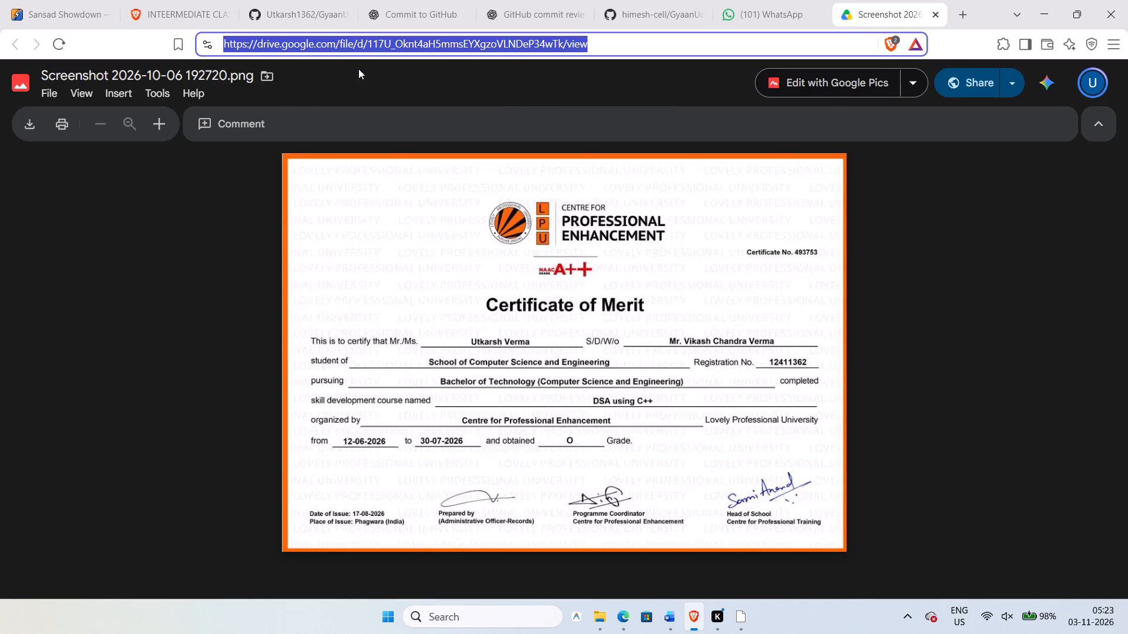
# Return to Word and delete the Certificate link beside Lovely Professional University, keeping the separator and a space after it.
pyautogui.click(676, 614)
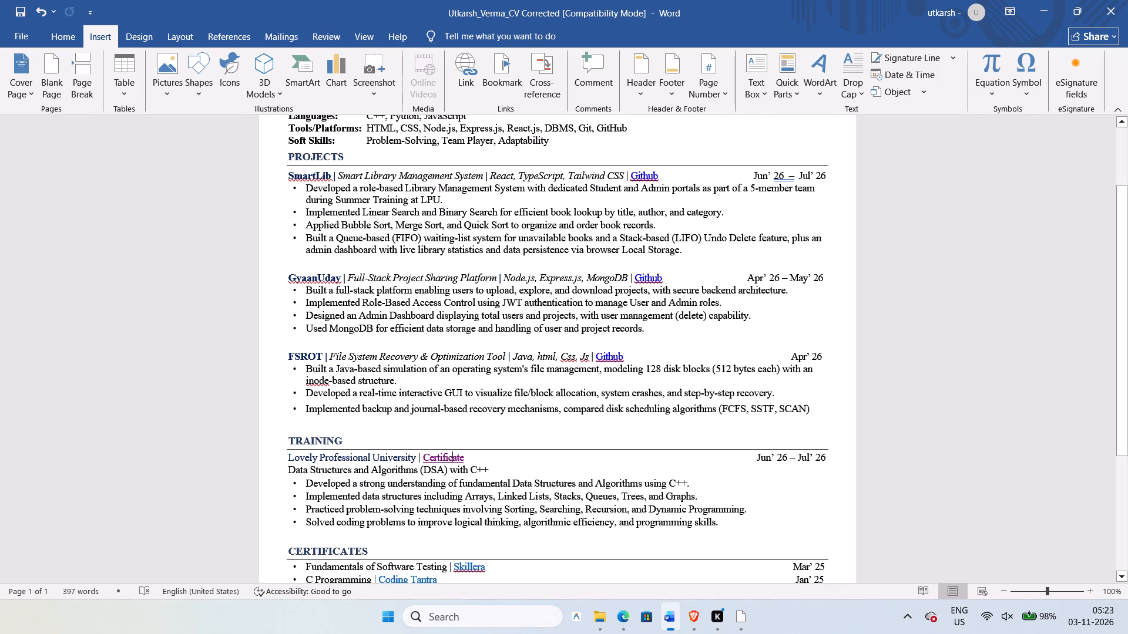
pyautogui.click(464, 458)
pyautogui.press('BackSpace')
pyautogui.press('BackSpace')
pyautogui.press('BackSpace')
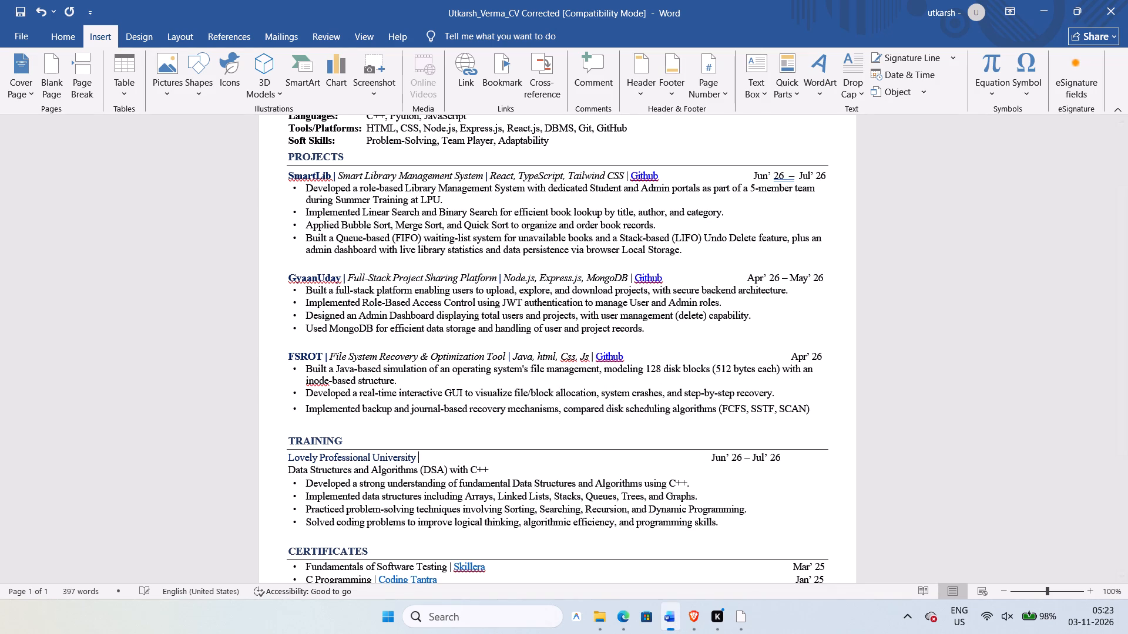
pyautogui.hotkey('ctrl', 'z')
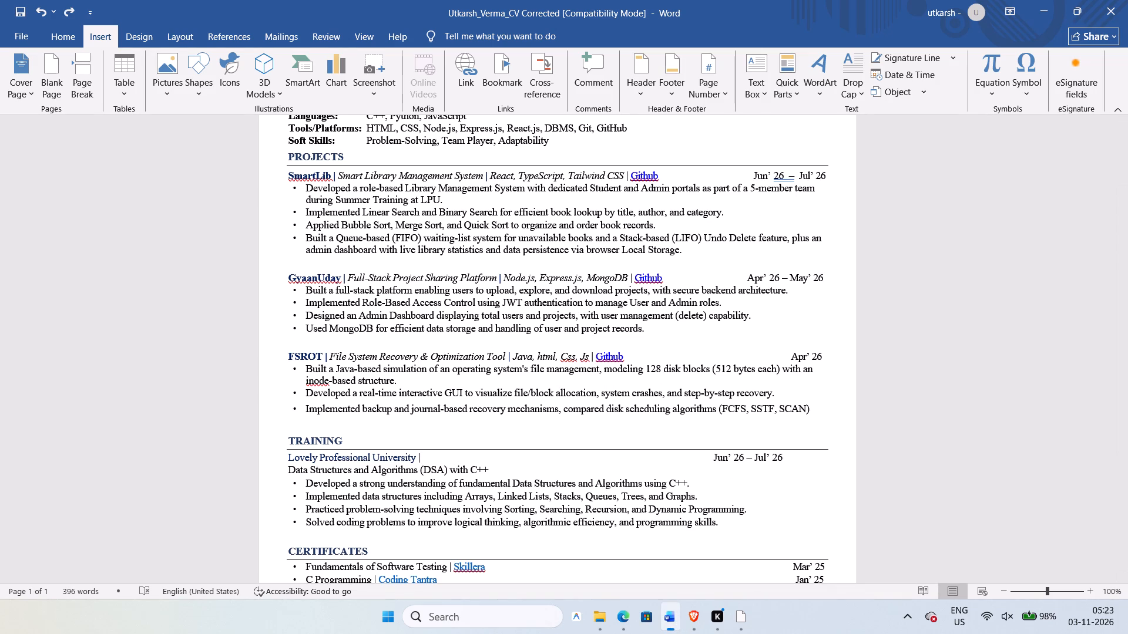
pyautogui.press('space')
# Insert a hyperlink beside Lovely Professional University with the display text Certificate and the copied certificate file address.
pyautogui.click(462, 75)
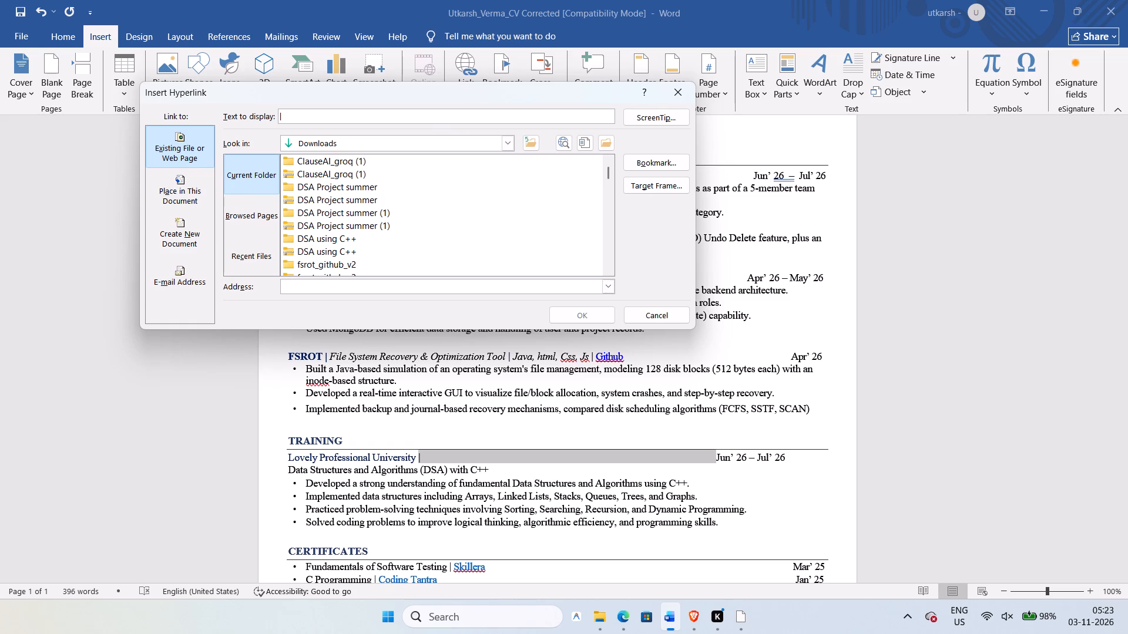
pyautogui.click(437, 116)
pyautogui.press('BackSpace')
pyautogui.write('ertificate')
pyautogui.doubleClick(576, 109)
pyautogui.tripleClick(569, 118)
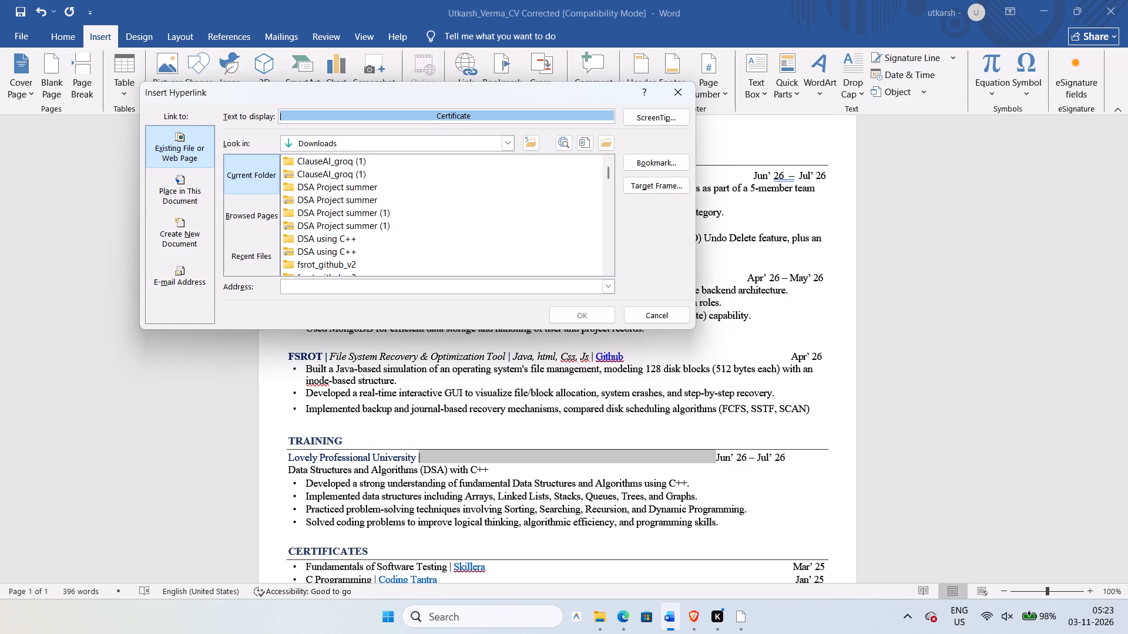
pyautogui.press('BackSpace')
pyautogui.press('BackSpace')
pyautogui.press('BackSpace')
pyautogui.press('BackSpace')
pyautogui.press('Delete')
pyautogui.press('Delete')
pyautogui.press('Delete')
pyautogui.press('Delete')
pyautogui.press('Delete')
pyautogui.press('Delete')
pyautogui.press('Delete')
pyautogui.press('Delete')
pyautogui.press('Delete')
pyautogui.press('Delete')
pyautogui.press('Delete')
pyautogui.press('Delete')
pyautogui.press('Delete')
pyautogui.press('Delete')
pyautogui.press('Delete')
pyautogui.press('Delete')
pyautogui.press('Delete')
pyautogui.press('Delete')
pyautogui.press('Delete')
pyautogui.press('Delete')
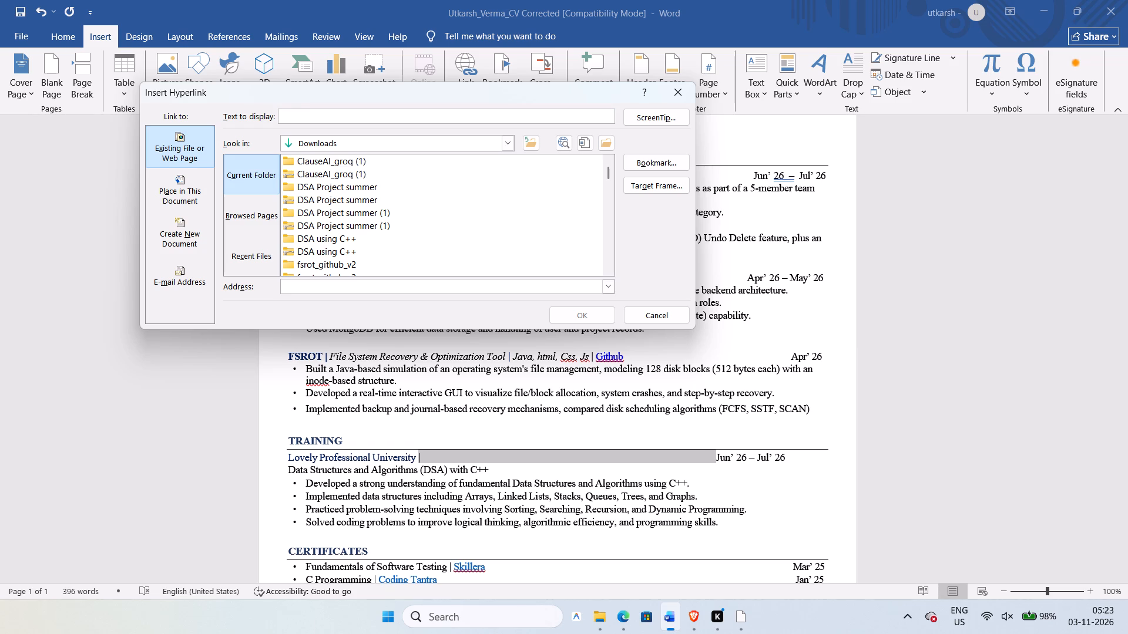
pyautogui.press('BackSpace')
pyautogui.write('er')
pyautogui.write('tificate')
pyautogui.click(412, 289)
pyautogui.hotkey('ctrl', 'v')
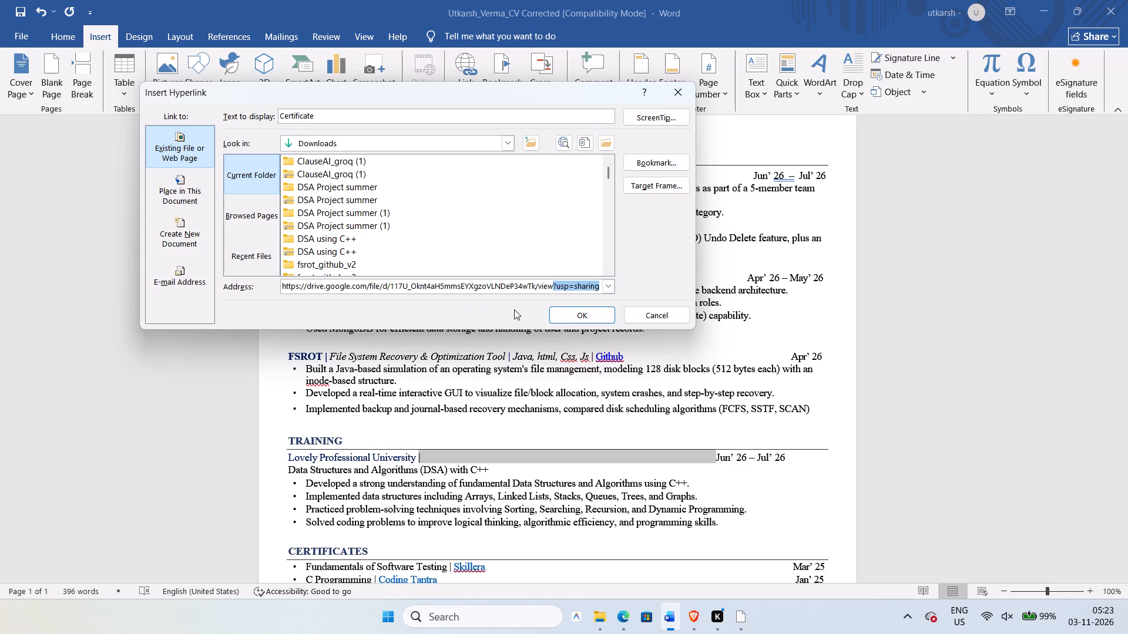
pyautogui.click(573, 317)
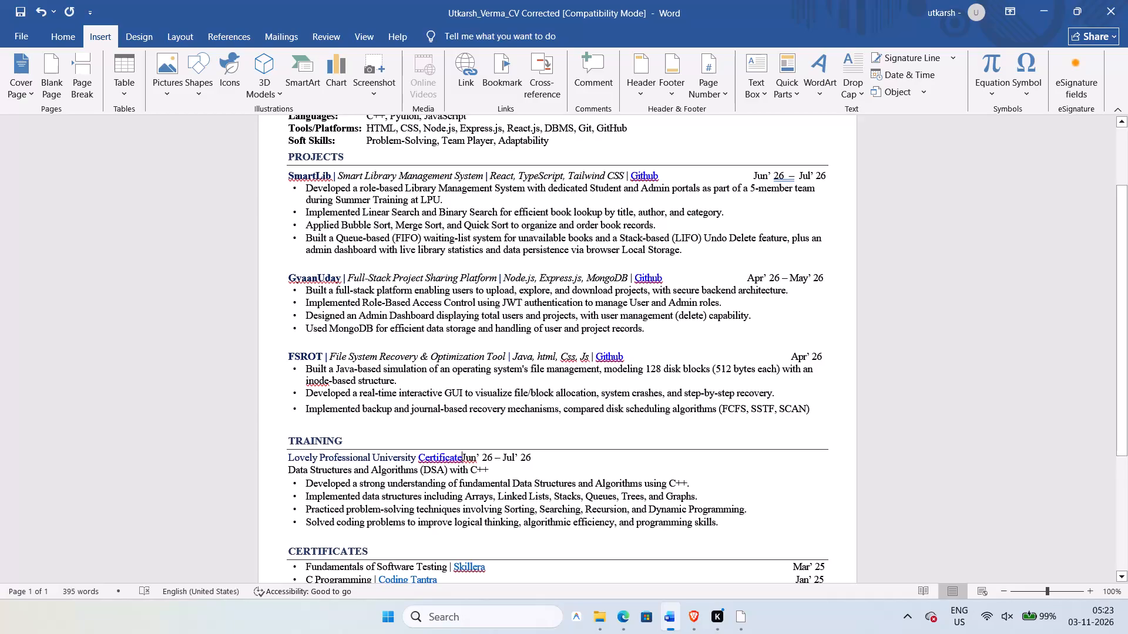
# Add several spaces between the new Certificate link and the Jun’ 26 – Jul’ 26 date.
pyautogui.press('space')
pyautogui.press('space')
pyautogui.press('space')
pyautogui.press('space')
pyautogui.press('space')
pyautogui.press('space')
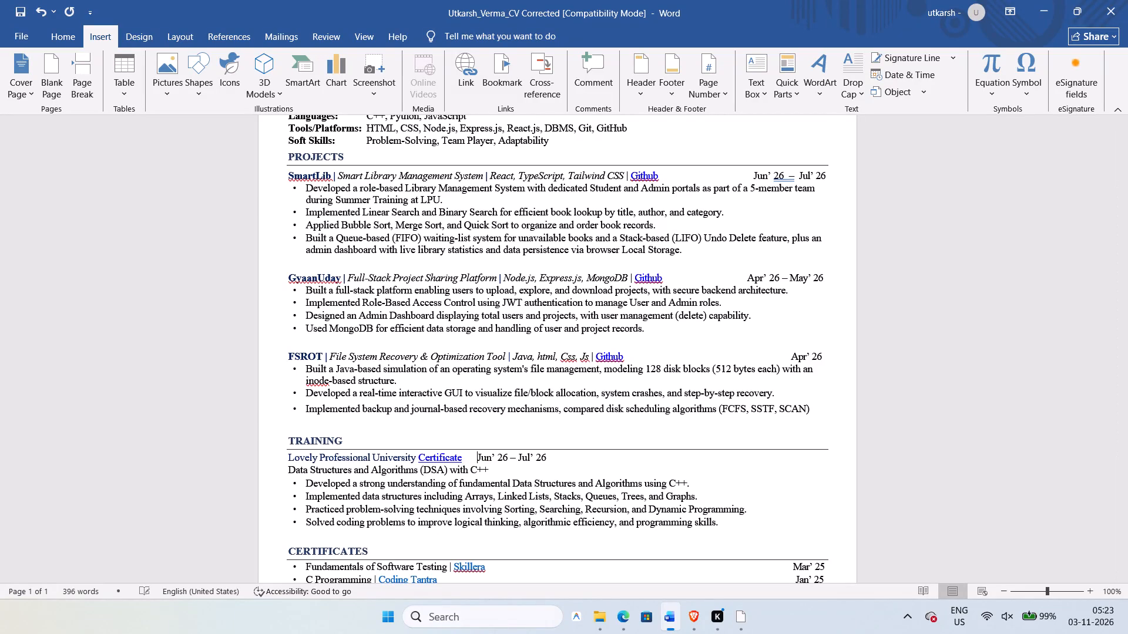
# Insert a vertical bar separator with a space on each side between Lovely Professional University and the Certificate link.
pyautogui.click(415, 458)
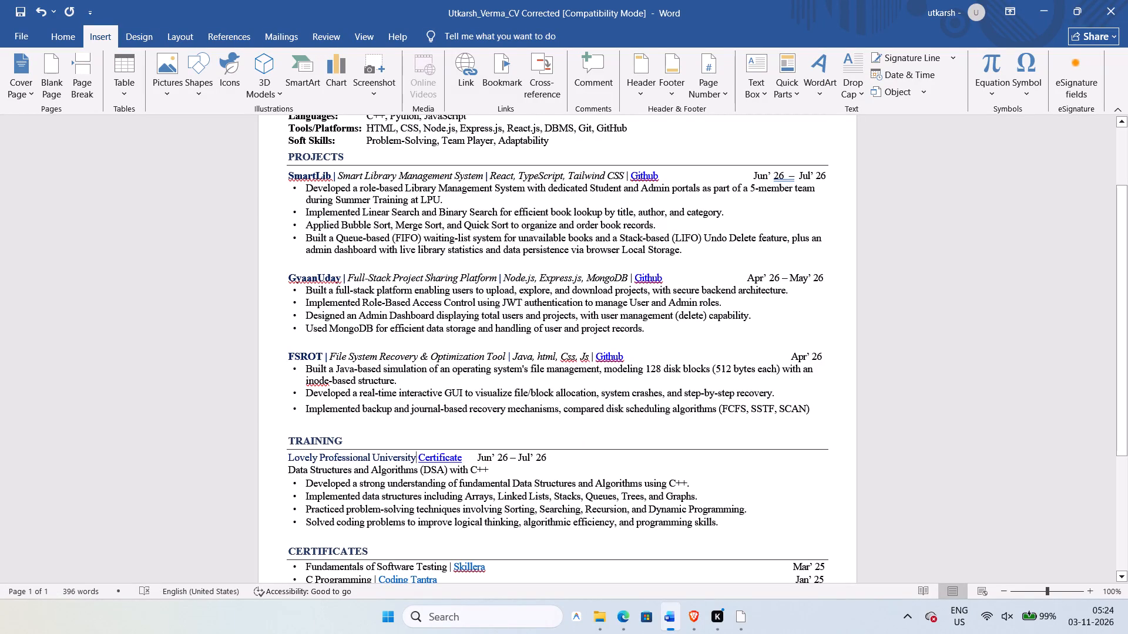
pyautogui.press('space')
pyautogui.hotkey('shift', '|')
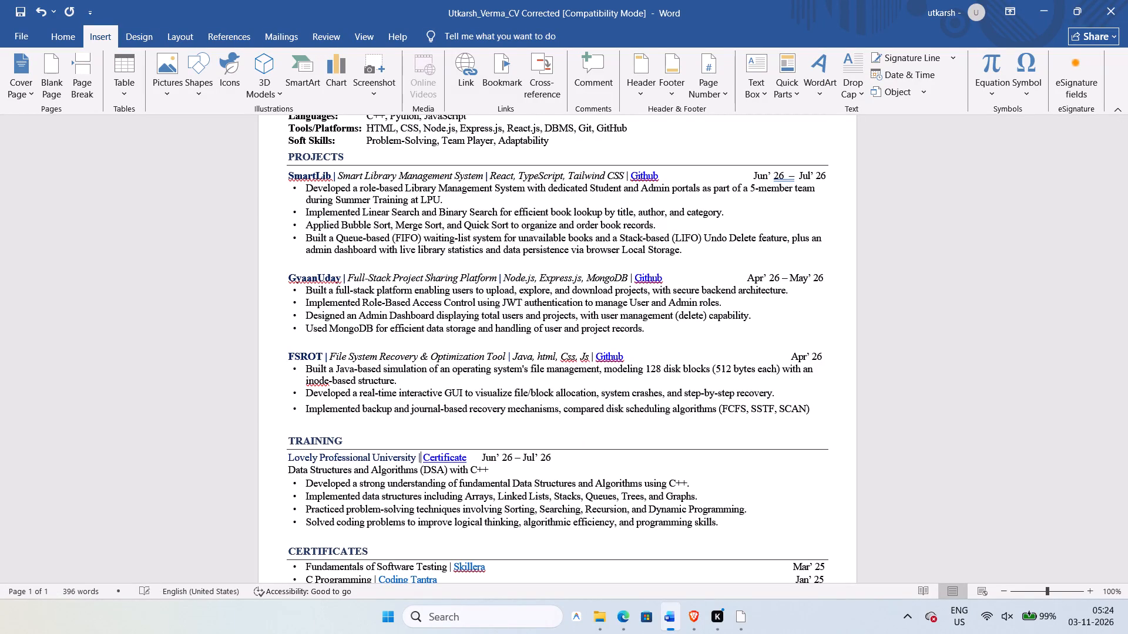
pyautogui.press('Delete')
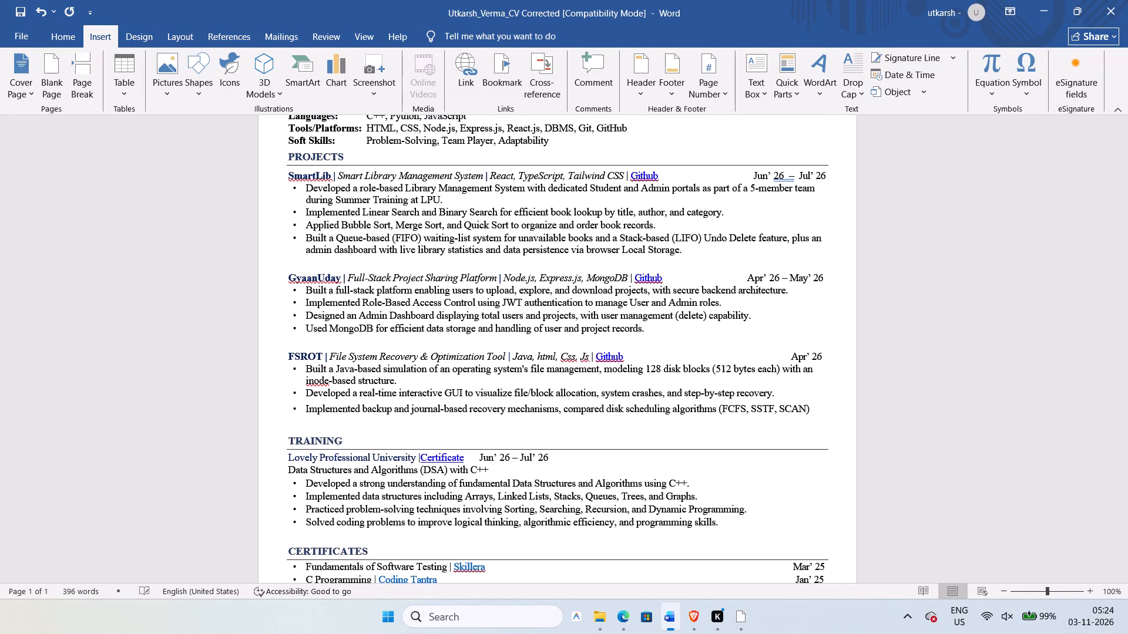
pyautogui.press('space')
# Pad the Training line with spaces to move Jun’ 26 – Jul’ 26 to the page's right margin, in line with the other dates.
pyautogui.click(476, 460)
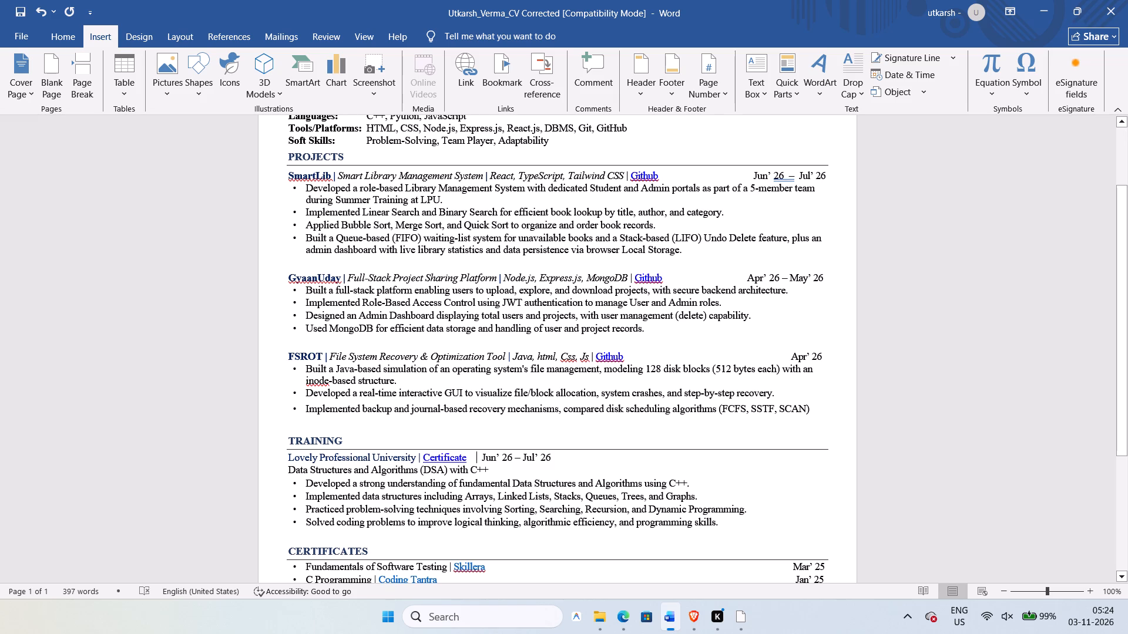
pyautogui.press('space')
pyautogui.press('space')
pyautogui.press('space')
pyautogui.press('space')
pyautogui.press('space')
pyautogui.press('space')
pyautogui.press('space')
pyautogui.press('space')
pyautogui.press('space')
pyautogui.press('space')
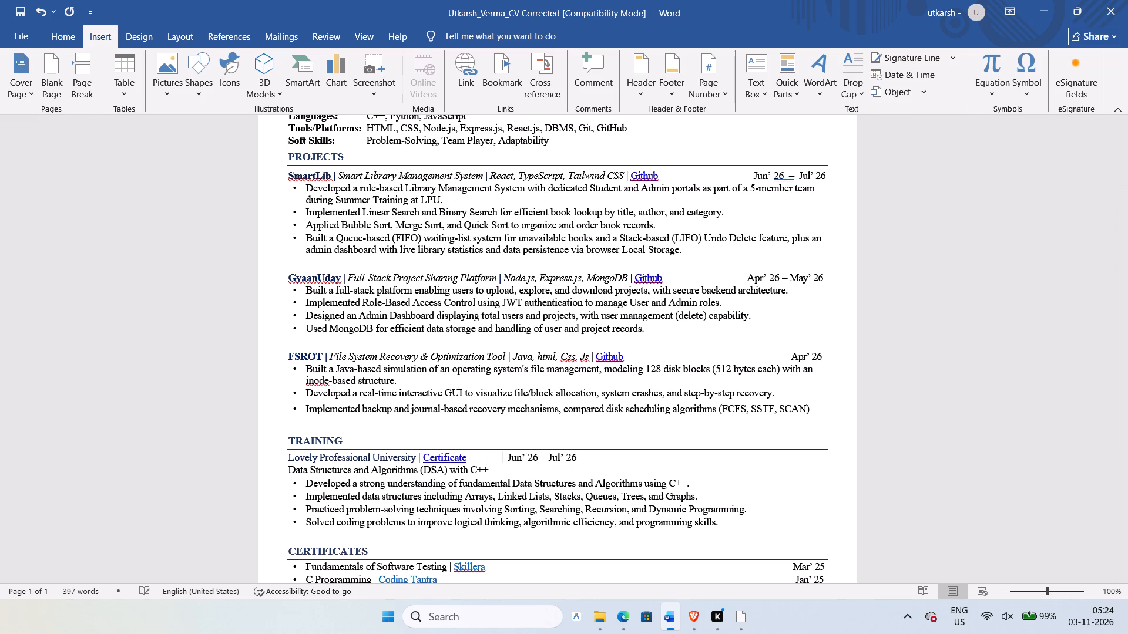
pyautogui.press('space')
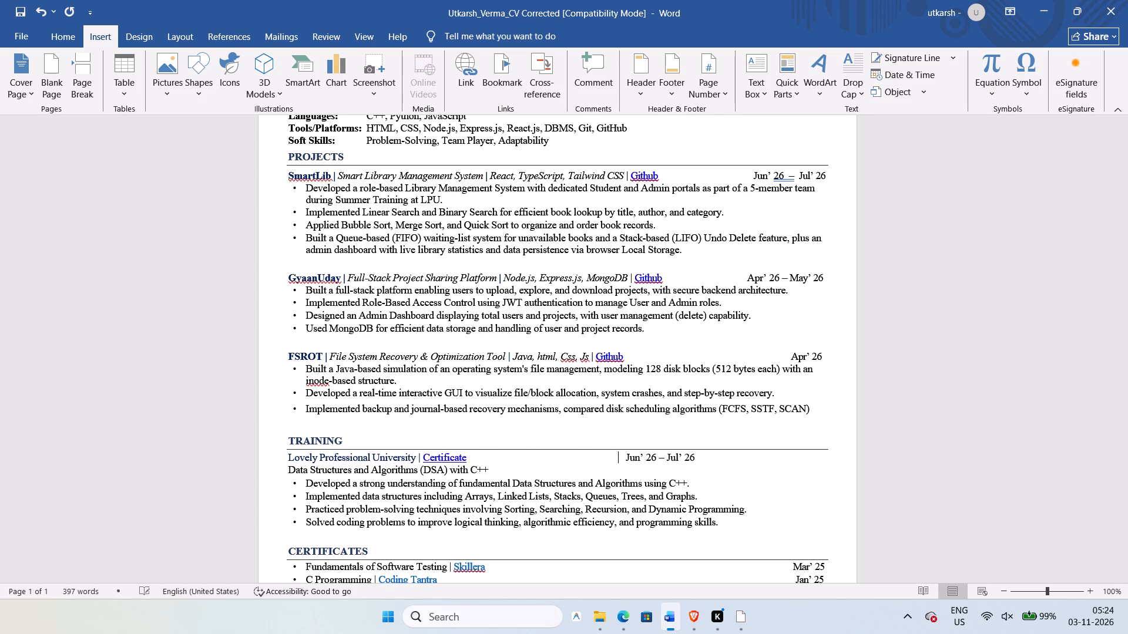
pyautogui.press('space')
pyautogui.press('space')
pyautogui.press('space')
pyautogui.press('space')
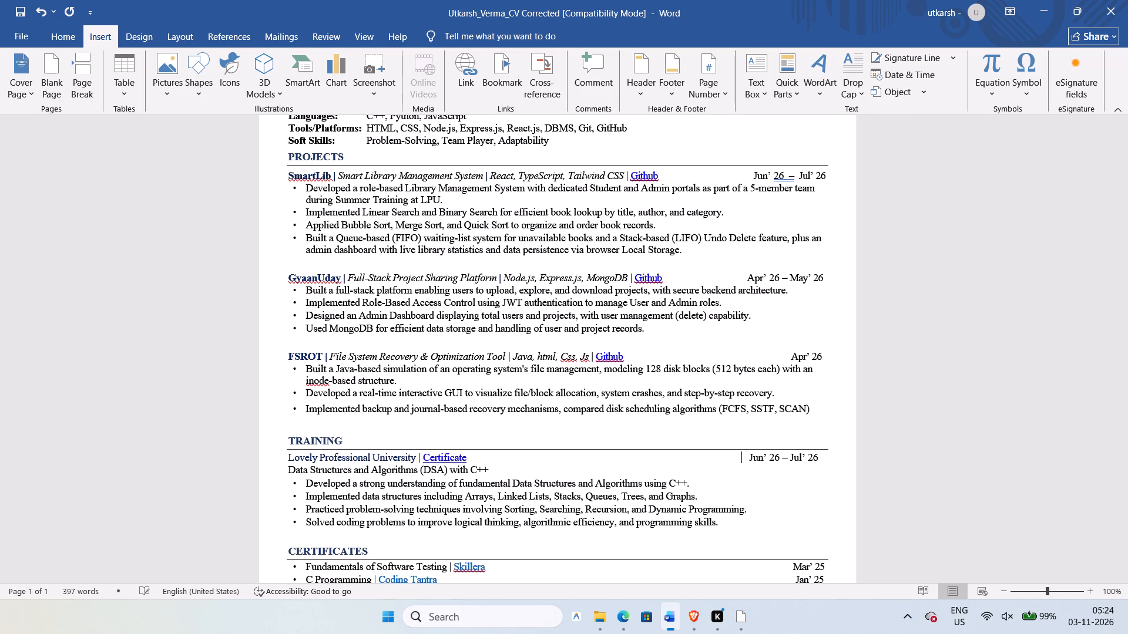
pyautogui.press('space')
pyautogui.press('space')
pyautogui.press('space')
pyautogui.press('space')
pyautogui.press('space')
pyautogui.press('BackSpace')
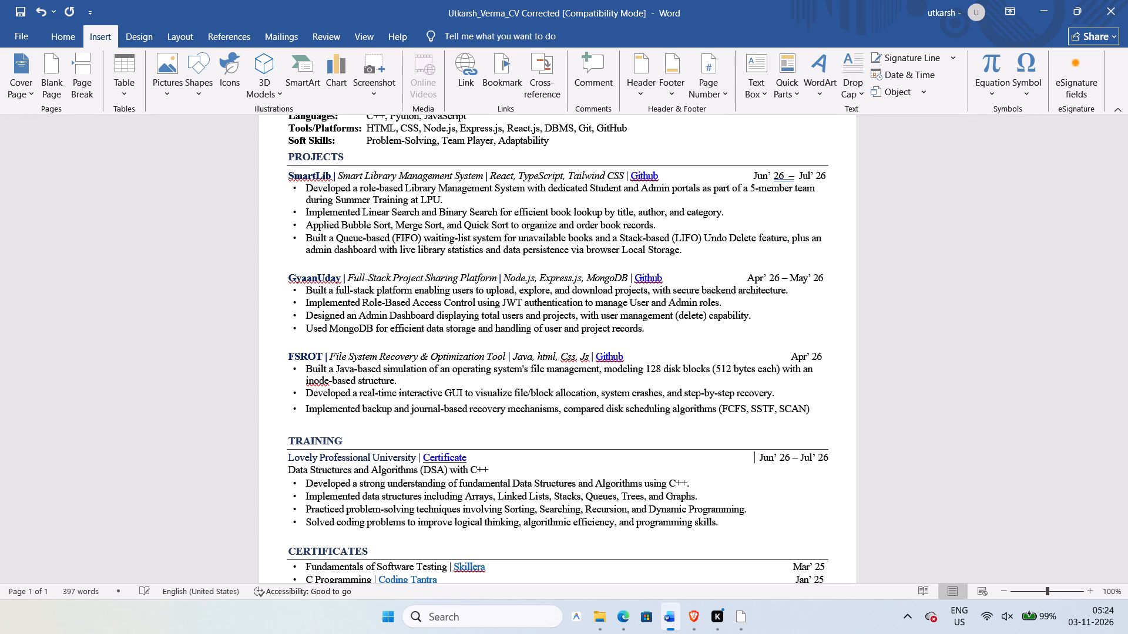
pyautogui.press('BackSpace')
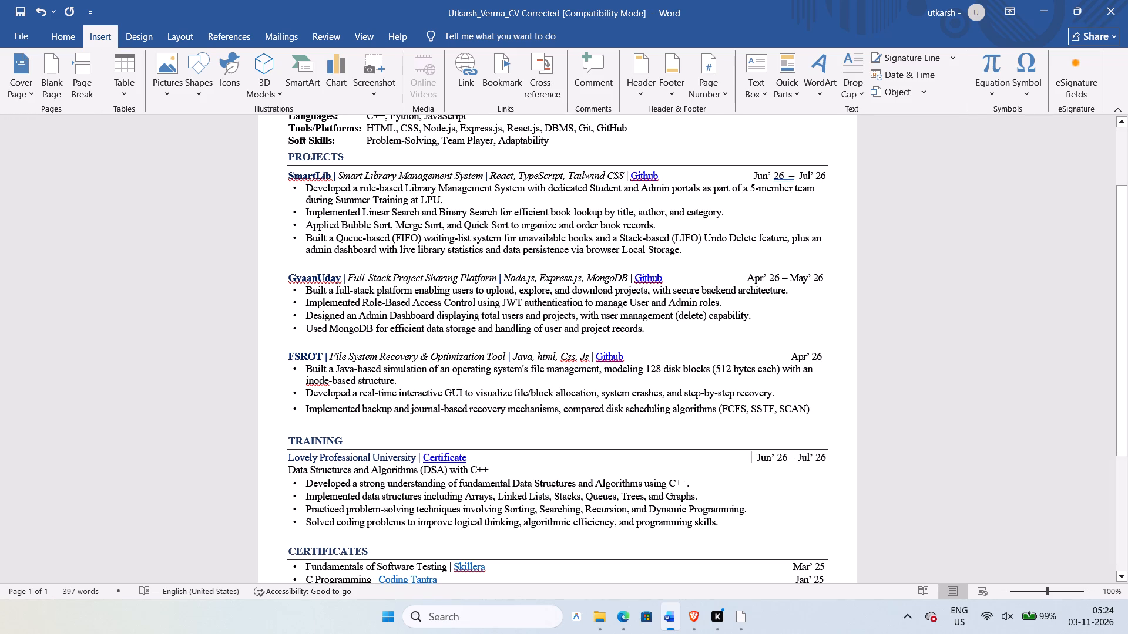
pyautogui.click(967, 491)
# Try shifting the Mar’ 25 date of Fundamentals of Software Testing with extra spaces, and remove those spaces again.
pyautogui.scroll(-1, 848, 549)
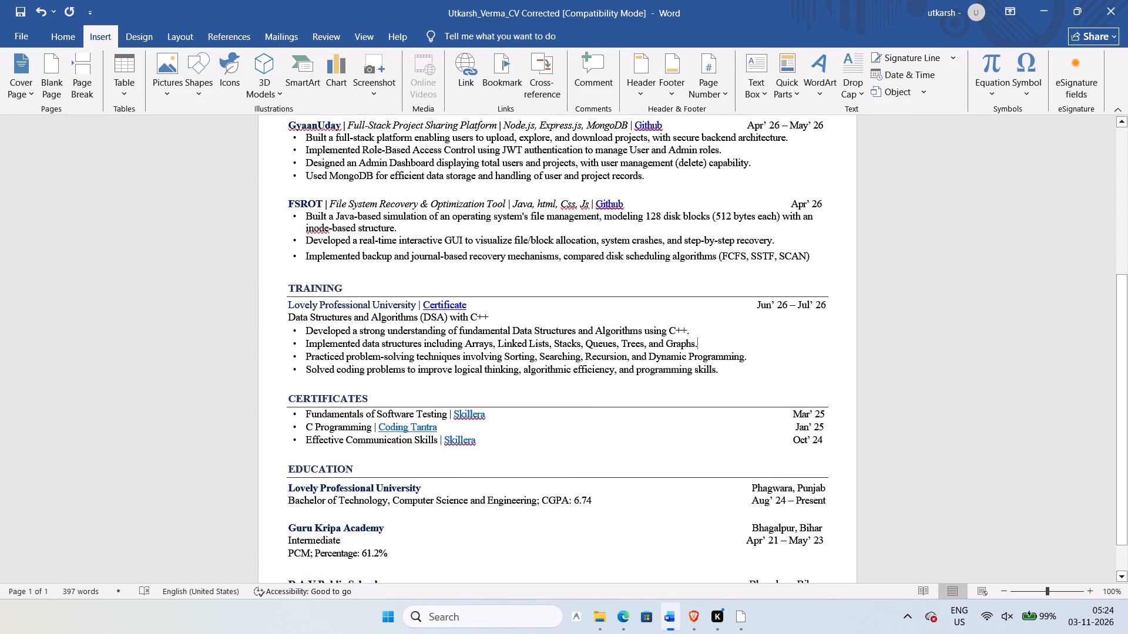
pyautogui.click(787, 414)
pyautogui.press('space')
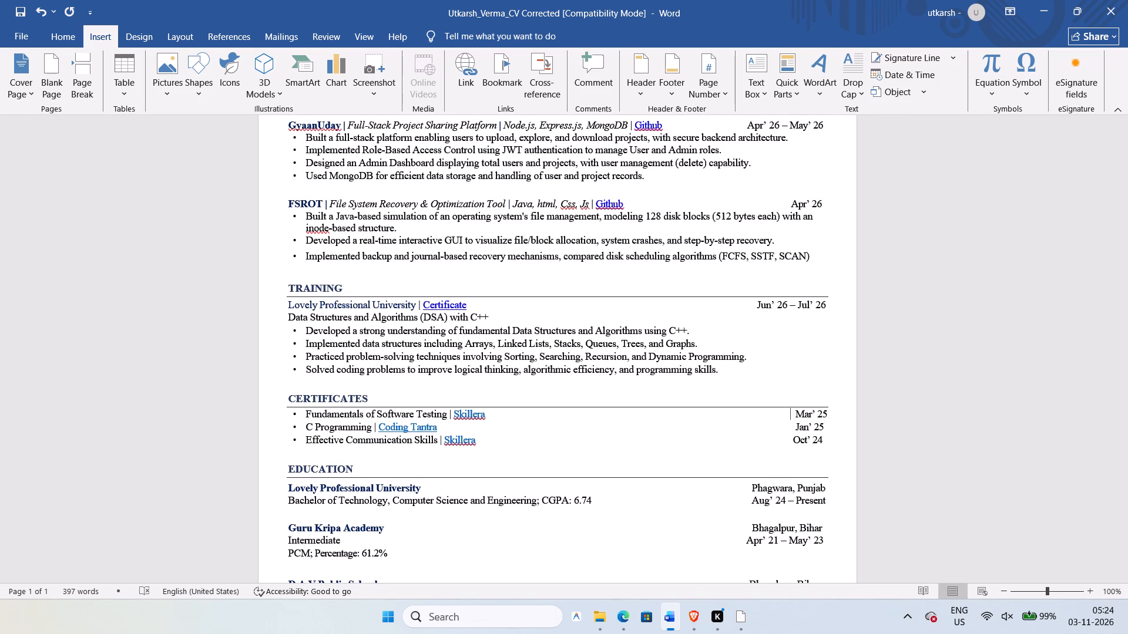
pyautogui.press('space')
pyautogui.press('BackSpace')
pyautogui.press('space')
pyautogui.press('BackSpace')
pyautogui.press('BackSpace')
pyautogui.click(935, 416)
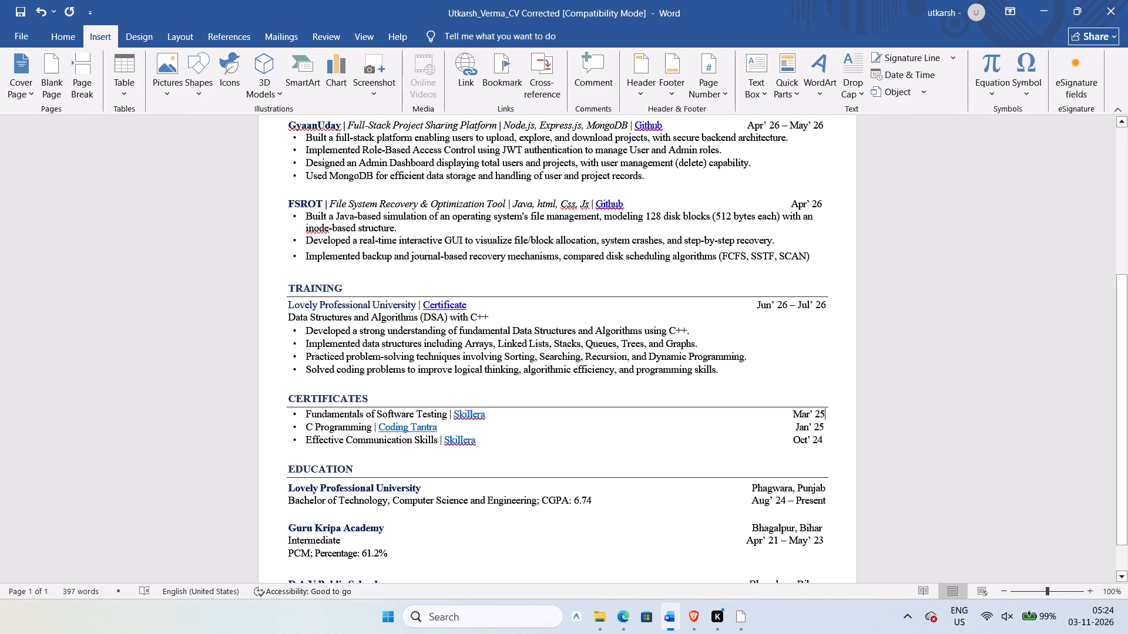
# Review the CV from Projects through Education, checking the links and date alignment.
pyautogui.scroll(1, 569, 380)
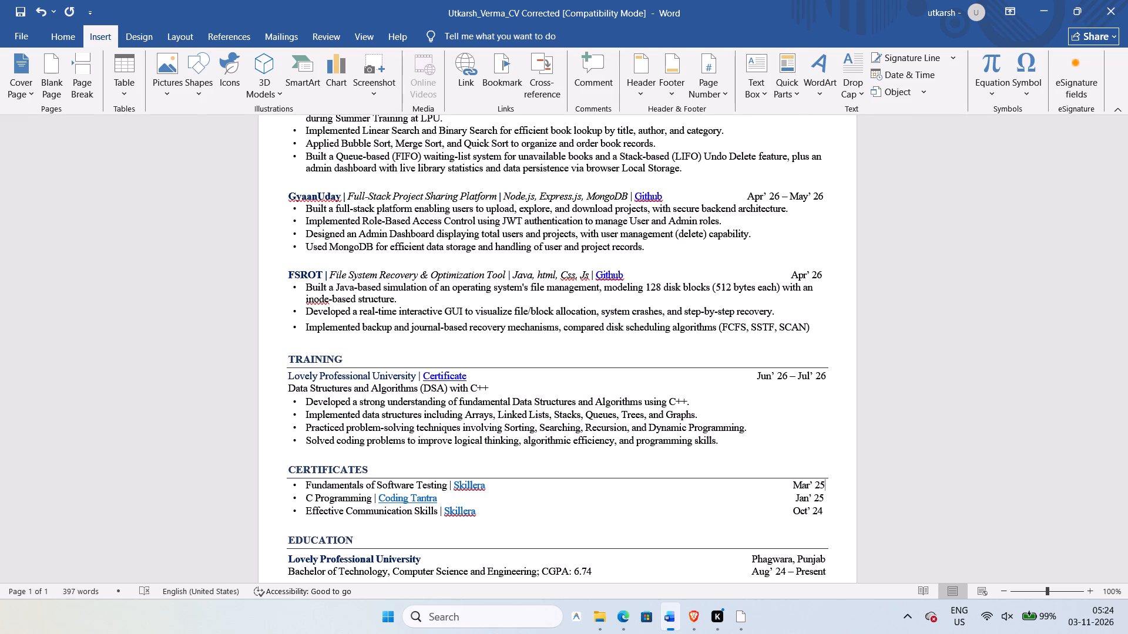
pyautogui.scroll(1, 569, 380)
pyautogui.scroll(-1, 569, 380)
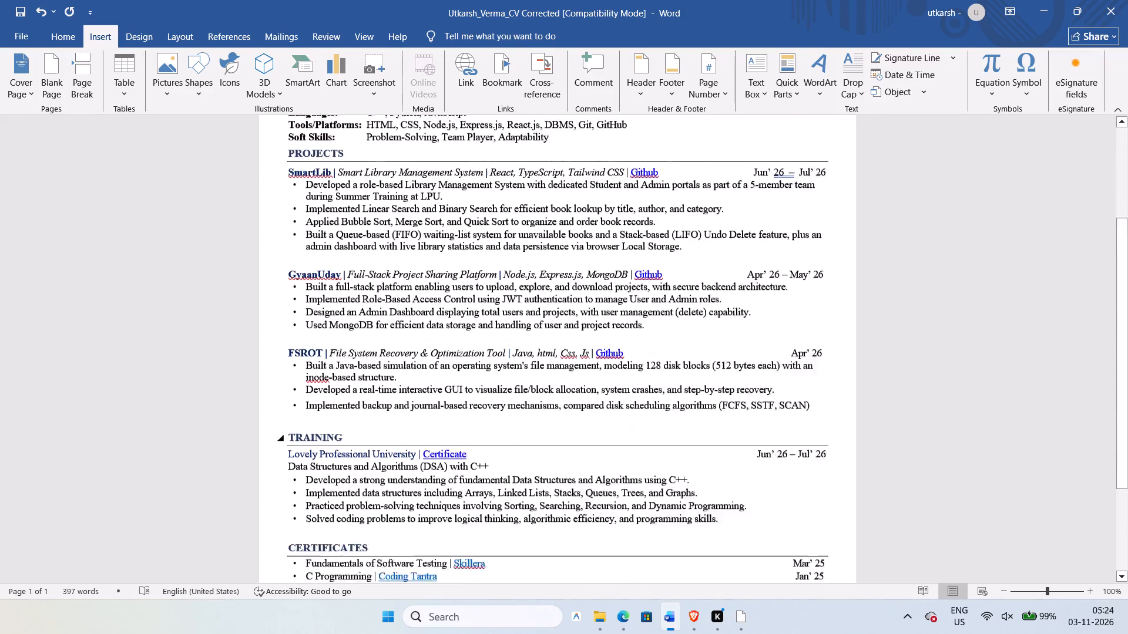
pyautogui.scroll(-1, 569, 380)
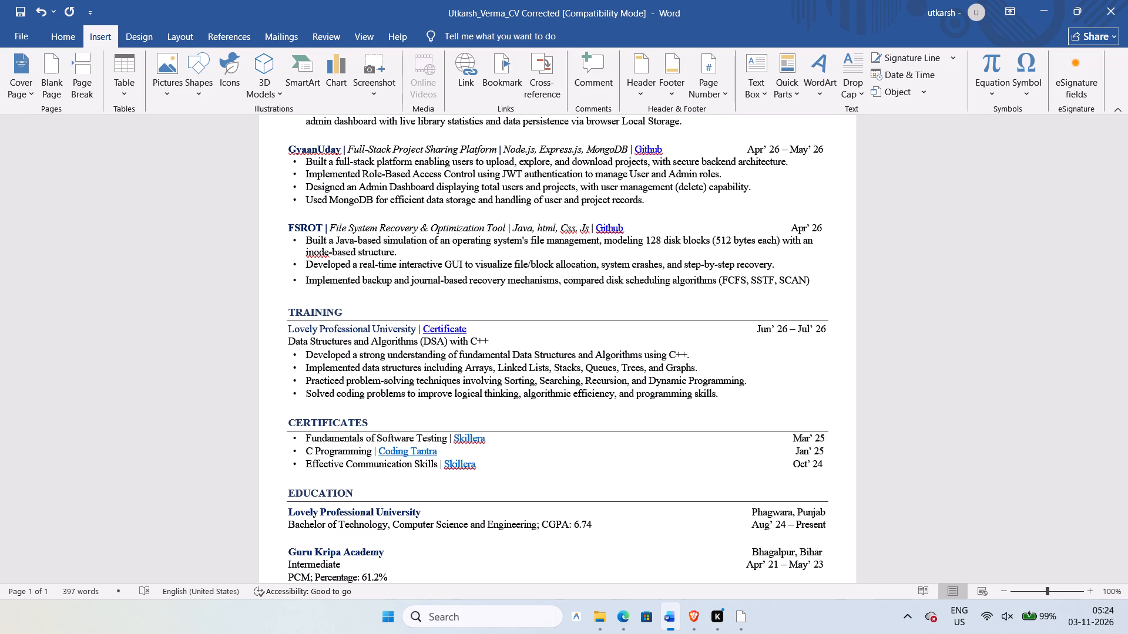
pyautogui.scroll(-1, 556, 396)
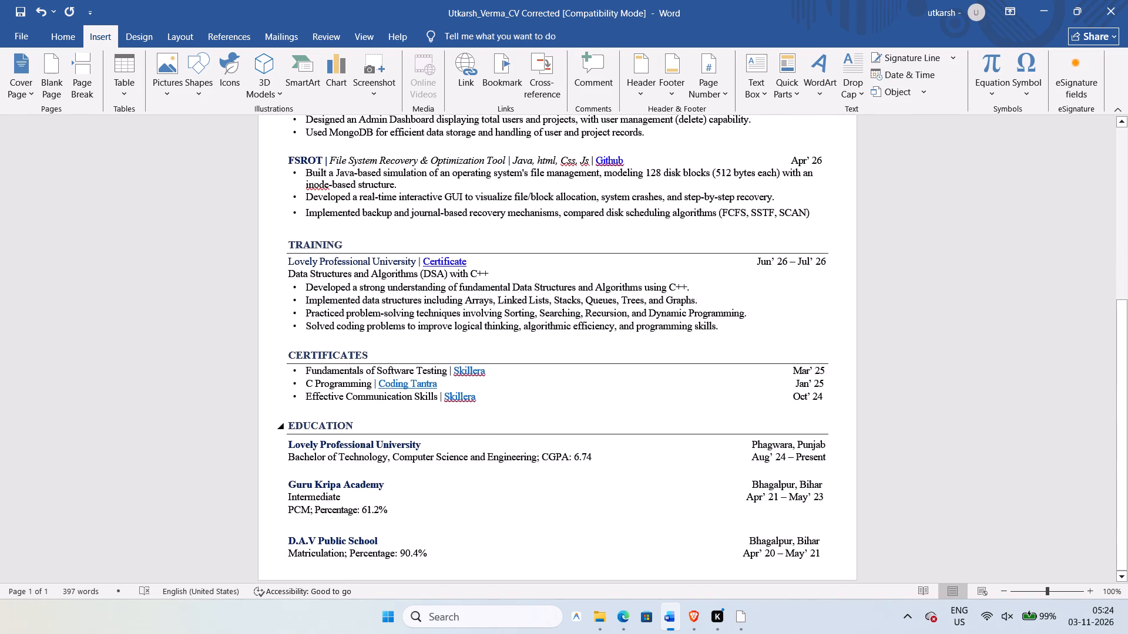
pyautogui.scroll(-1, 428, 433)
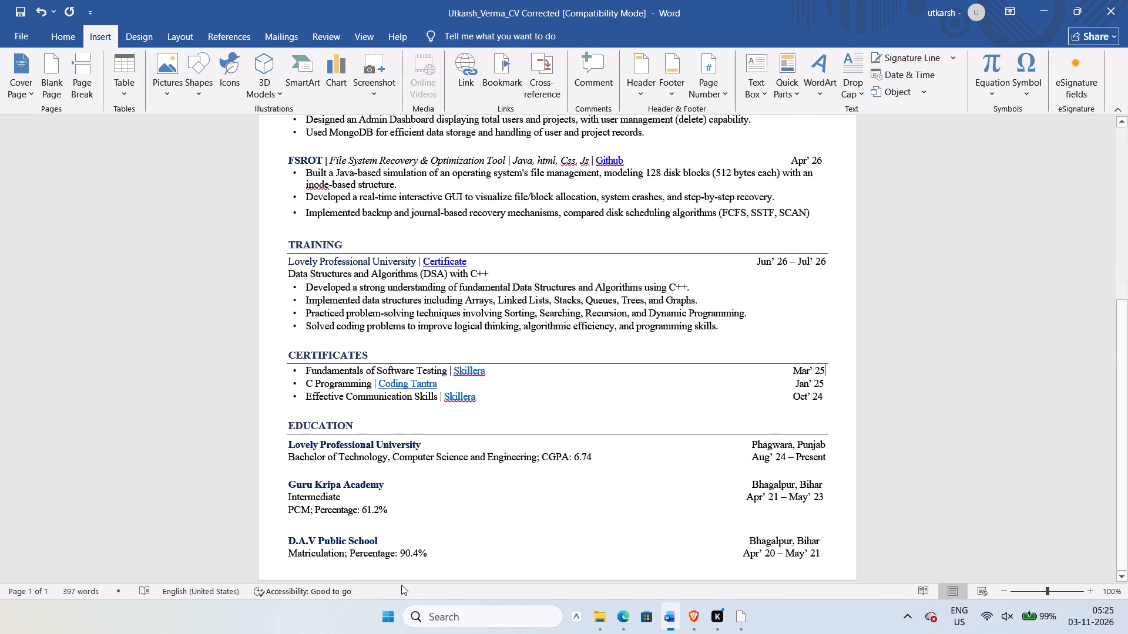
pyautogui.click(349, 554)
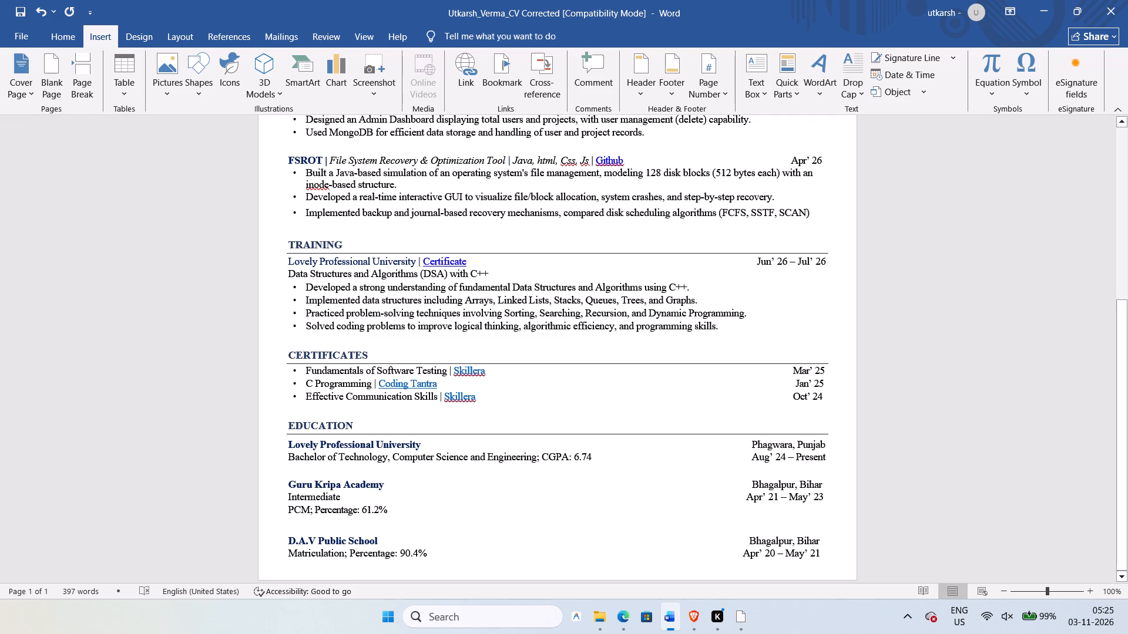
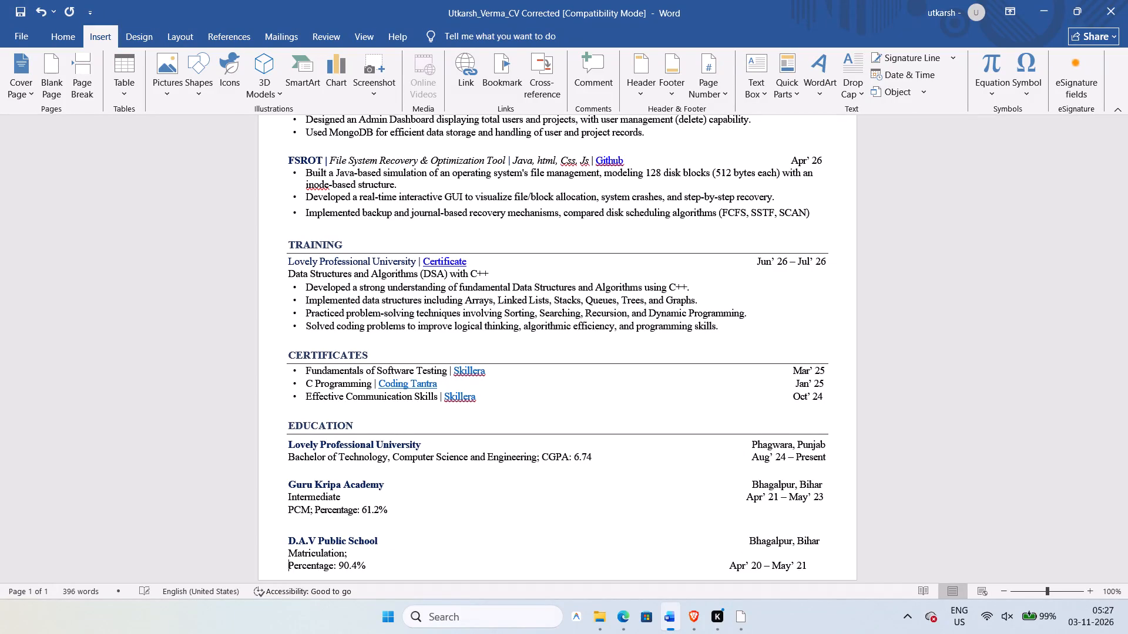
# Cut the date Apr’ 20 – May’ 21 from the Percentage: 90.4% line of D.A.V Public School.
pyautogui.scroll(-1, 519, 539)
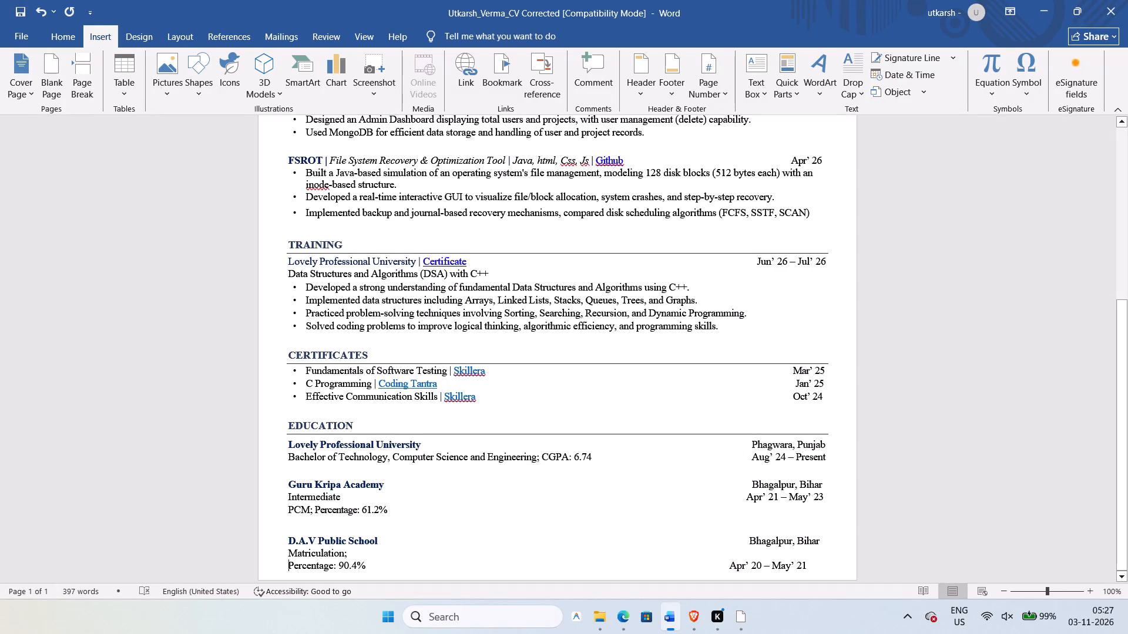
pyautogui.scroll(-1, 519, 539)
pyautogui.scroll(-1, 620, 554)
pyautogui.moveTo(810, 563); pyautogui.dragTo(731, 572)
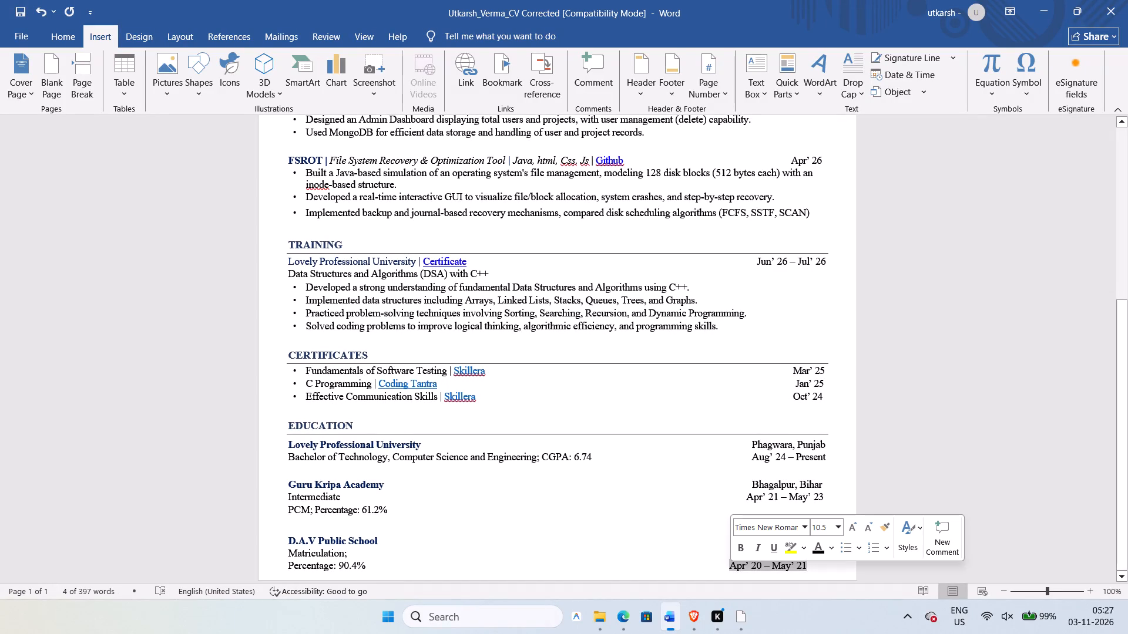
pyautogui.hotkey('ctrl', 'x')
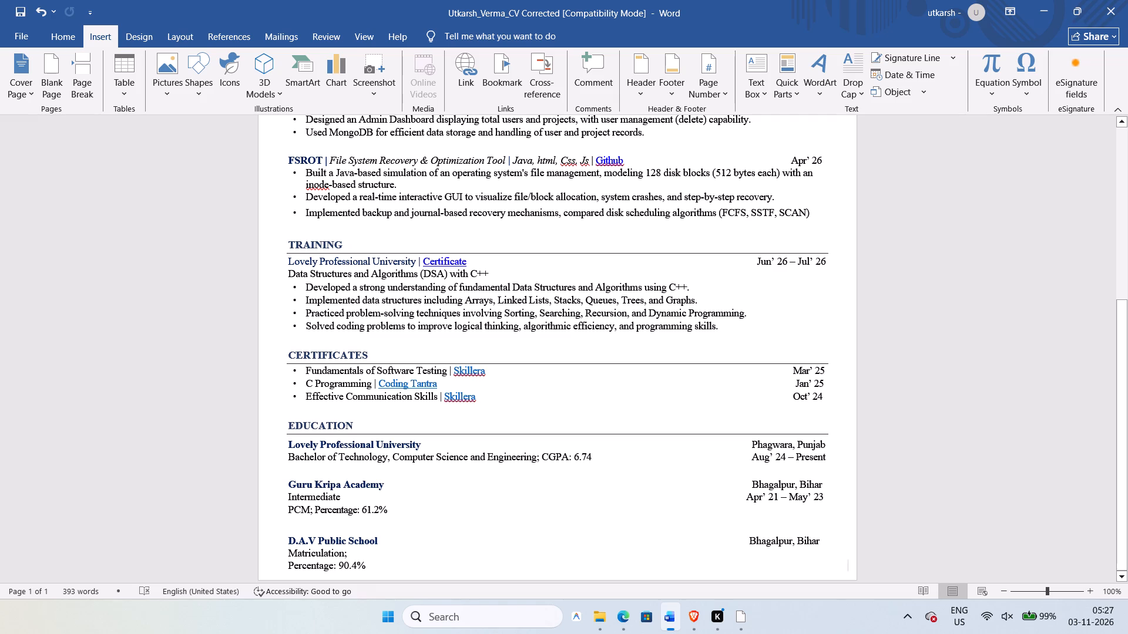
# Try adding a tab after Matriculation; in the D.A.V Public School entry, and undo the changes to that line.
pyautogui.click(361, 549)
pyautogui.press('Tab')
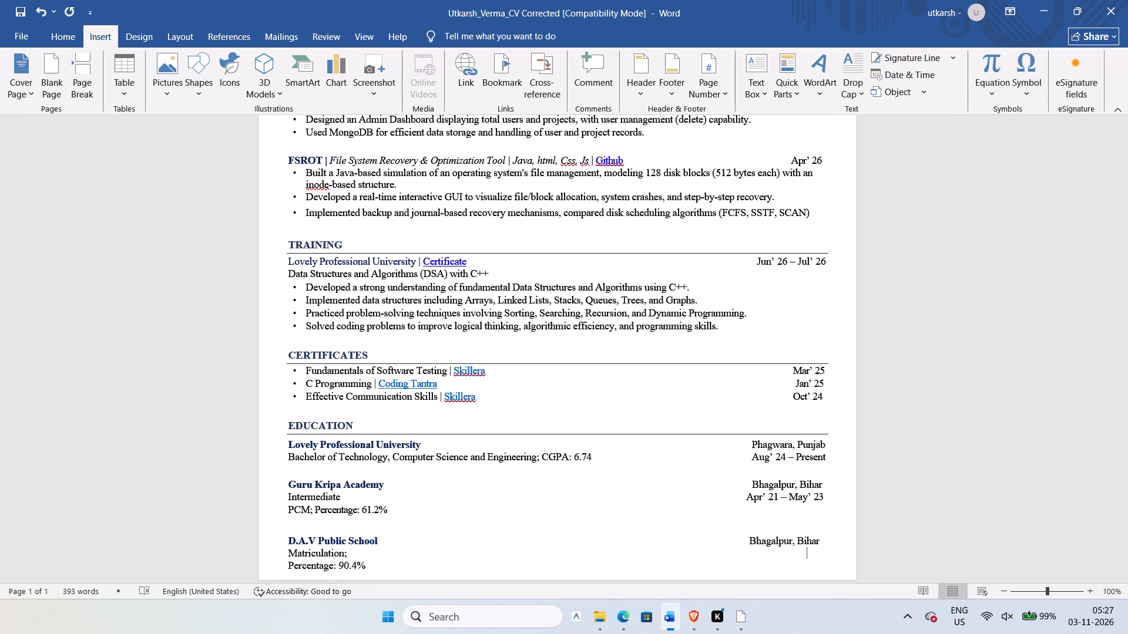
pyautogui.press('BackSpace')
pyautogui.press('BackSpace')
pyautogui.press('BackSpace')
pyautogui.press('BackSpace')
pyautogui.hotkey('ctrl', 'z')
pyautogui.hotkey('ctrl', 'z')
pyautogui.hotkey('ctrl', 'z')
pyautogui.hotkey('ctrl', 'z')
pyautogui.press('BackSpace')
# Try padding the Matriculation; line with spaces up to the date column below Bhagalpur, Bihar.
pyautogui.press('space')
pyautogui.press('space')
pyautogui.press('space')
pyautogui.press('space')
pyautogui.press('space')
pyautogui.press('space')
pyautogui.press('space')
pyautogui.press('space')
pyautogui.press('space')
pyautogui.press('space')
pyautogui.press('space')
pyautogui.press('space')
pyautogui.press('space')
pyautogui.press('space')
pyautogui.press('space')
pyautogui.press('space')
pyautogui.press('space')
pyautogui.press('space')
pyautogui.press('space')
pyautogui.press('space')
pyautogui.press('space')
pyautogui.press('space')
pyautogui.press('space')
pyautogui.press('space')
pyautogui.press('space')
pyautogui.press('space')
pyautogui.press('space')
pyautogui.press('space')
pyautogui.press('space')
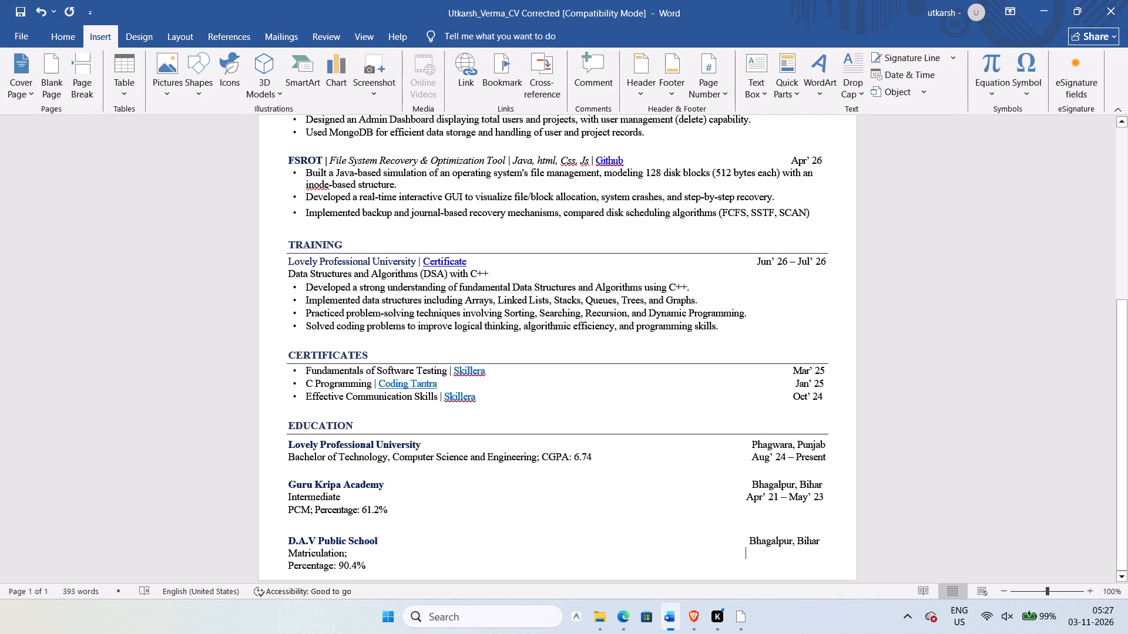
# Delete the semicolon after Matriculation in the D.A.V Public School entry.
pyautogui.click(348, 552)
pyautogui.press('BackSpace')
pyautogui.press('BackSpace')
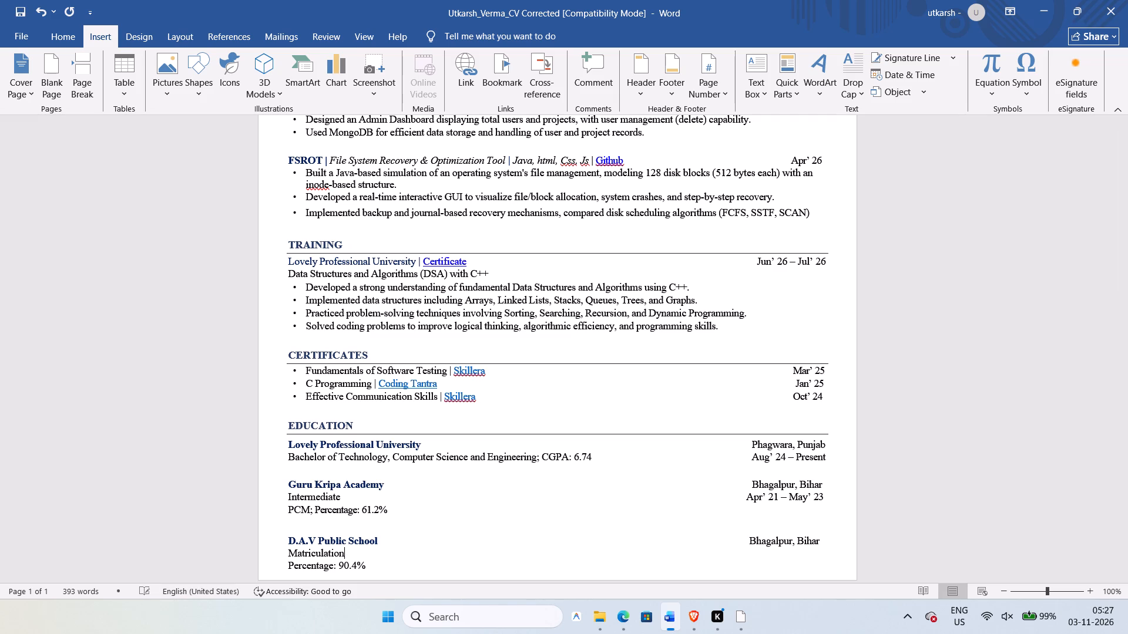
# Pad the Matriculation line with spaces to the date column and paste the cut date Apr’ 20 – May’ 21 there.
pyautogui.press('space')
pyautogui.press('space')
pyautogui.press('space')
pyautogui.press('space')
pyautogui.press('space')
pyautogui.press('space')
pyautogui.press('space')
pyautogui.press('space')
pyautogui.press('space')
pyautogui.press('space')
pyautogui.press('space')
pyautogui.press('space')
pyautogui.press('space')
pyautogui.press('space')
pyautogui.press('space')
pyautogui.press('space')
pyautogui.press('space')
pyautogui.press('space')
pyautogui.press('space')
pyautogui.press('space')
pyautogui.press('space')
pyautogui.press('space')
pyautogui.press('space')
pyautogui.press('space')
pyautogui.press('space')
pyautogui.press('space')
pyautogui.press('space')
pyautogui.press('space')
pyautogui.press('space')
pyautogui.press('space')
pyautogui.press('space')
pyautogui.press('space')
pyautogui.press('space')
pyautogui.press('space')
pyautogui.press('space')
pyautogui.press('space')
pyautogui.press('space')
pyautogui.press('space')
pyautogui.press('space')
pyautogui.press('space')
pyautogui.press('space')
pyautogui.press('space')
pyautogui.press('space')
pyautogui.press('space')
pyautogui.press('space')
pyautogui.press('space')
pyautogui.press('space')
pyautogui.press('space')
pyautogui.press('space')
pyautogui.press('space')
pyautogui.press('space')
pyautogui.press('space')
pyautogui.press('space')
pyautogui.press('space')
pyautogui.press('space')
pyautogui.press('space')
pyautogui.press('space')
pyautogui.press('space')
pyautogui.press('space')
pyautogui.press('space')
pyautogui.press('space')
pyautogui.press('space')
pyautogui.press('space')
pyautogui.press('space')
pyautogui.press('space')
pyautogui.press('space')
pyautogui.press('space')
pyautogui.press('space')
pyautogui.press('space')
pyautogui.press('space')
pyautogui.press('space')
pyautogui.press('space')
pyautogui.press('BackSpace')
pyautogui.press('BackSpace')
pyautogui.hotkey('ctrl', 'v')
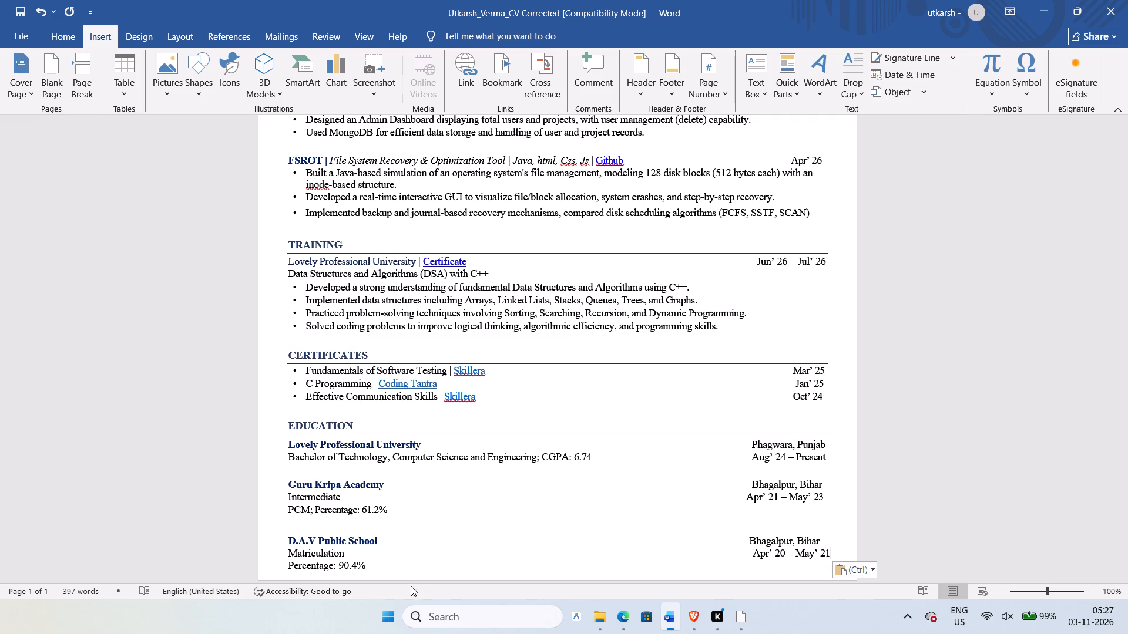
# Remove three spaces before Apr’ 20 – May’ 21 to bring it in line with the Guru Kripa Academy date.
pyautogui.click(747, 557)
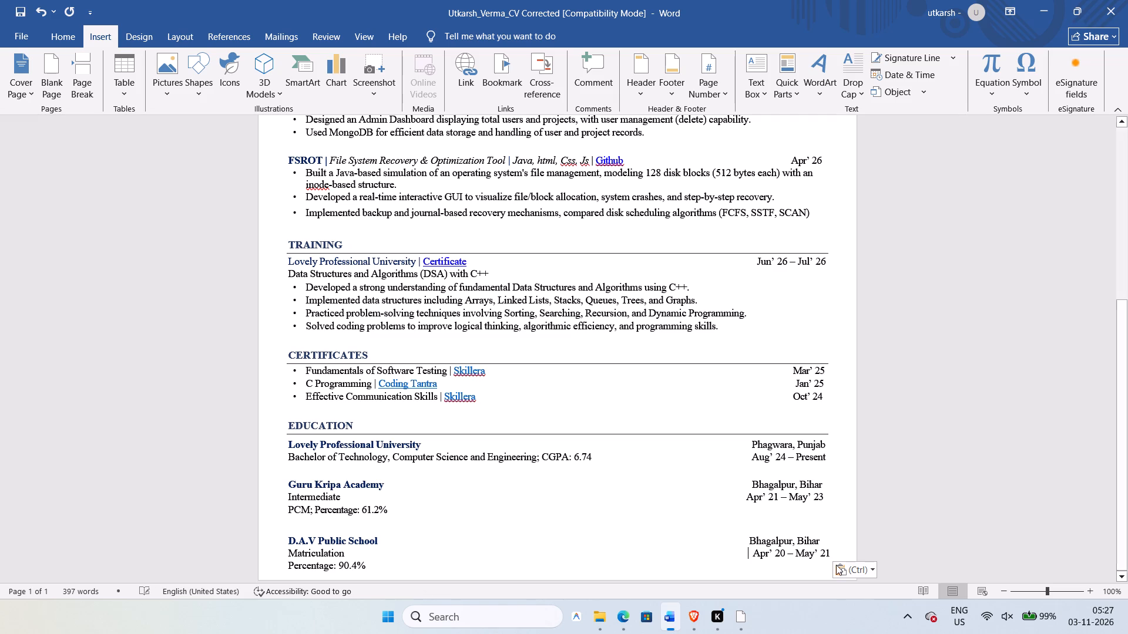
pyautogui.press('BackSpace')
pyautogui.press('BackSpace')
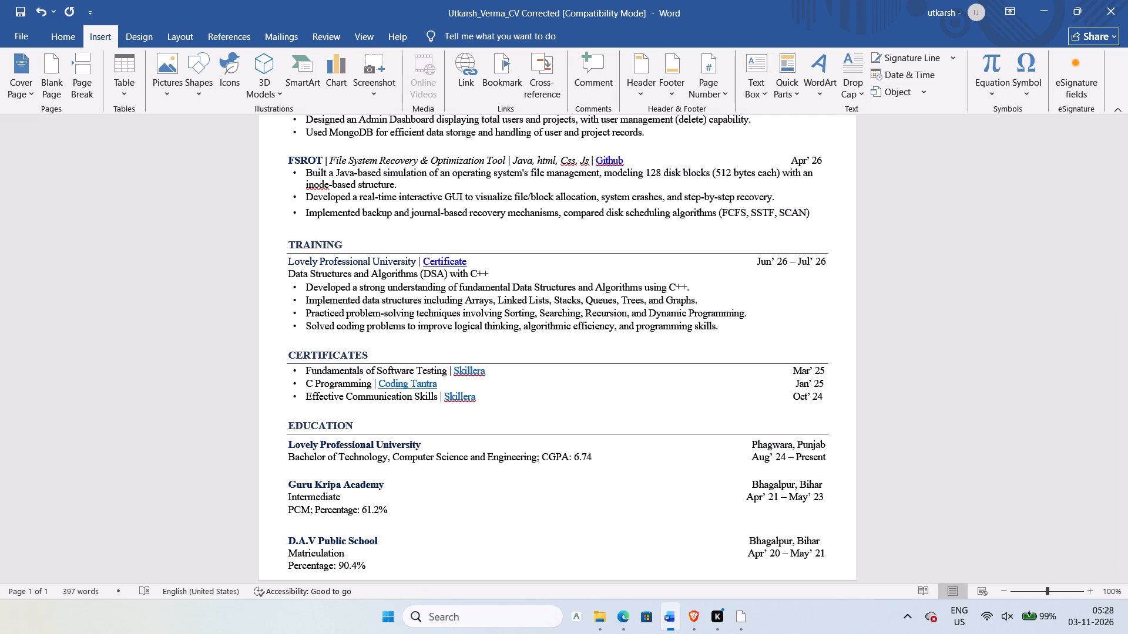
pyautogui.press('BackSpace')
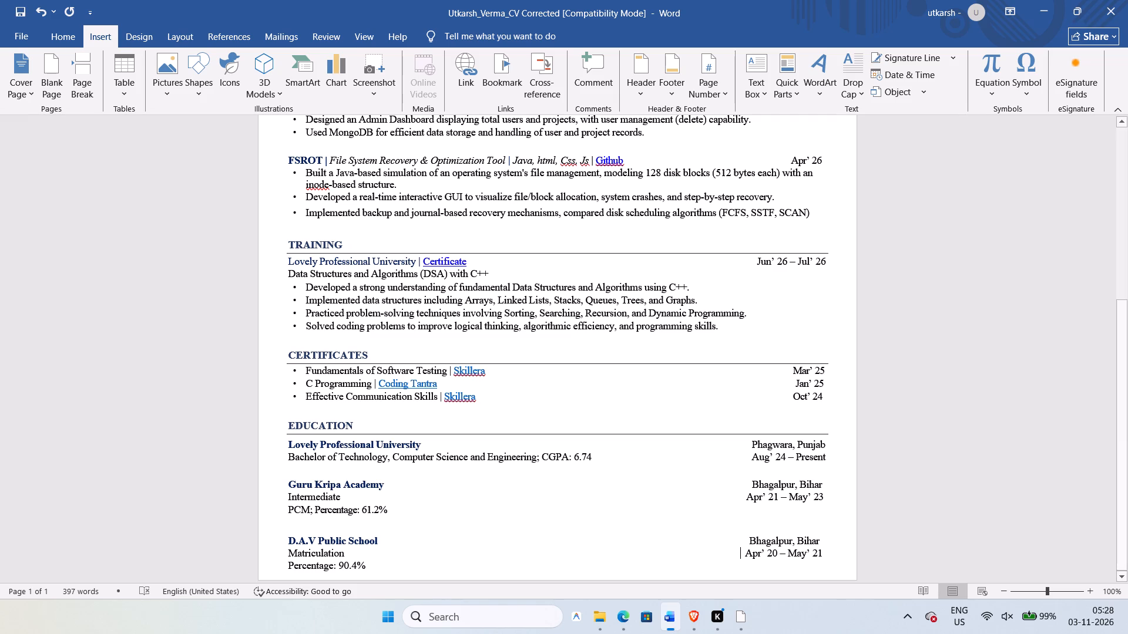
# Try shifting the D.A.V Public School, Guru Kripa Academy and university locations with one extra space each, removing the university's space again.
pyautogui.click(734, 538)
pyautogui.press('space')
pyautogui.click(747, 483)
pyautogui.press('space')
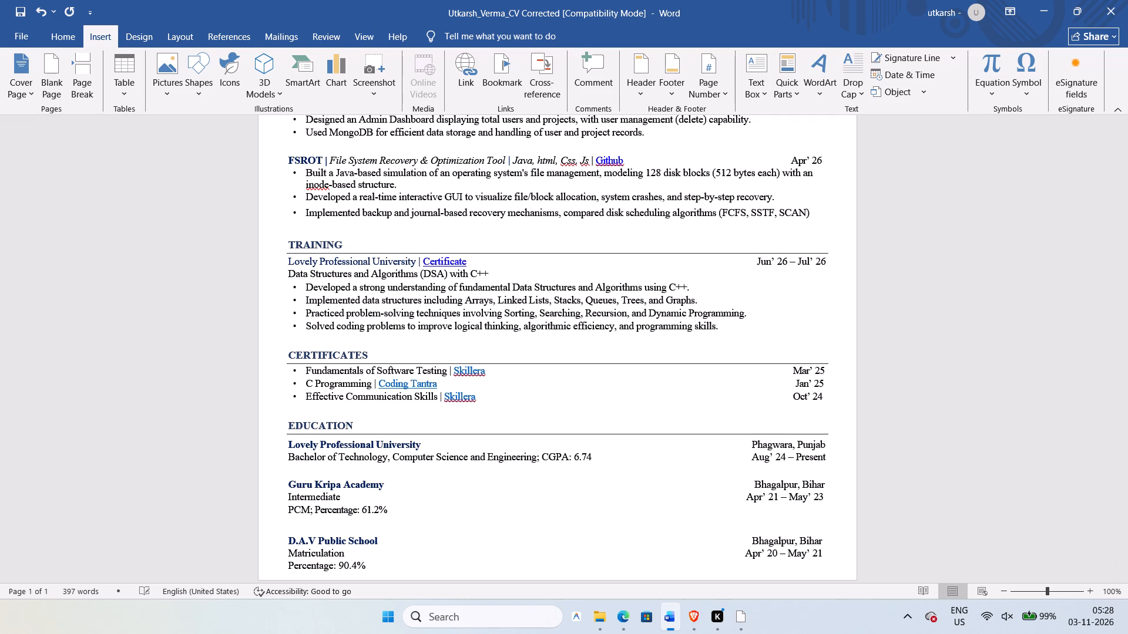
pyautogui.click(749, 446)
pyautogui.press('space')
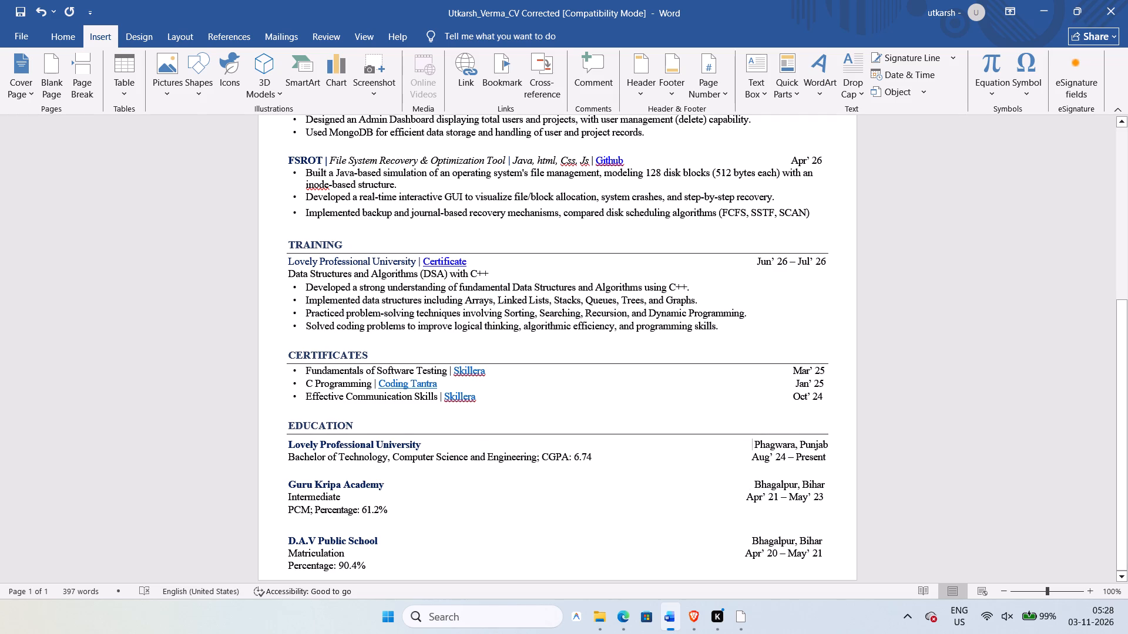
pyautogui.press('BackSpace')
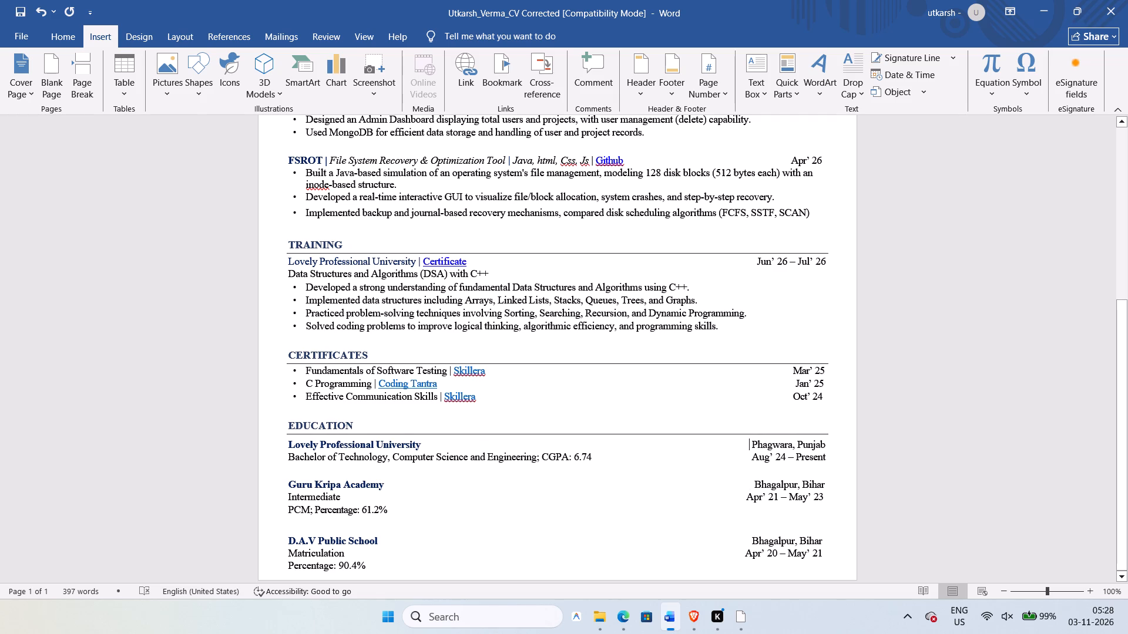
# Remove one space before Aug’ 24 – Present and before both the location and the date of Guru Kripa Academy and D.A.V Public School.
pyautogui.click(750, 458)
pyautogui.press('BackSpace')
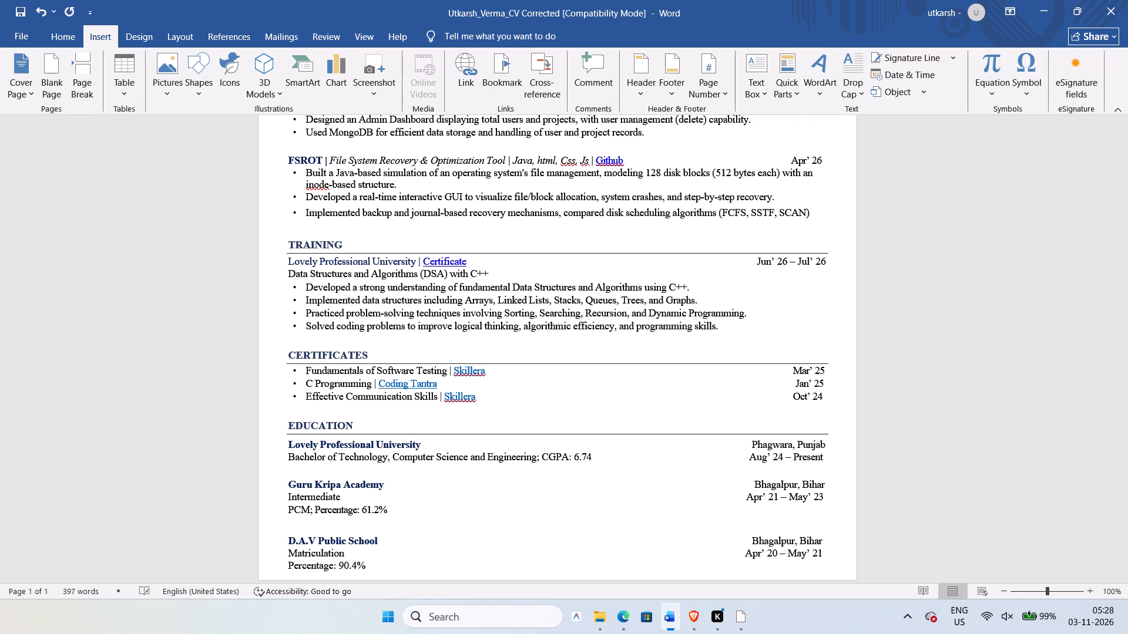
pyautogui.click(753, 481)
pyautogui.press('BackSpace')
pyautogui.click(743, 497)
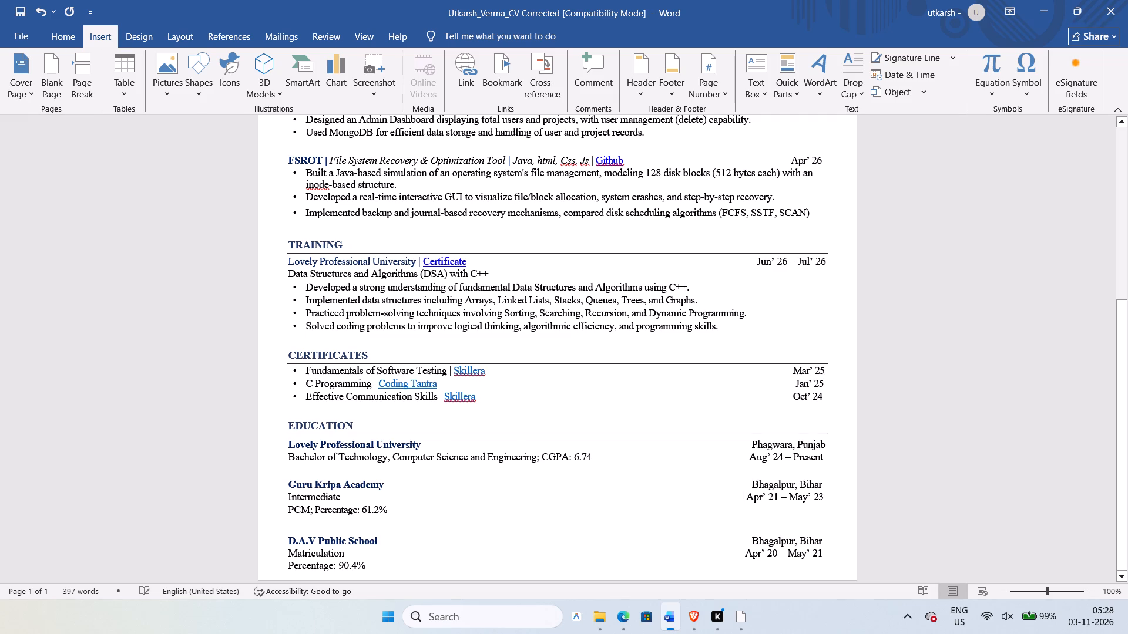
pyautogui.press('BackSpace')
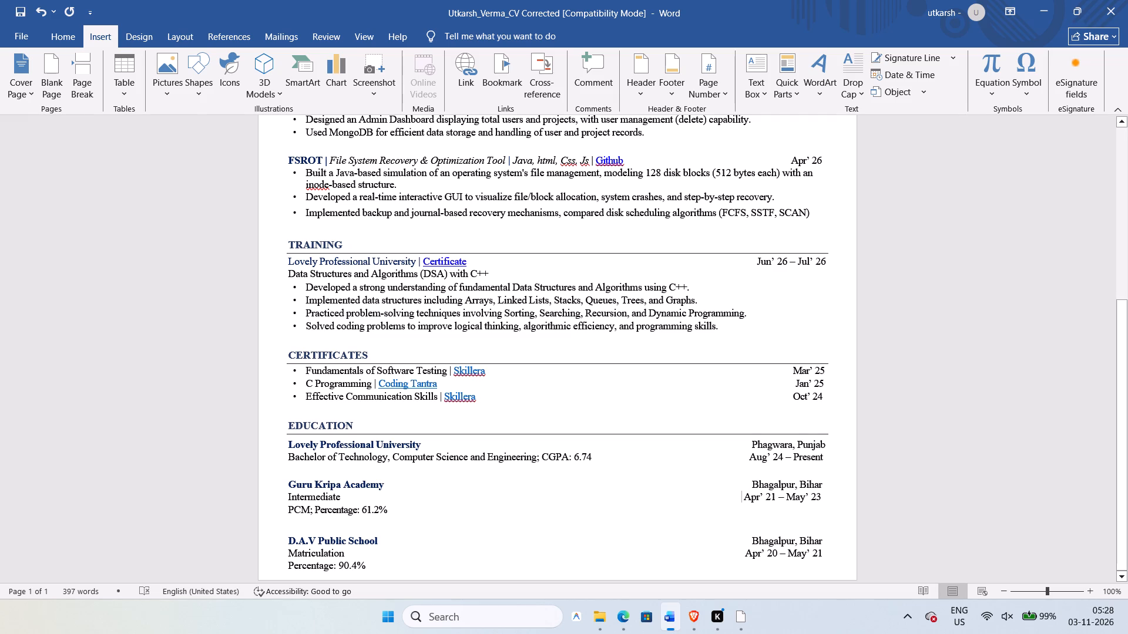
pyautogui.click(751, 538)
pyautogui.press('BackSpace')
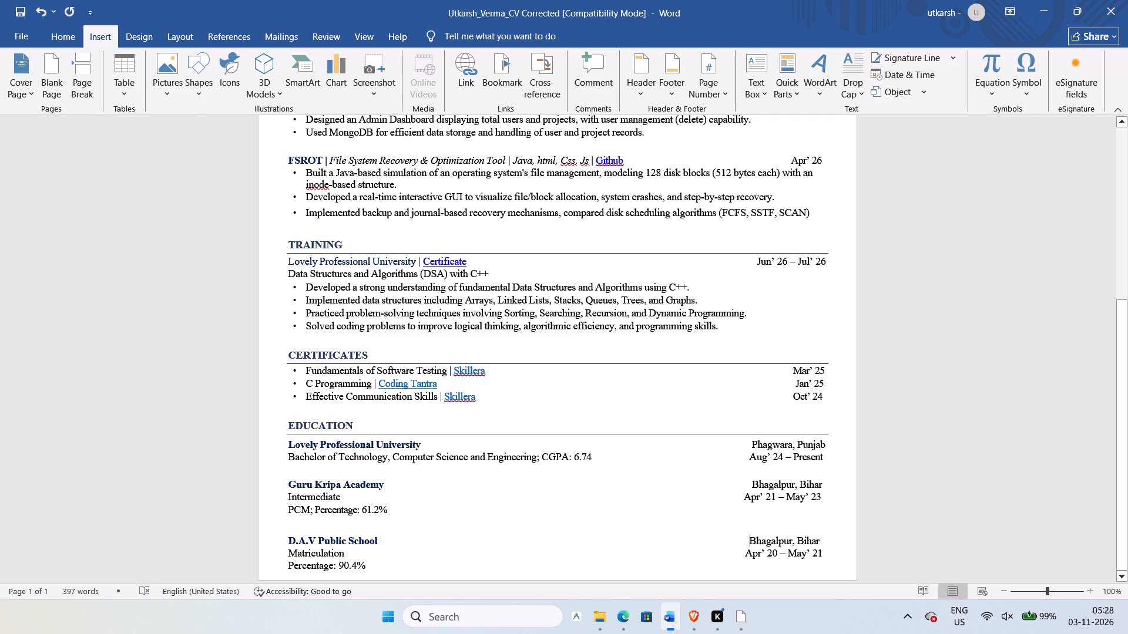
pyautogui.click(743, 554)
pyautogui.press('BackSpace')
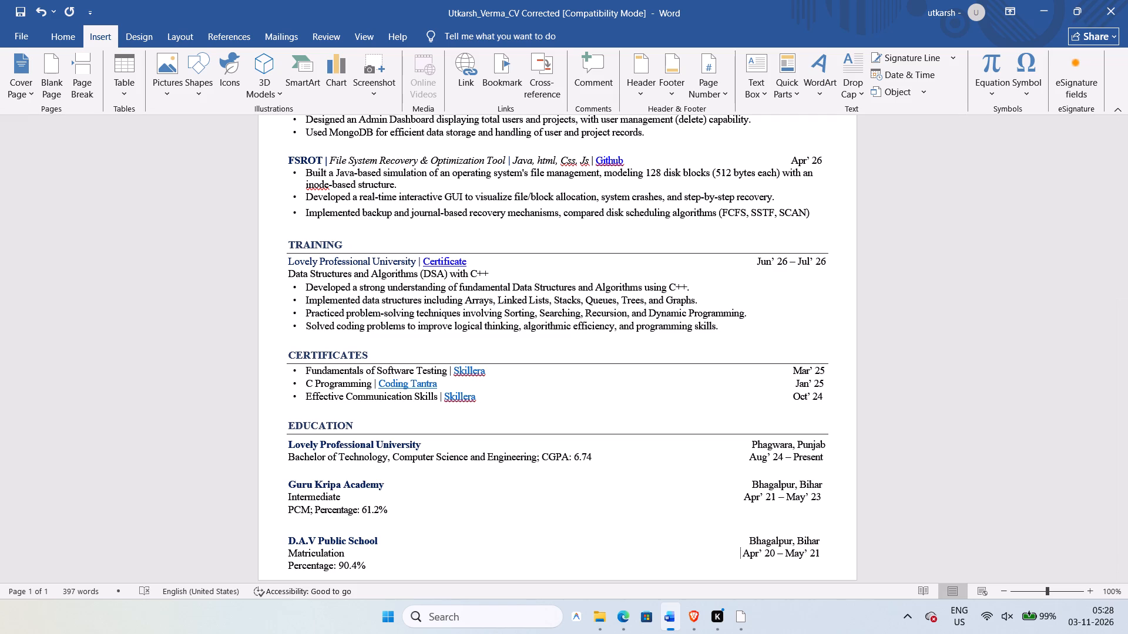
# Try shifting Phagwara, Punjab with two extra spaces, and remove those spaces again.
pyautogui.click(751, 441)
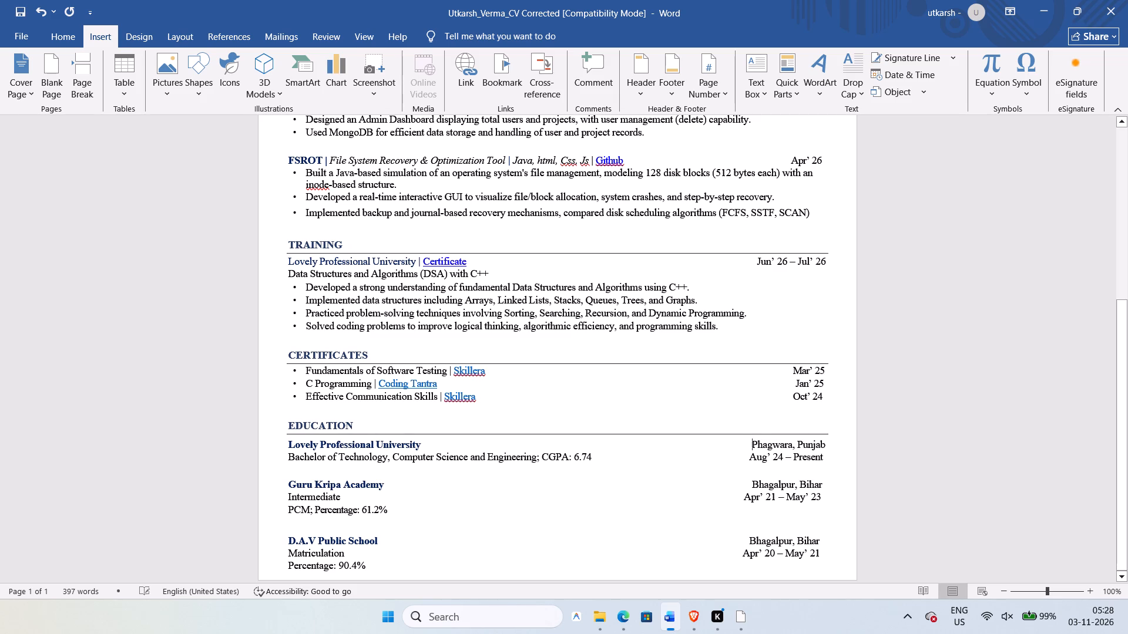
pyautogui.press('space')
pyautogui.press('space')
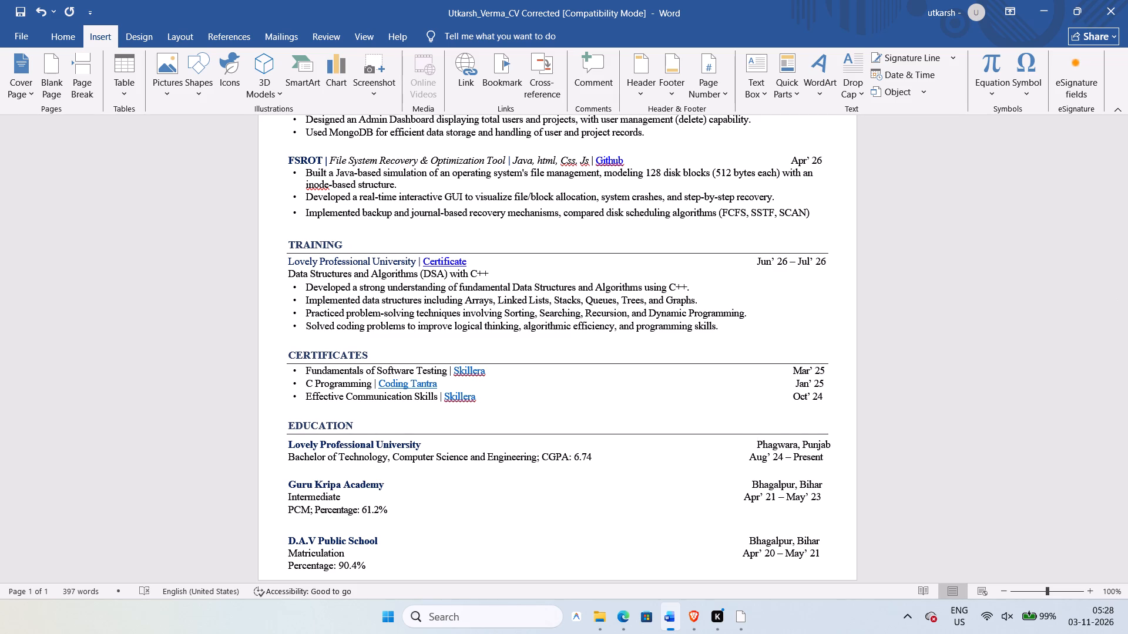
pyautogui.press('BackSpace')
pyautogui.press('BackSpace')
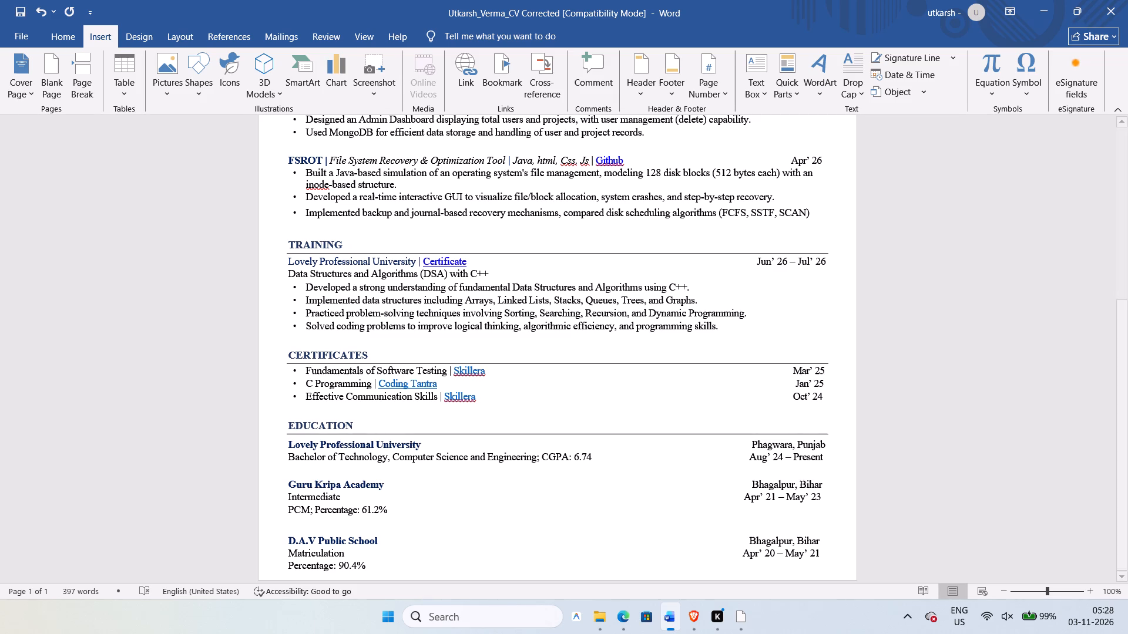
# Add one space before each of the Education dates Aug’ 24 – Present and Apr’ 21 – May’ 23.
pyautogui.click(745, 457)
pyautogui.press('space')
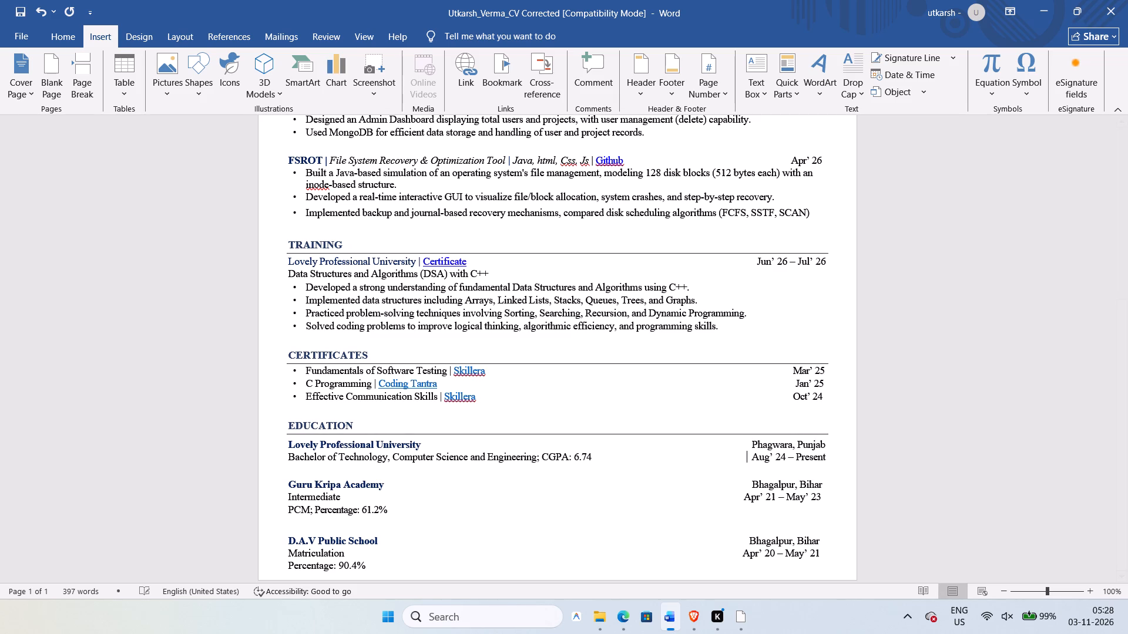
pyautogui.press('space')
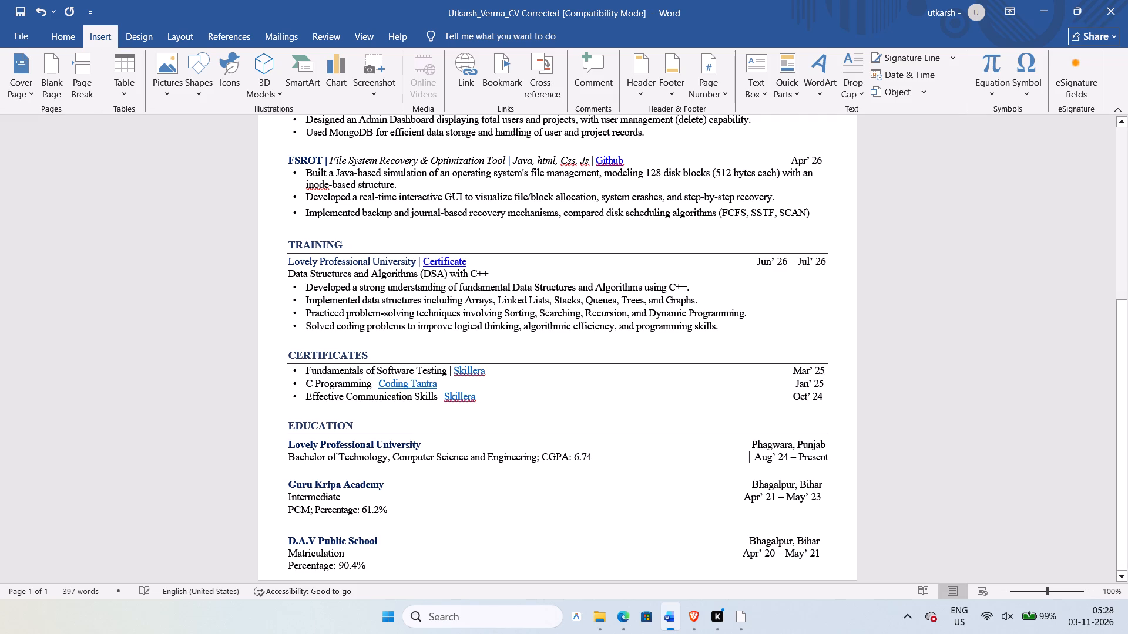
pyautogui.press('BackSpace')
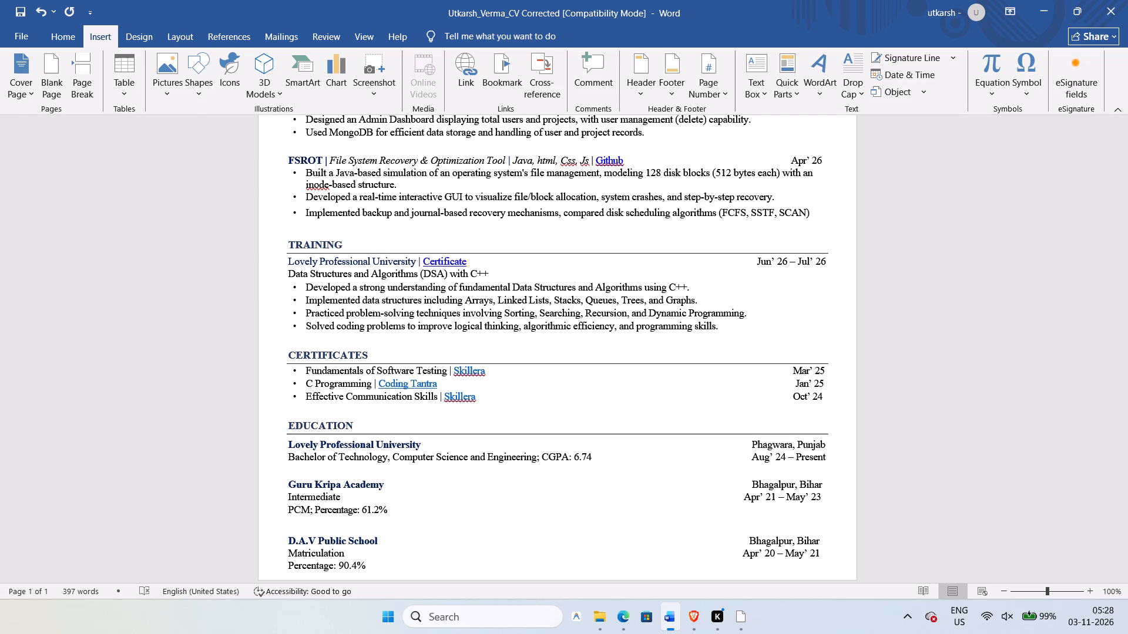
pyautogui.press('BackSpace')
pyautogui.press('space')
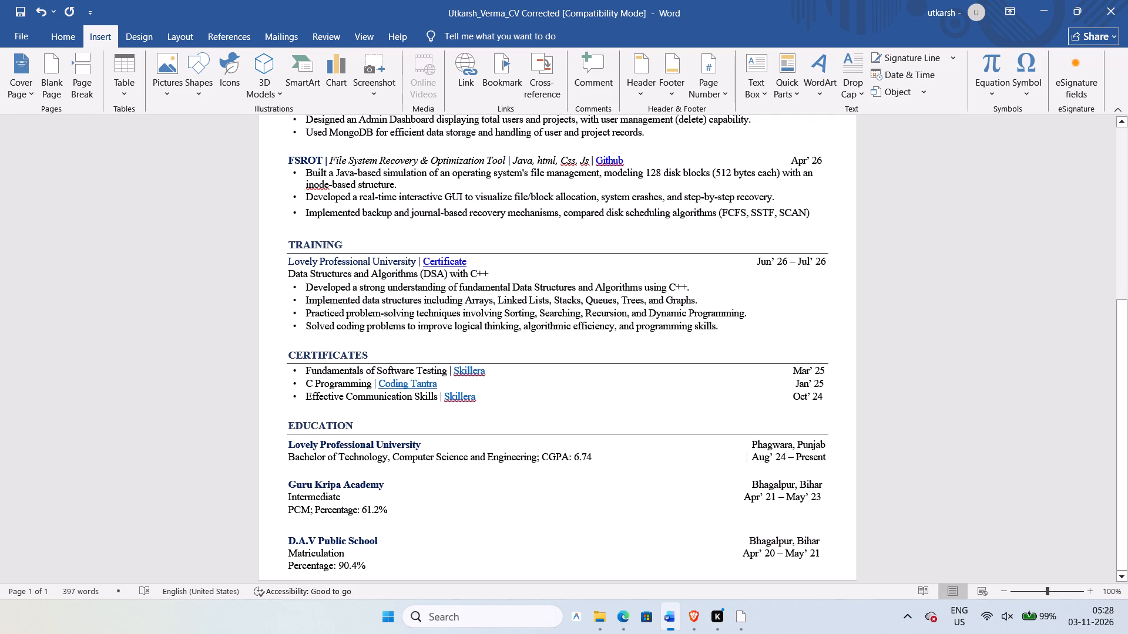
pyautogui.click(741, 499)
pyautogui.press('space')
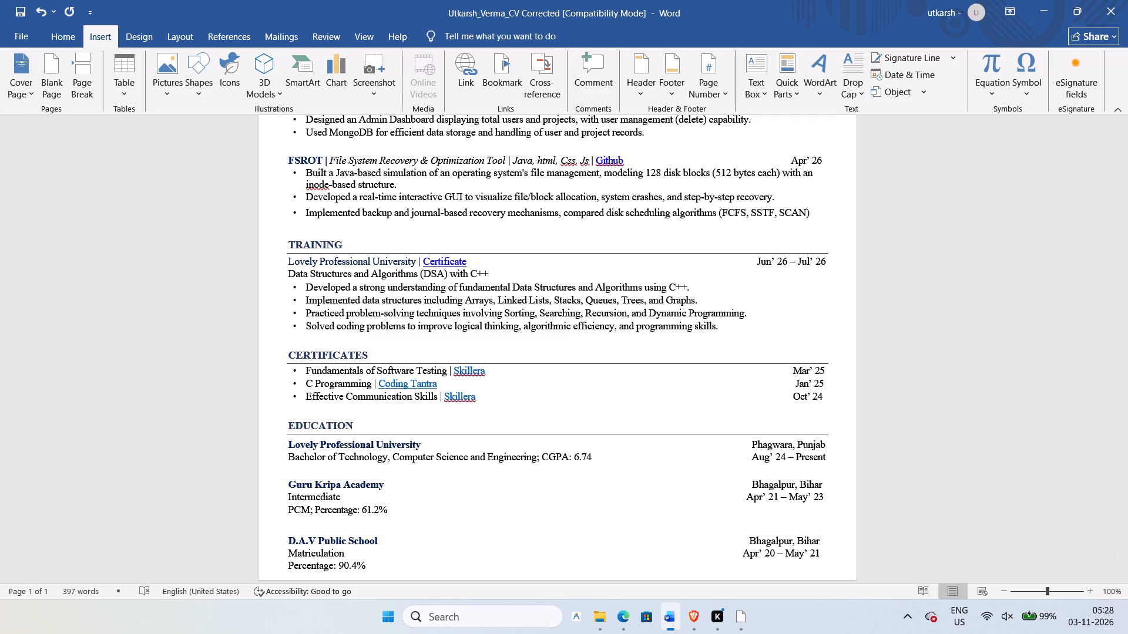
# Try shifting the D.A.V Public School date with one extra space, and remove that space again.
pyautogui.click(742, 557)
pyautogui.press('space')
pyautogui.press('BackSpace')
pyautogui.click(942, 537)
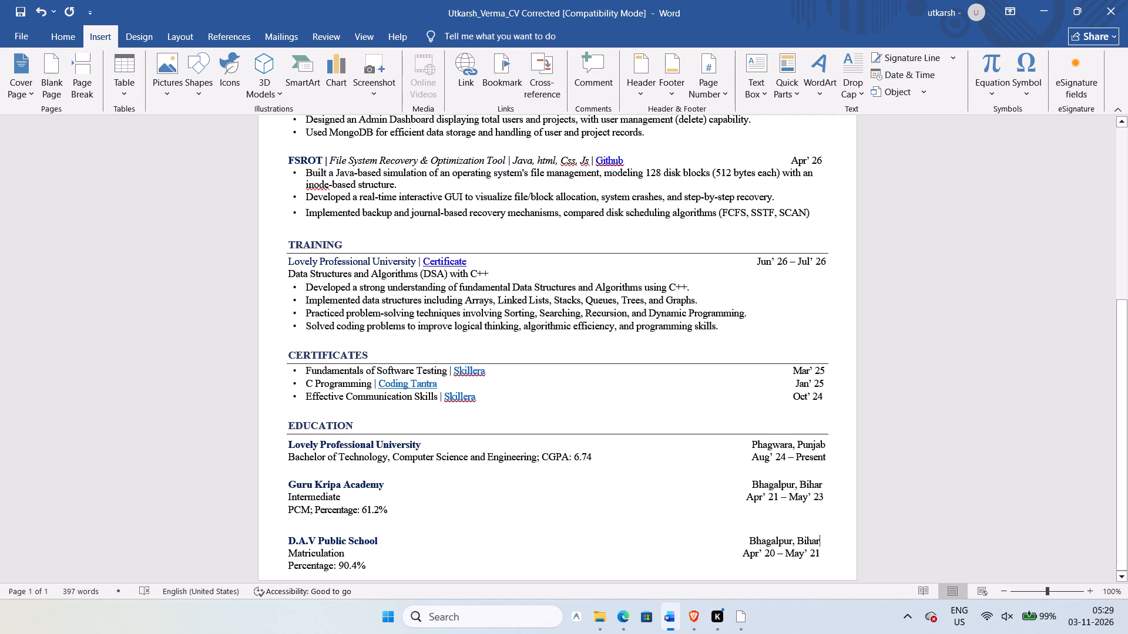
# Switch to the desktop and delete the CV PDF stored beside the other CV files at the top.
pyautogui.moveTo(448, 2); pyautogui.dragTo(342, 46)
pyautogui.press('Delete')
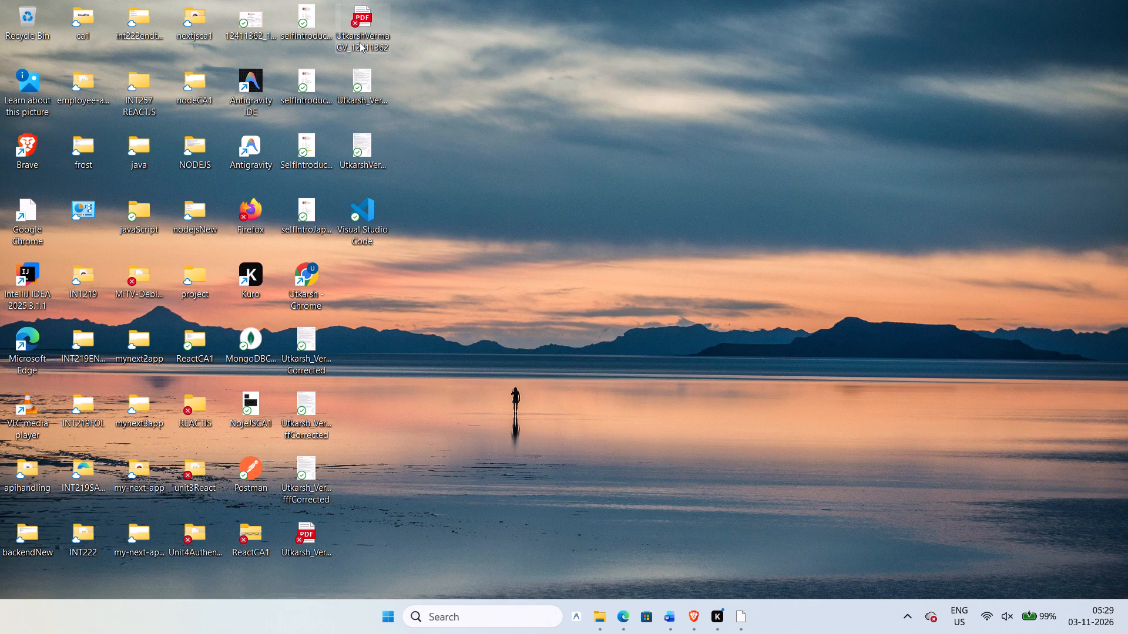
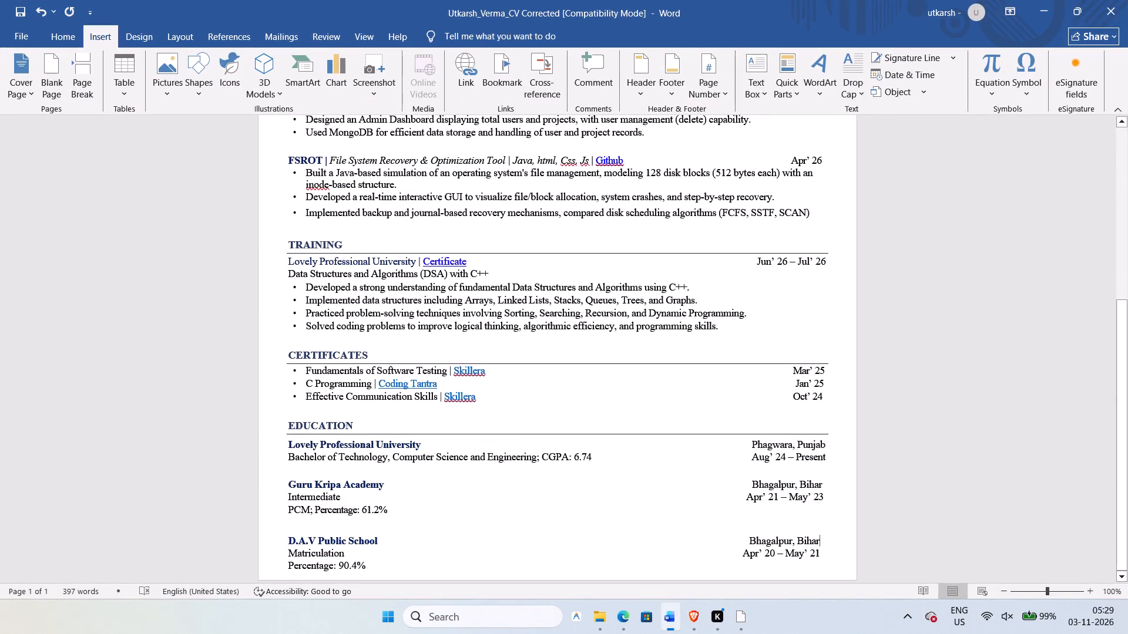
# Review the whole CV from the contact header down to Education, checking the content and the alignment of dates and locations.
pyautogui.click(925, 500)
pyautogui.scroll(3, 925, 500)
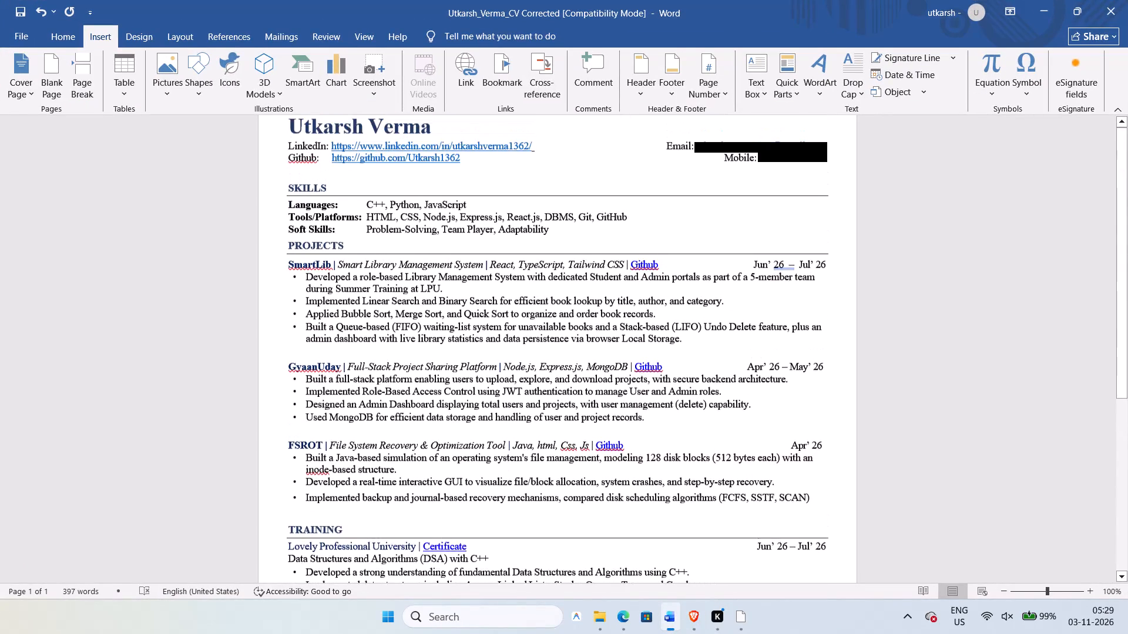
pyautogui.scroll(1, 925, 500)
pyautogui.scroll(-5, 925, 500)
pyautogui.scroll(1, 925, 500)
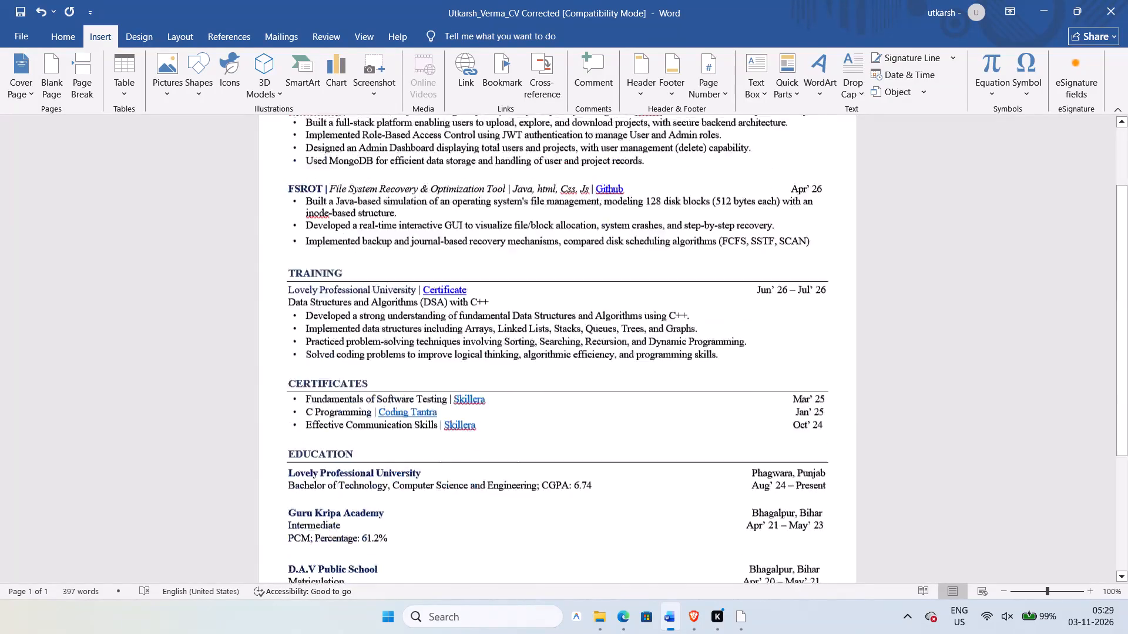
pyautogui.scroll(3, 925, 500)
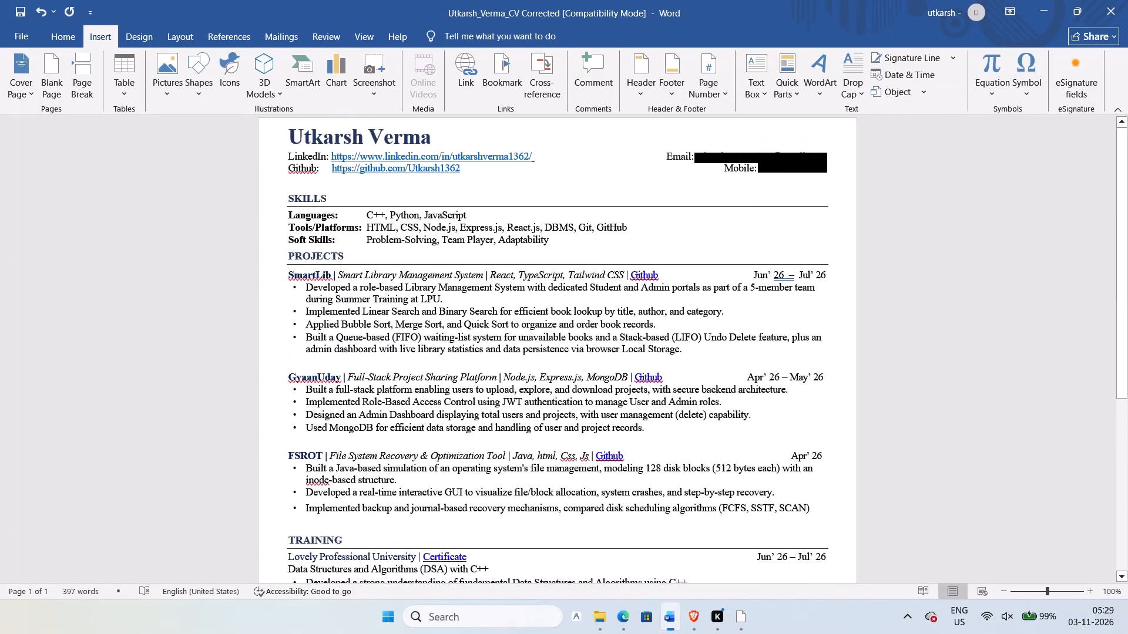
pyautogui.scroll(-9, 925, 500)
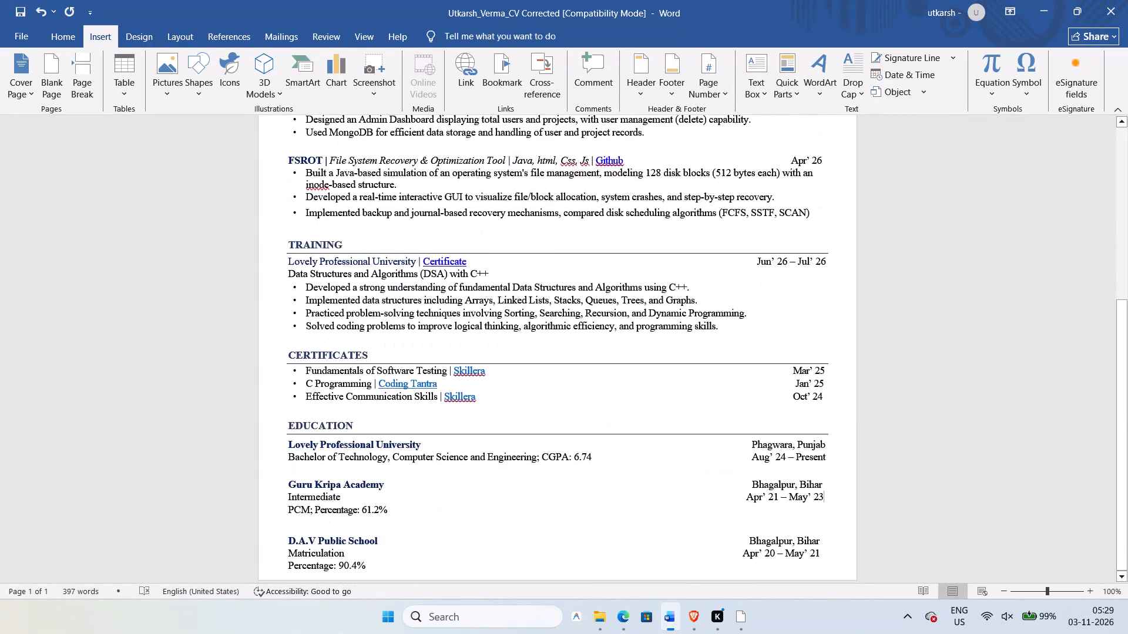
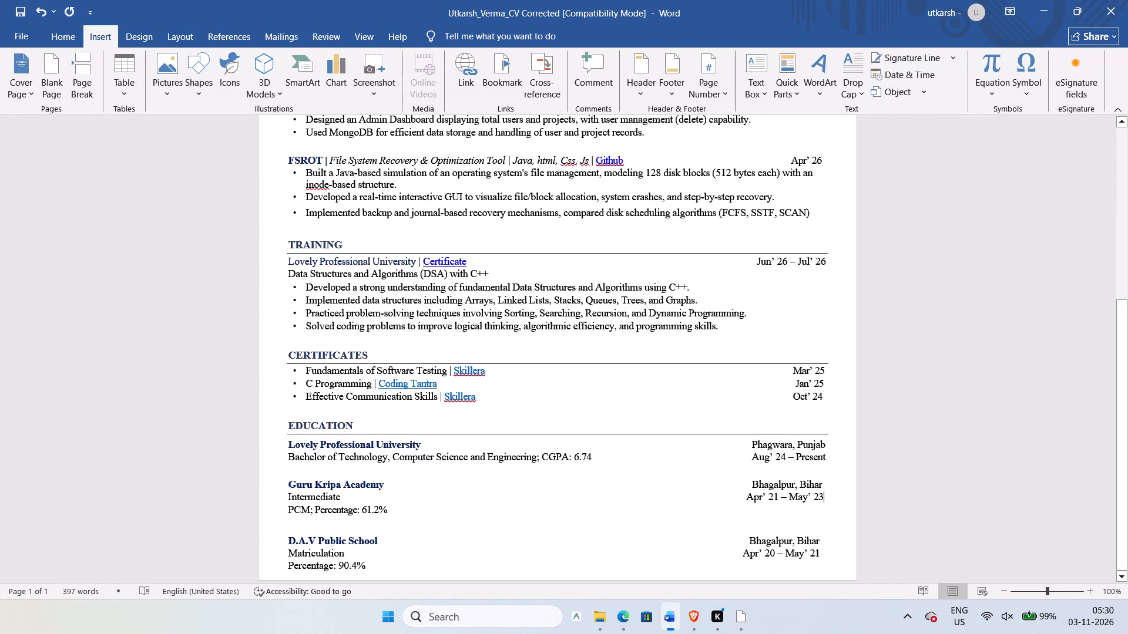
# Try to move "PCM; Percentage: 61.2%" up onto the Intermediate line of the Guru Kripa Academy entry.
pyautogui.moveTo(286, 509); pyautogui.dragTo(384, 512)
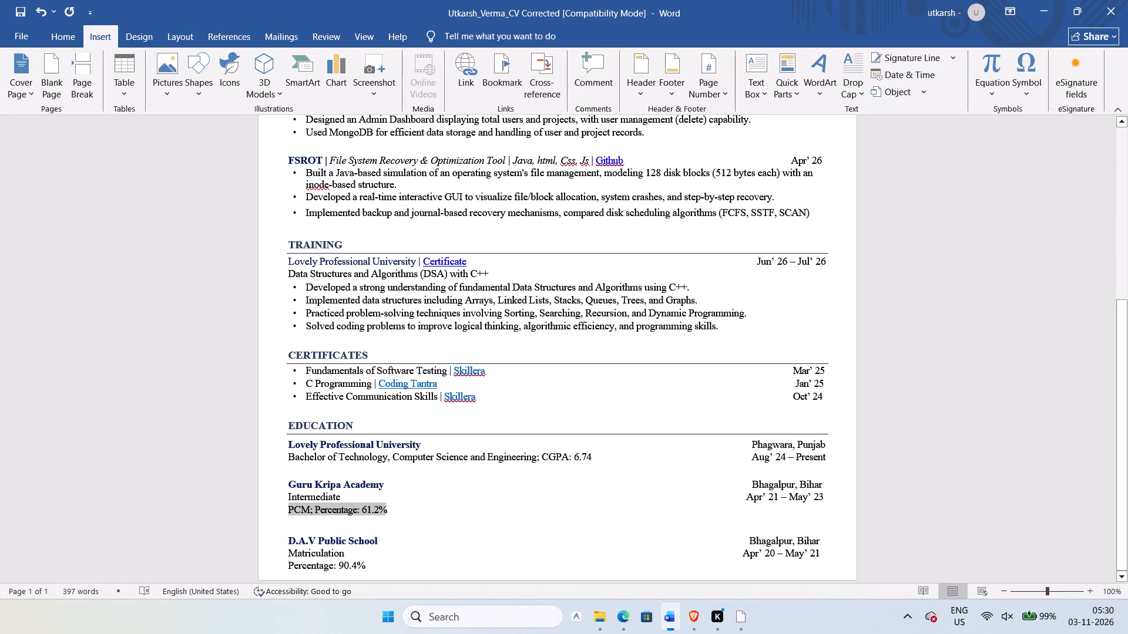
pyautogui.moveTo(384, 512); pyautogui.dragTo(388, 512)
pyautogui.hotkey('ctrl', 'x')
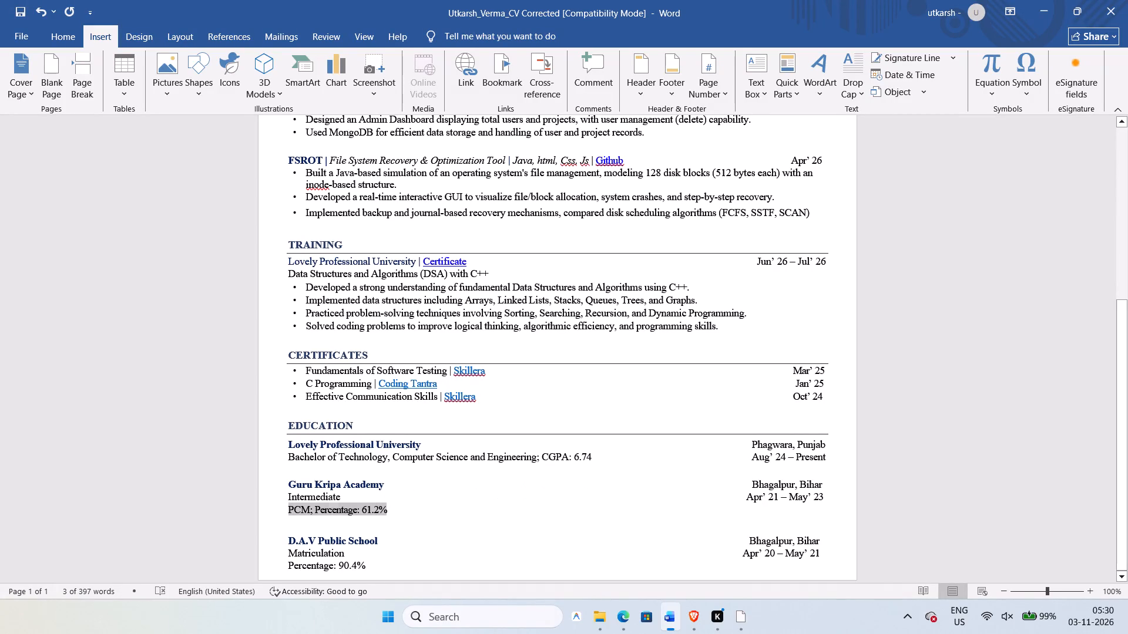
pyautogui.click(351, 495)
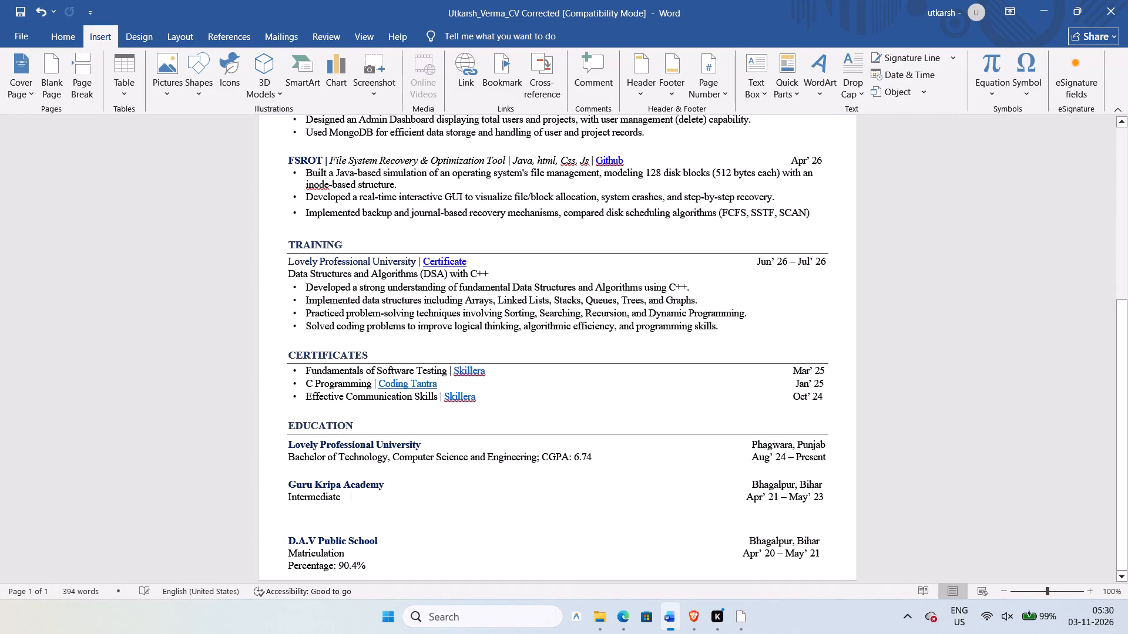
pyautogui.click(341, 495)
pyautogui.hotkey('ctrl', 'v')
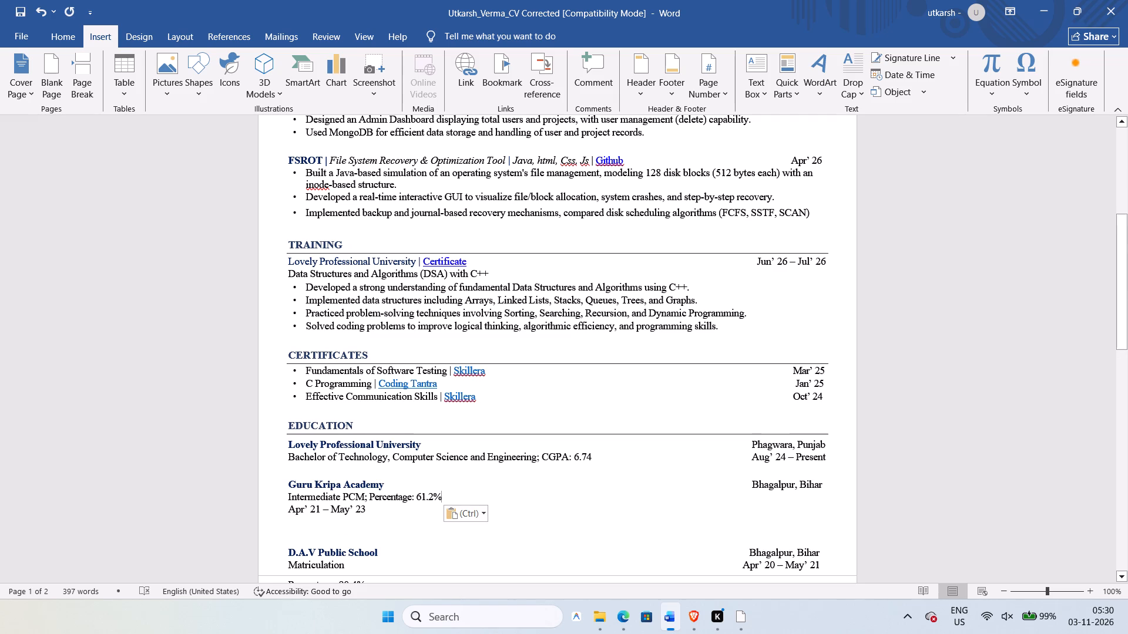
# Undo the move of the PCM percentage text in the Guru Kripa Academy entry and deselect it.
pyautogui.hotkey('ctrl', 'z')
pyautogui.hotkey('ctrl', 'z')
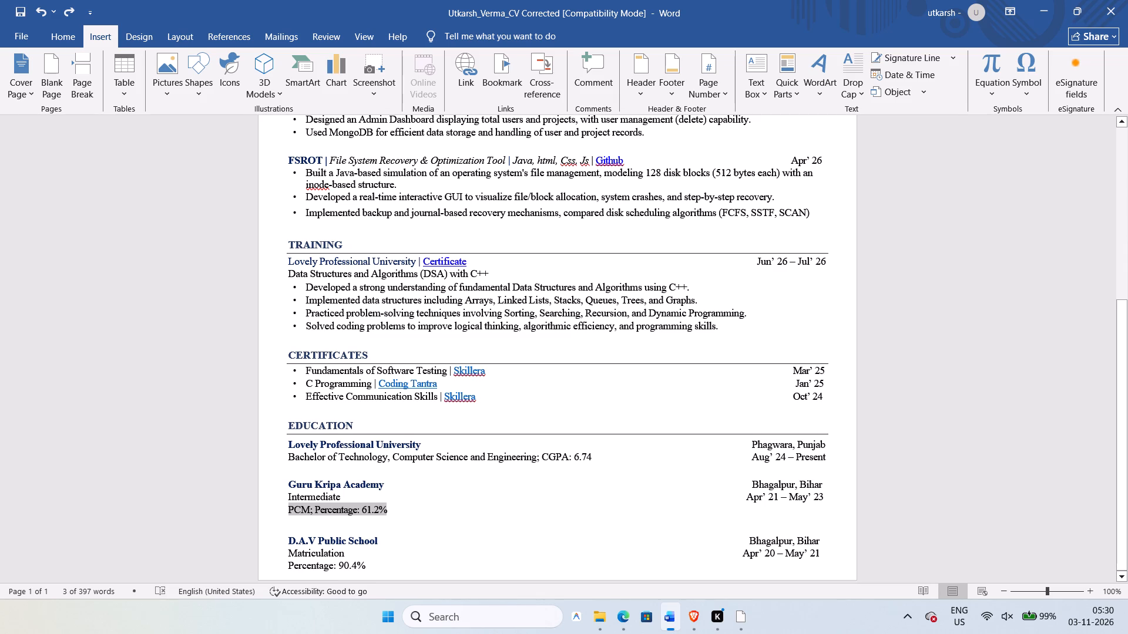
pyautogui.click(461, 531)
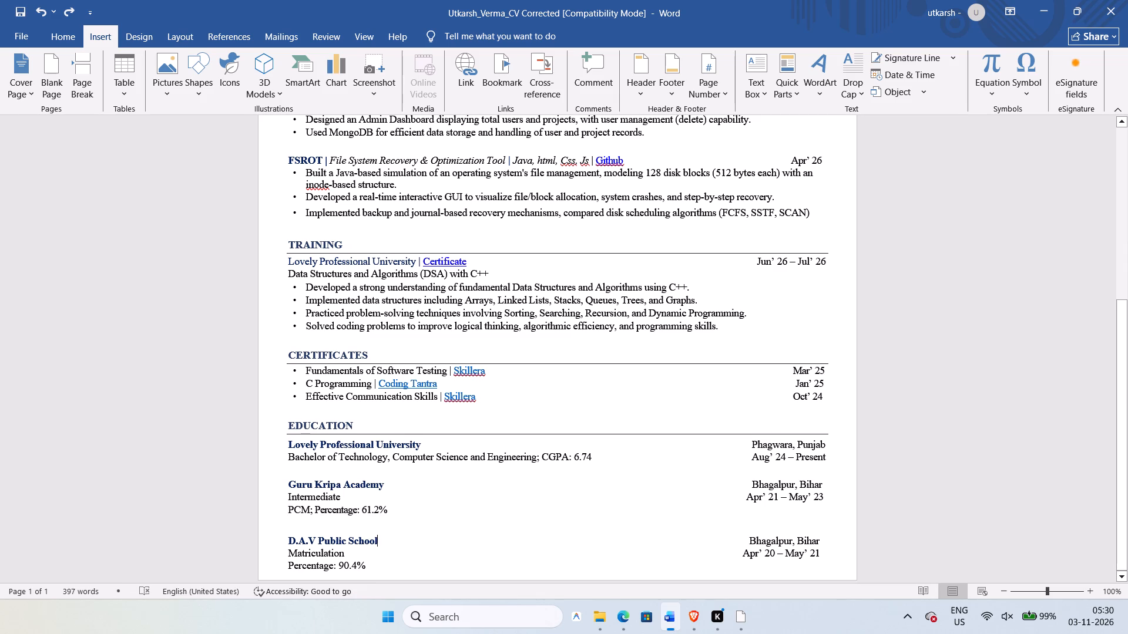
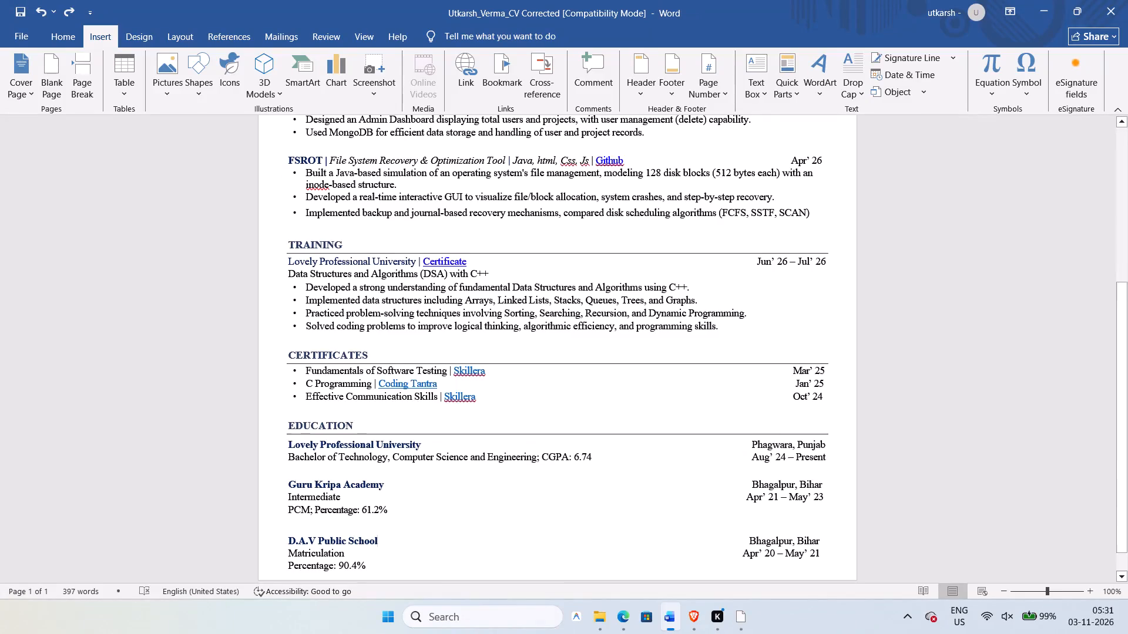
# Save the CV document.
pyautogui.scroll(1, 404, 432)
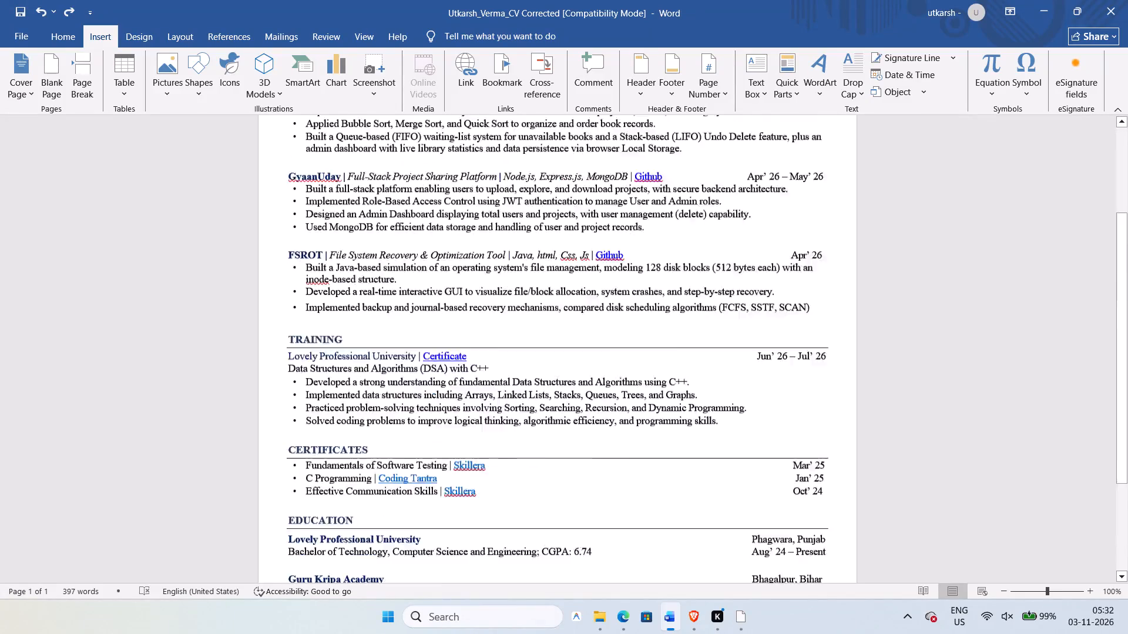
pyautogui.scroll(2, 404, 432)
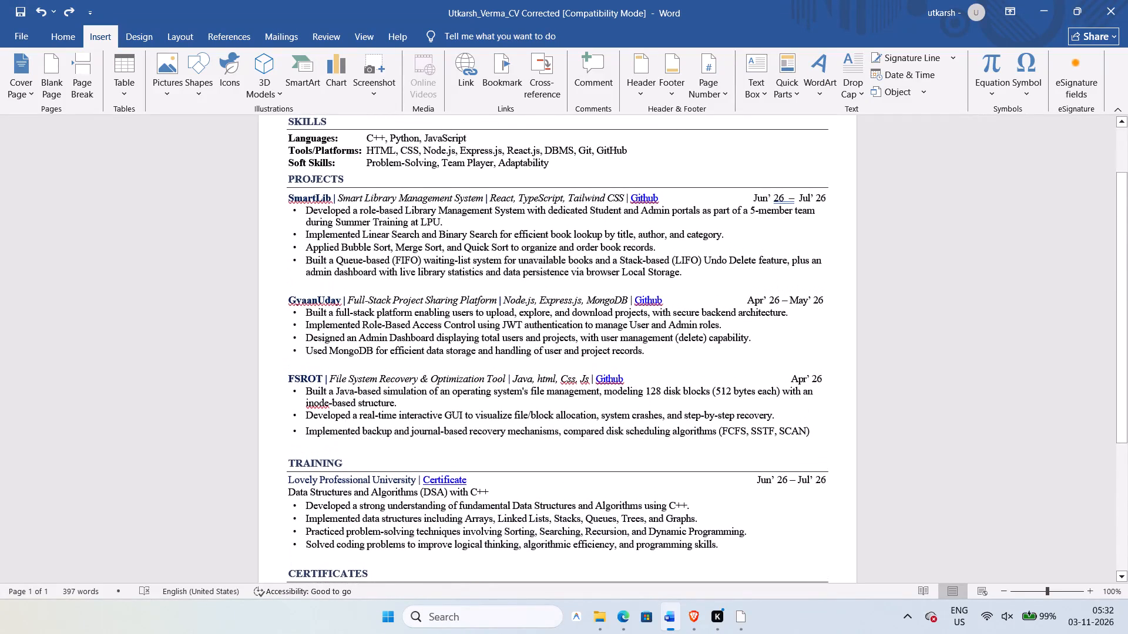
pyautogui.scroll(1, 404, 432)
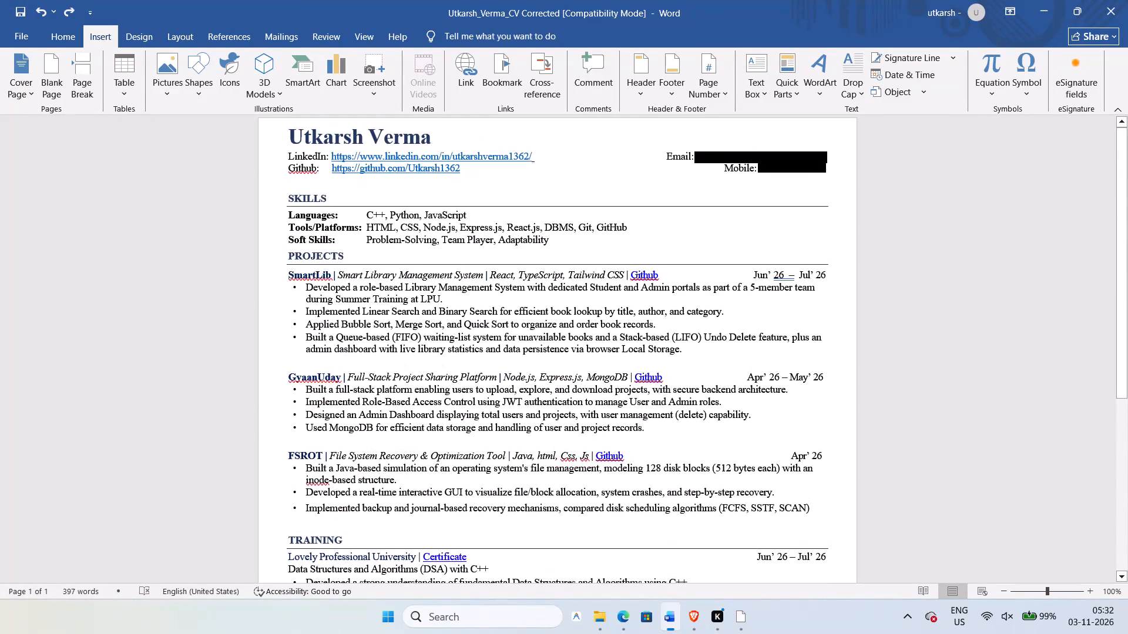
pyautogui.hotkey('ctrl', 's')
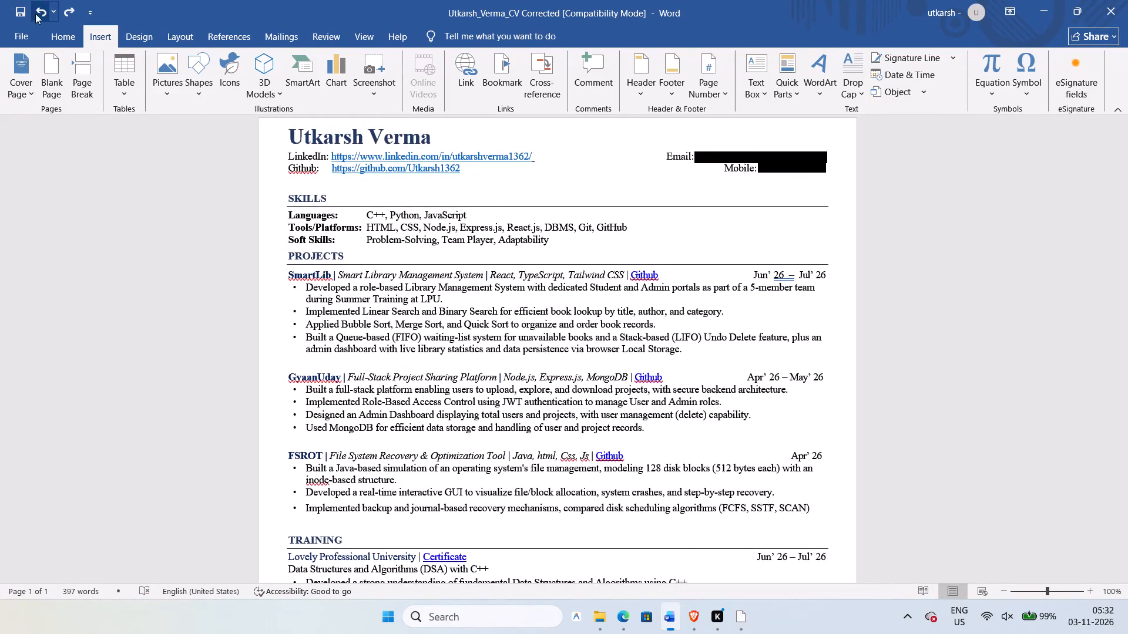
# Start a PDF export of the CV, naming the file with the owner's name, "CV" and the ID number, separated by underscores.
pyautogui.click(28, 30)
pyautogui.click(70, 348)
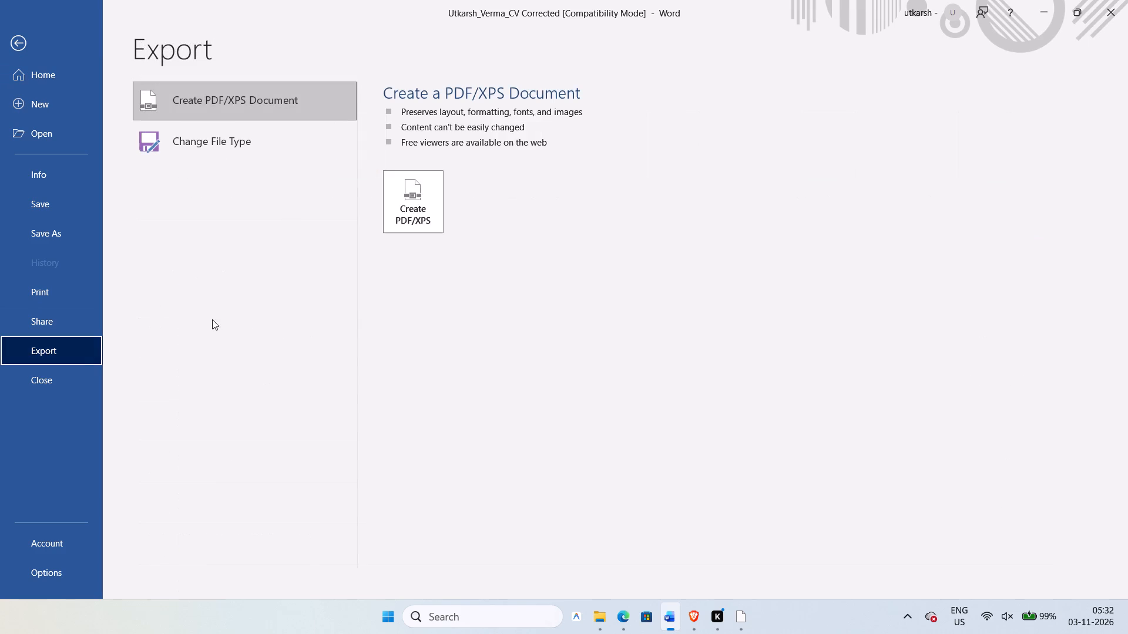
pyautogui.click(415, 217)
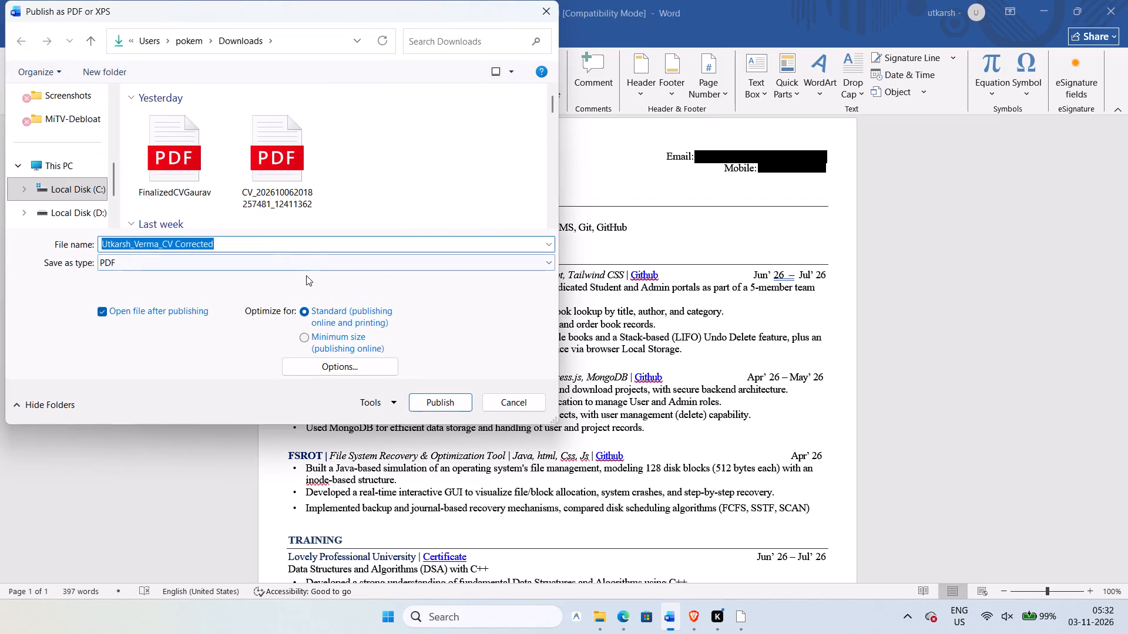
pyautogui.click(235, 237)
pyautogui.tripleClick(225, 244)
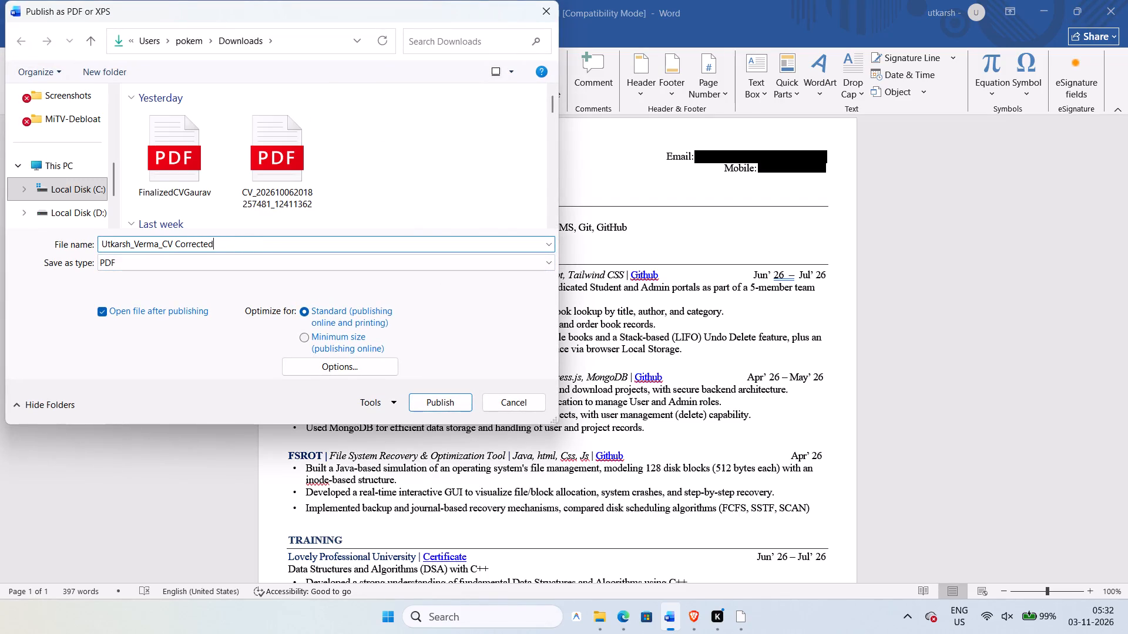
pyautogui.click(210, 244)
pyautogui.click(216, 243)
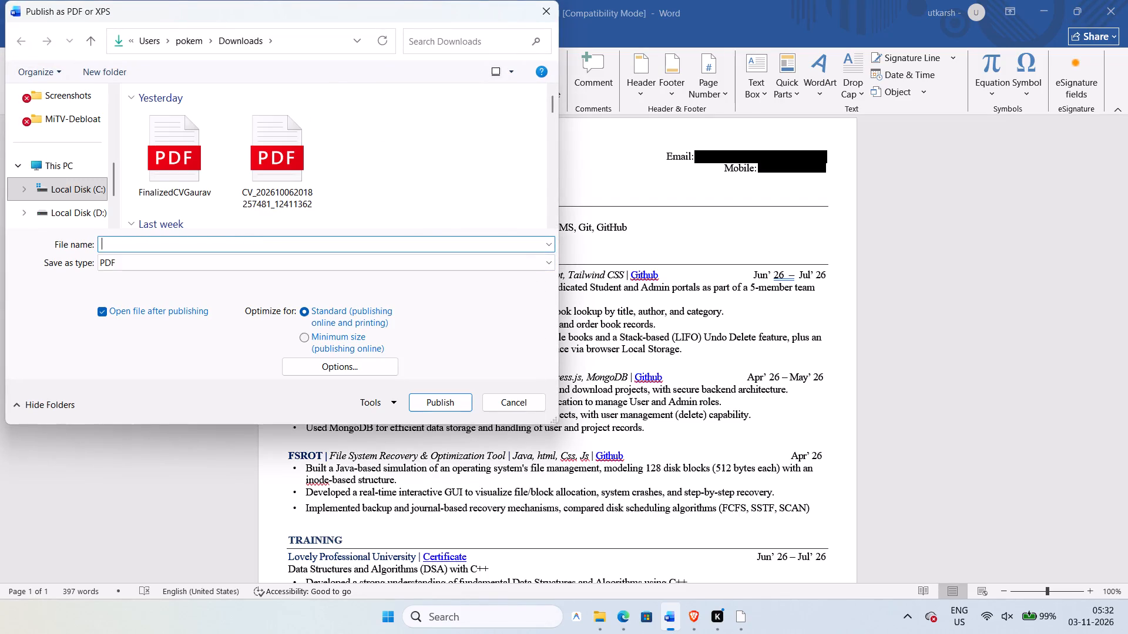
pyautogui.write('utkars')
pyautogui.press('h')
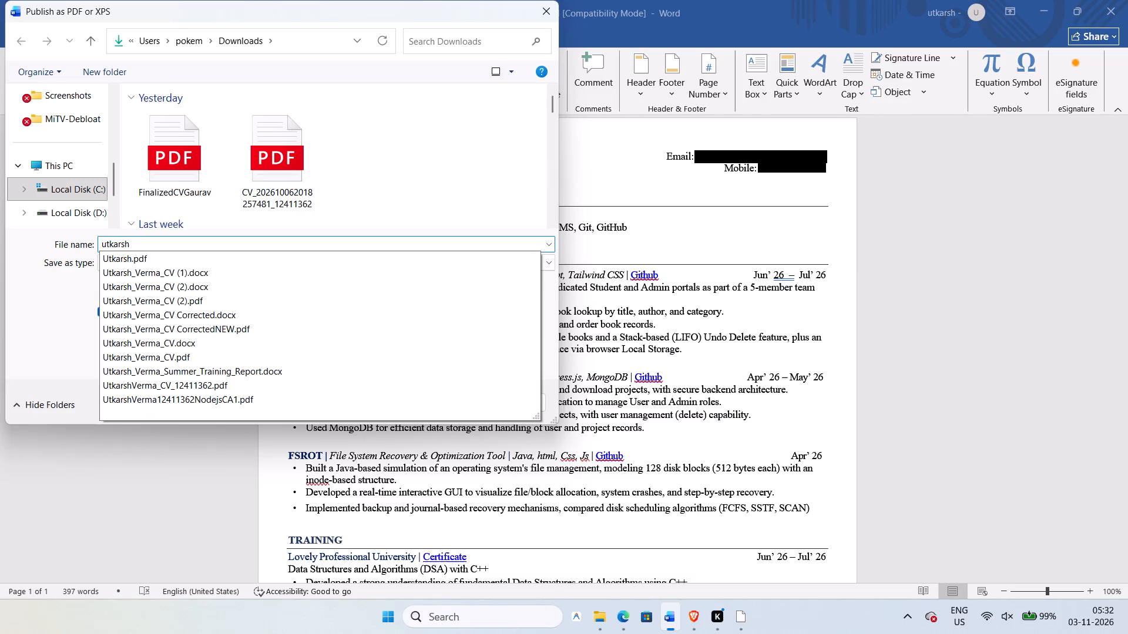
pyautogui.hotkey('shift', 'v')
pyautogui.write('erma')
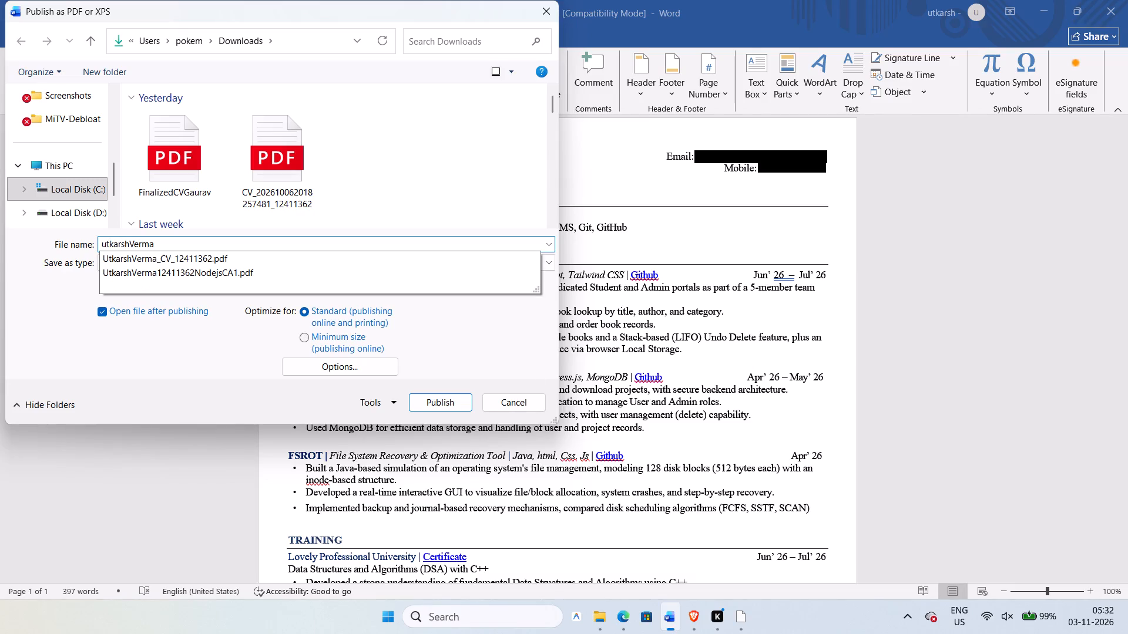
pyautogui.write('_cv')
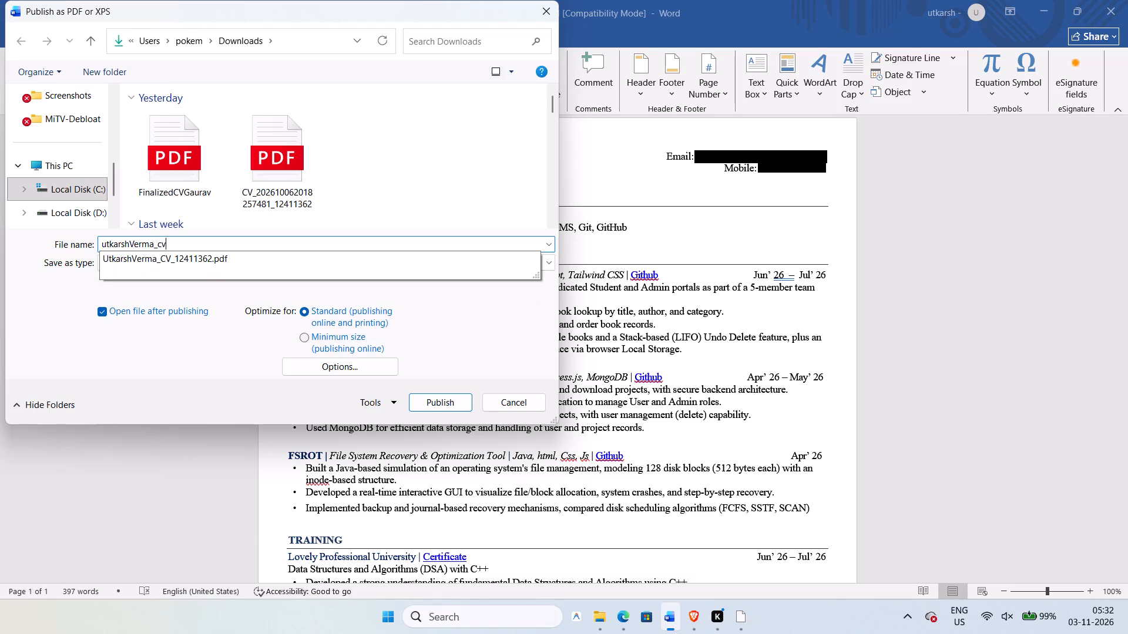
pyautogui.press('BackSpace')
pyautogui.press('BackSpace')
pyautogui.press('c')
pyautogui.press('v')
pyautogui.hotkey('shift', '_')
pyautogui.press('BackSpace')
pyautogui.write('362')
pyautogui.click(222, 260)
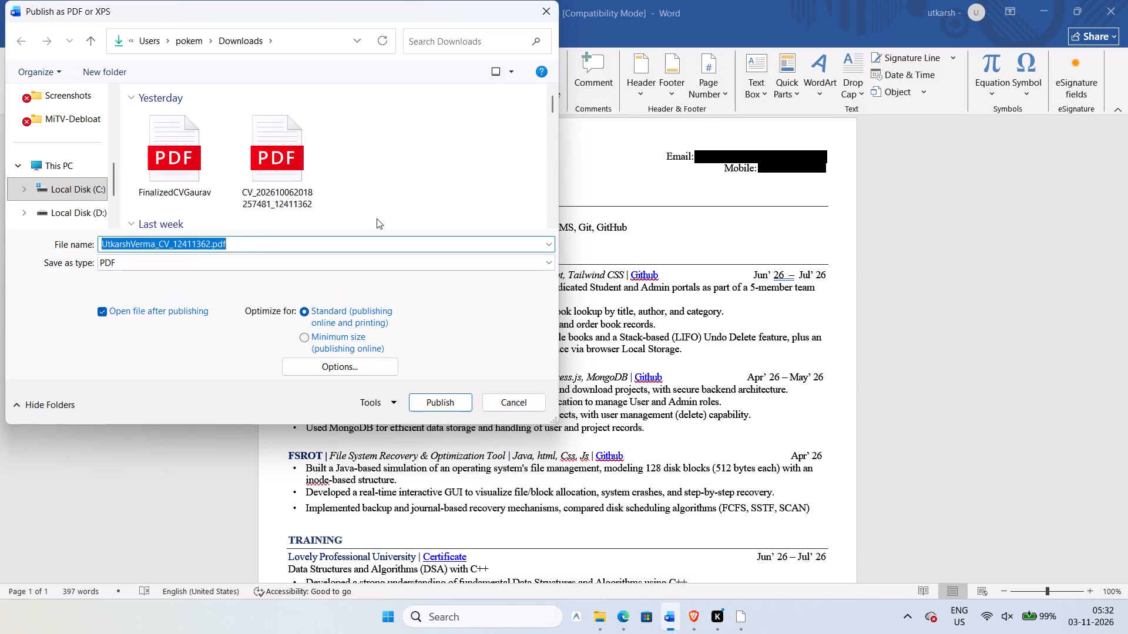
# Set Desktop as the export destination and publish the CV as a PDF under the chosen file name.
pyautogui.scroll(2, 103, 170)
pyautogui.click(56, 200)
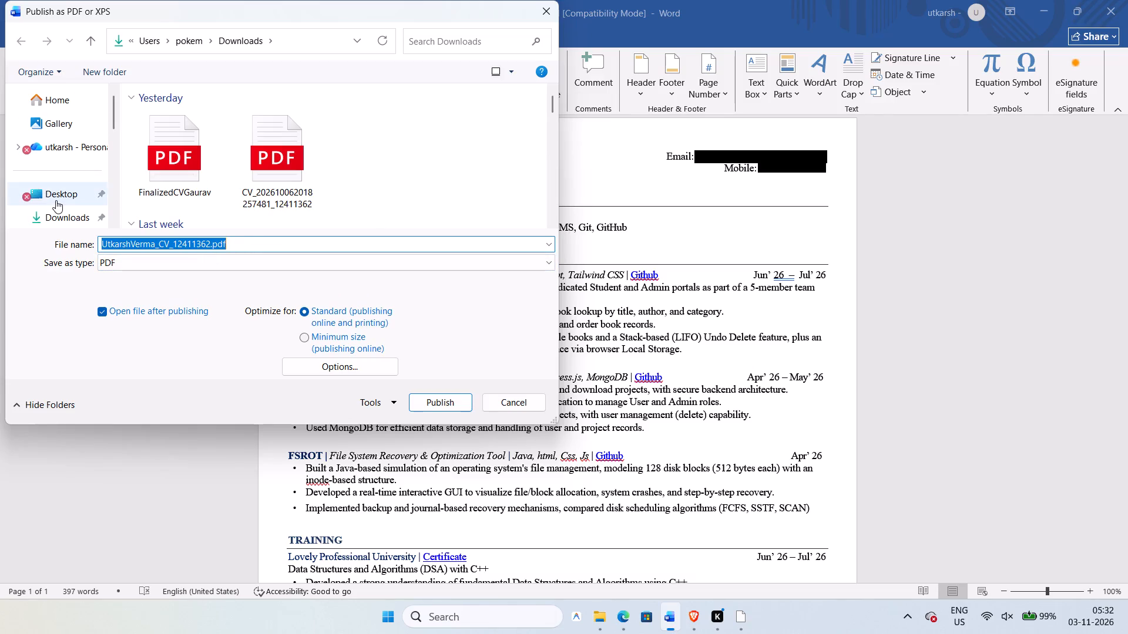
pyautogui.scroll(-2, 203, 149)
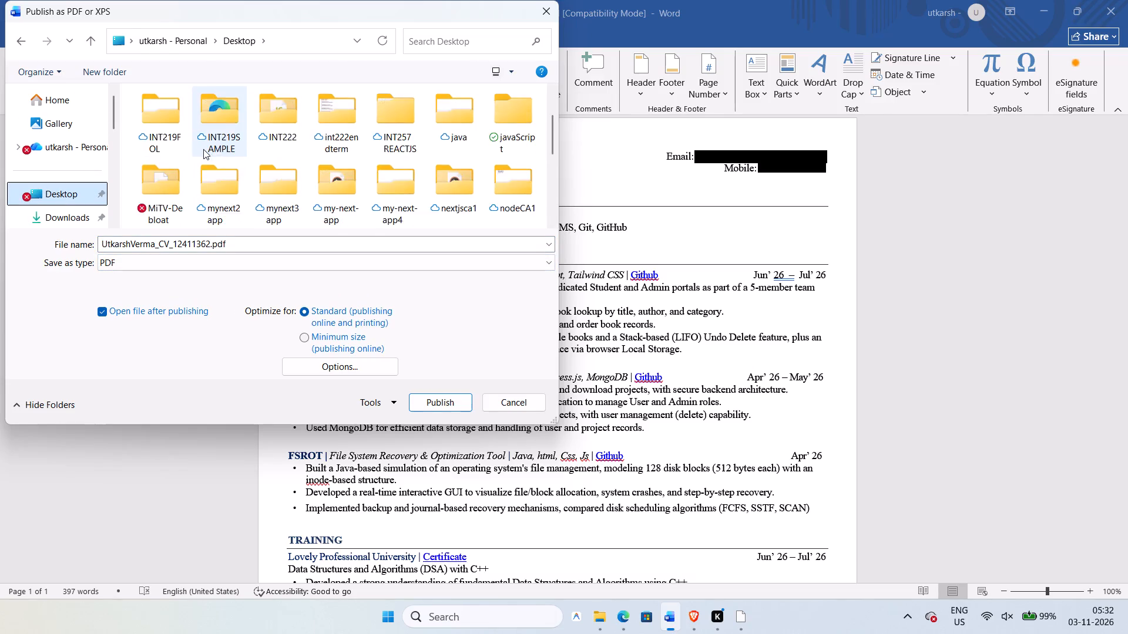
pyautogui.scroll(-7, 203, 149)
pyautogui.click(477, 174)
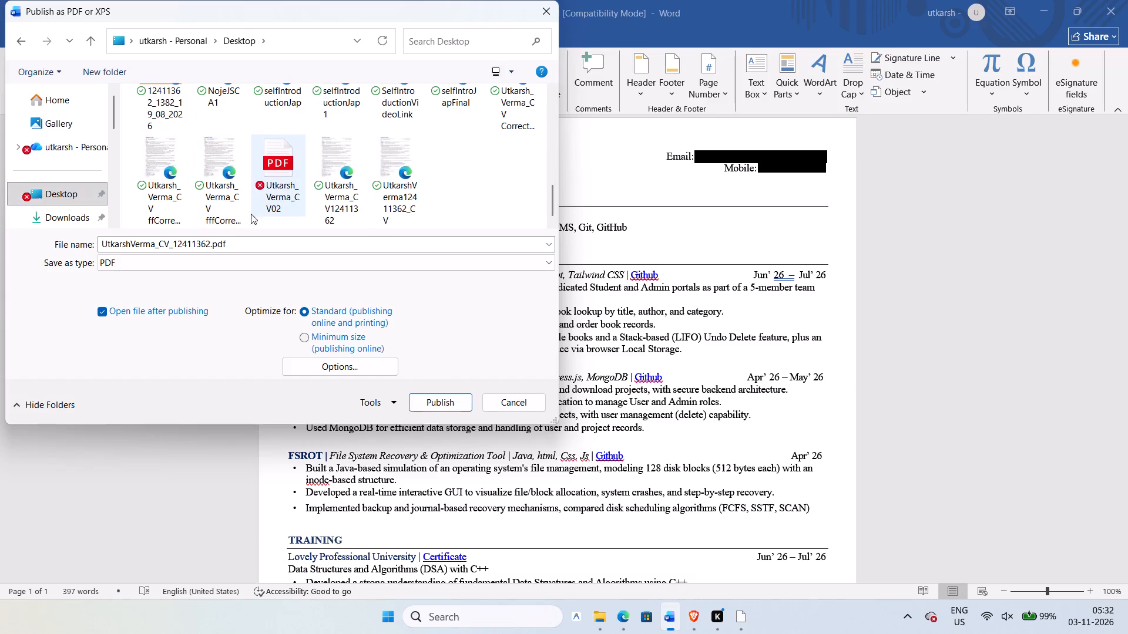
pyautogui.click(239, 244)
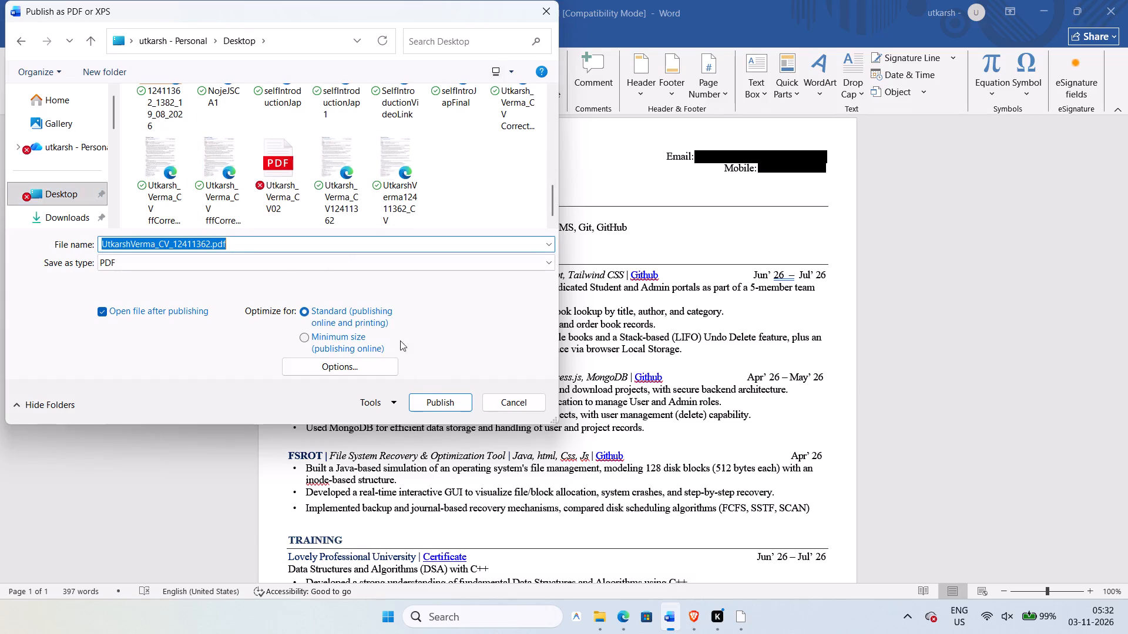
pyautogui.click(211, 247)
pyautogui.click(130, 243)
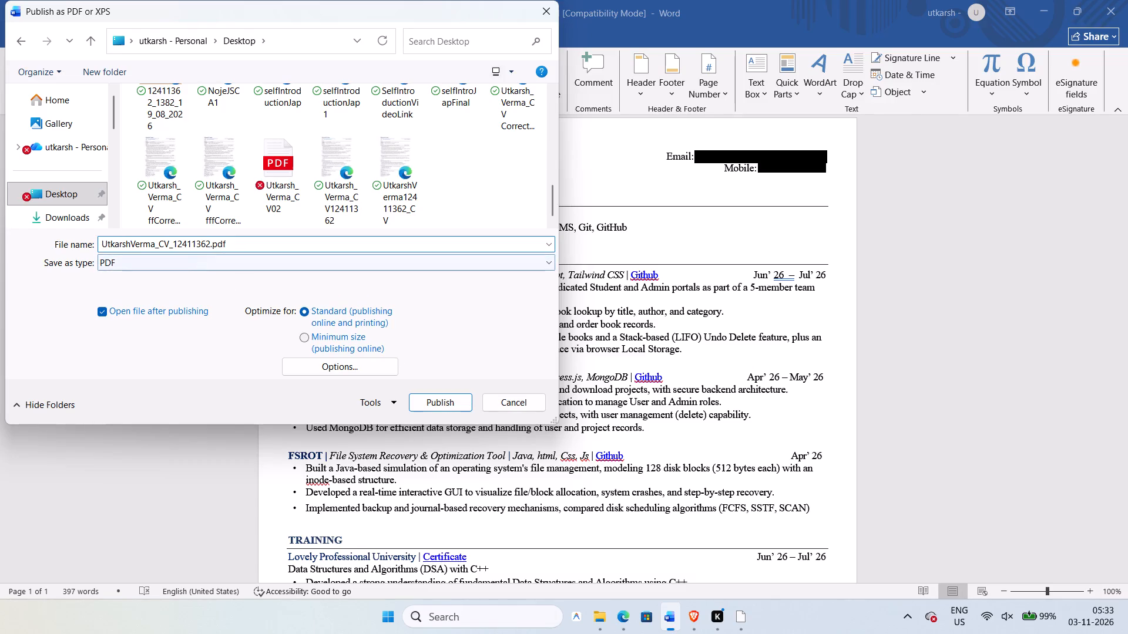
pyautogui.click(449, 407)
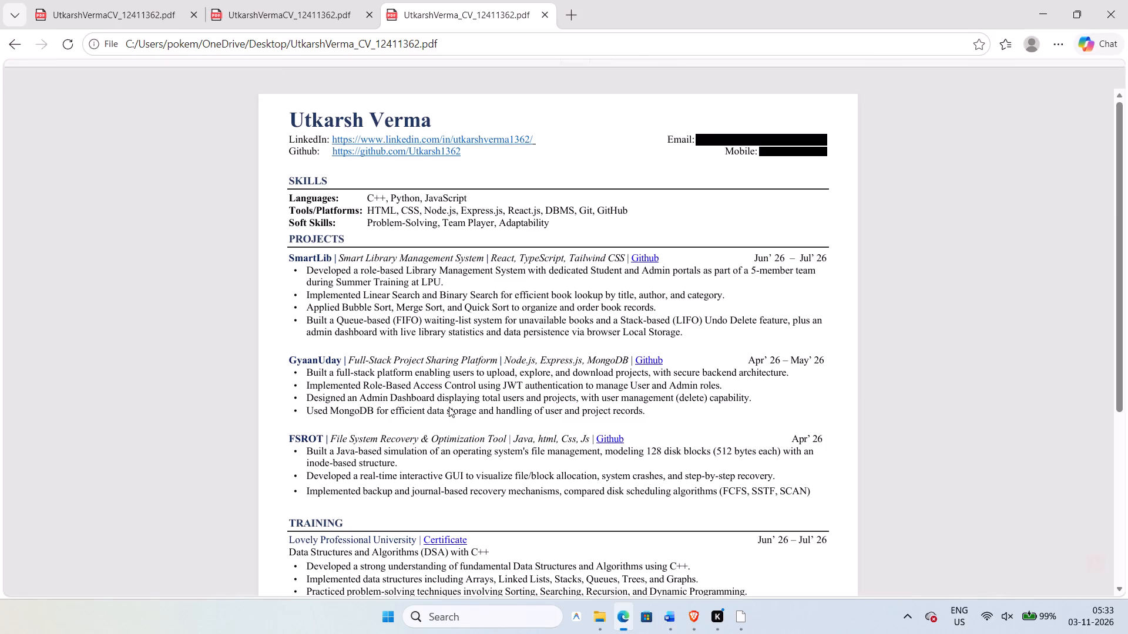
# Refresh the desktop and move the newly exported CV PDF from the first icon column to the last column, below the other CV files.
pyautogui.rightClick(555, 104)
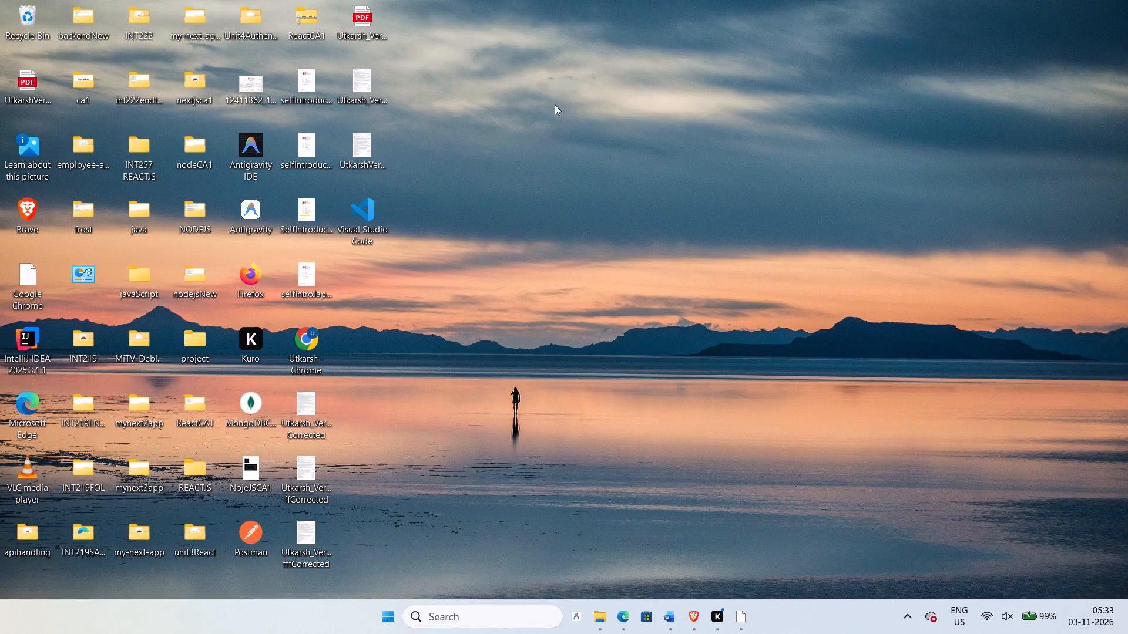
pyautogui.click(606, 176)
pyautogui.click(381, 37)
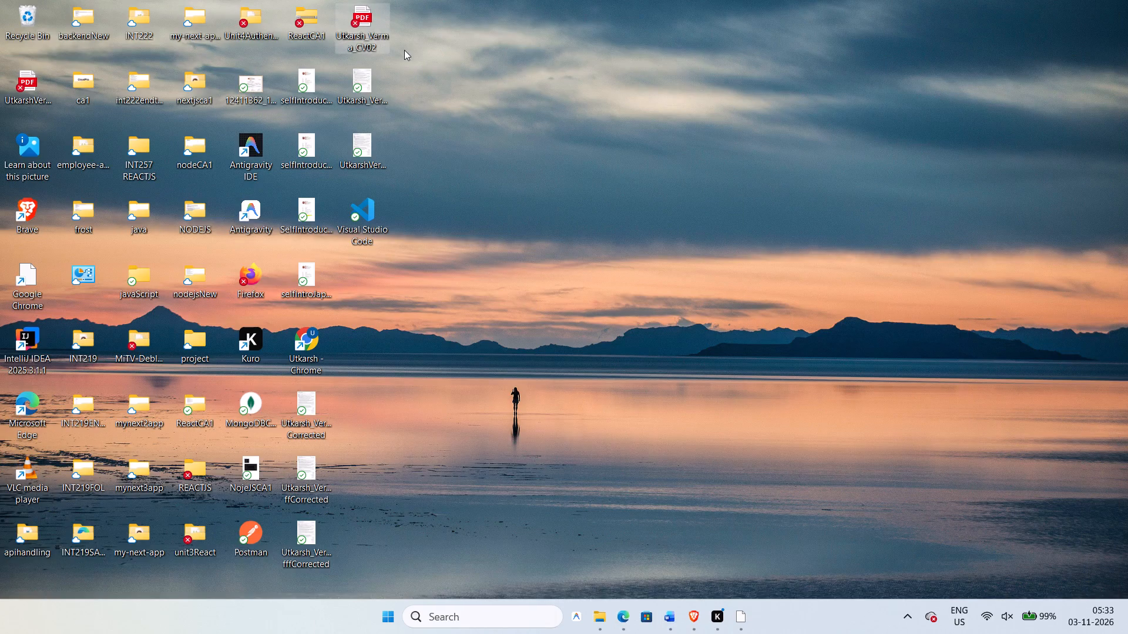
pyautogui.click(509, 203)
pyautogui.rightClick(509, 203)
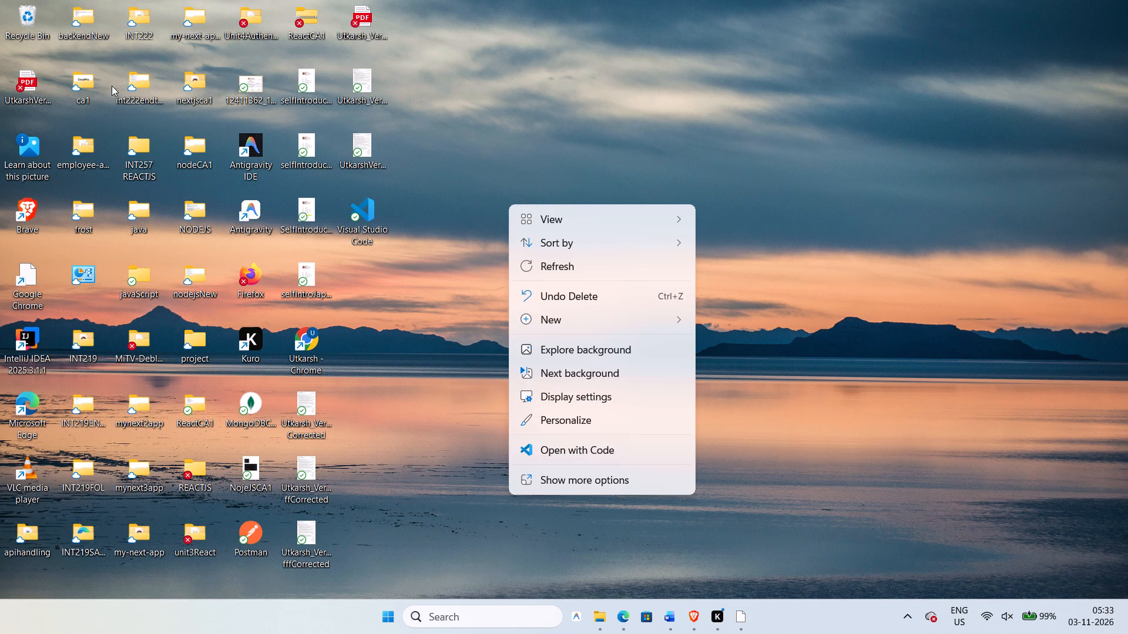
pyautogui.moveTo(32, 90); pyautogui.dragTo(607, 183)
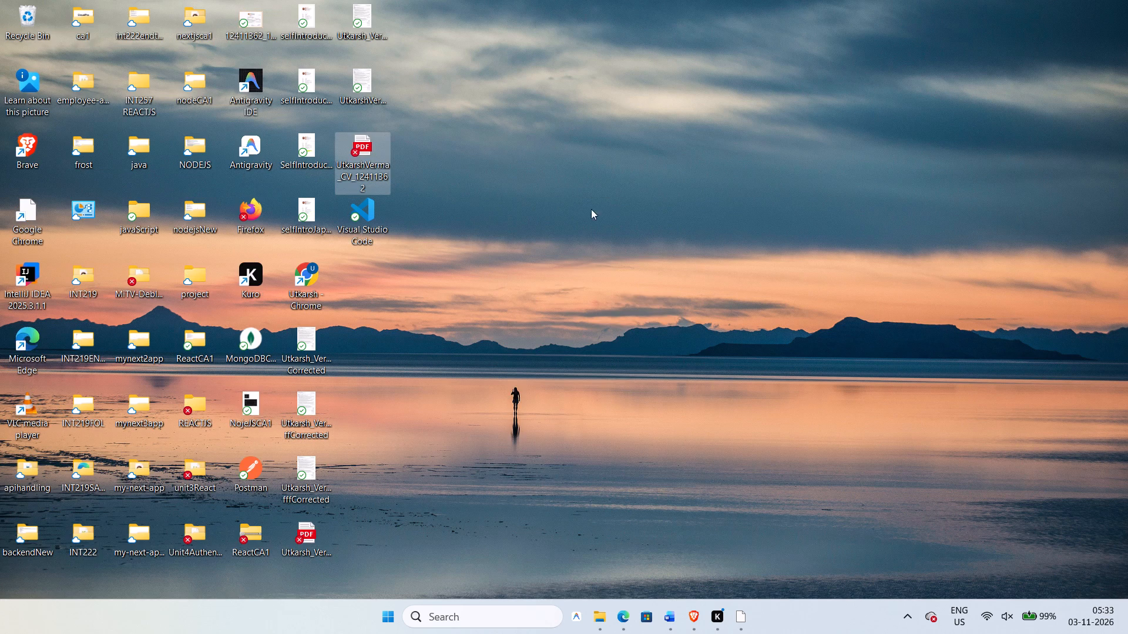
pyautogui.click(373, 168)
pyautogui.click(540, 222)
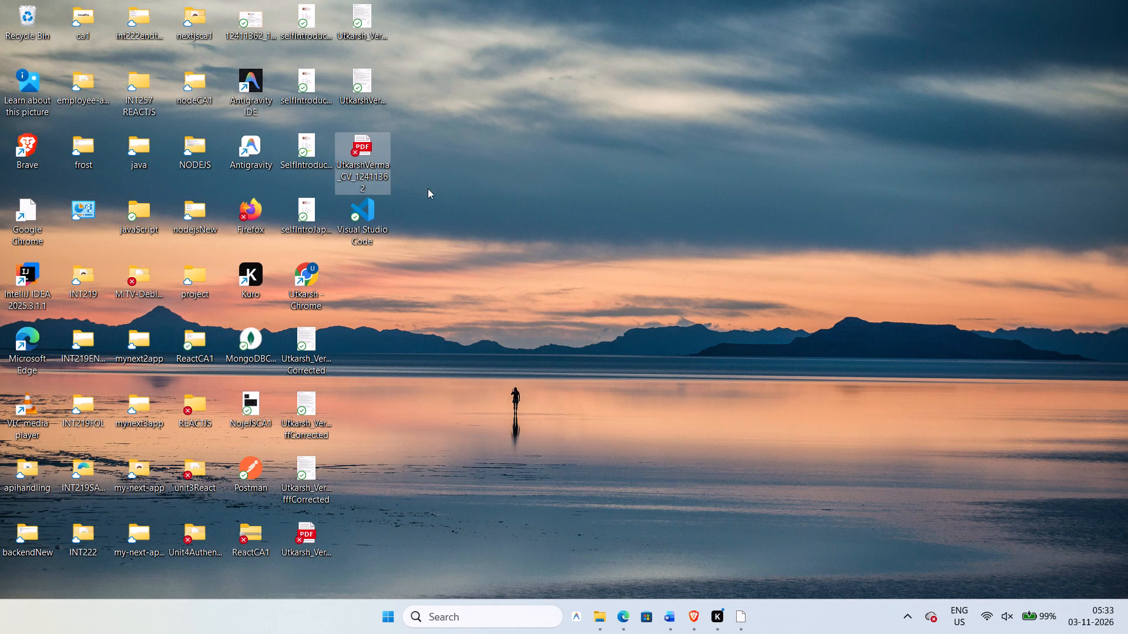
# Open the newly exported CV PDF from the desktop and review its layout and content from the projects through education and the header.
pyautogui.doubleClick(368, 152)
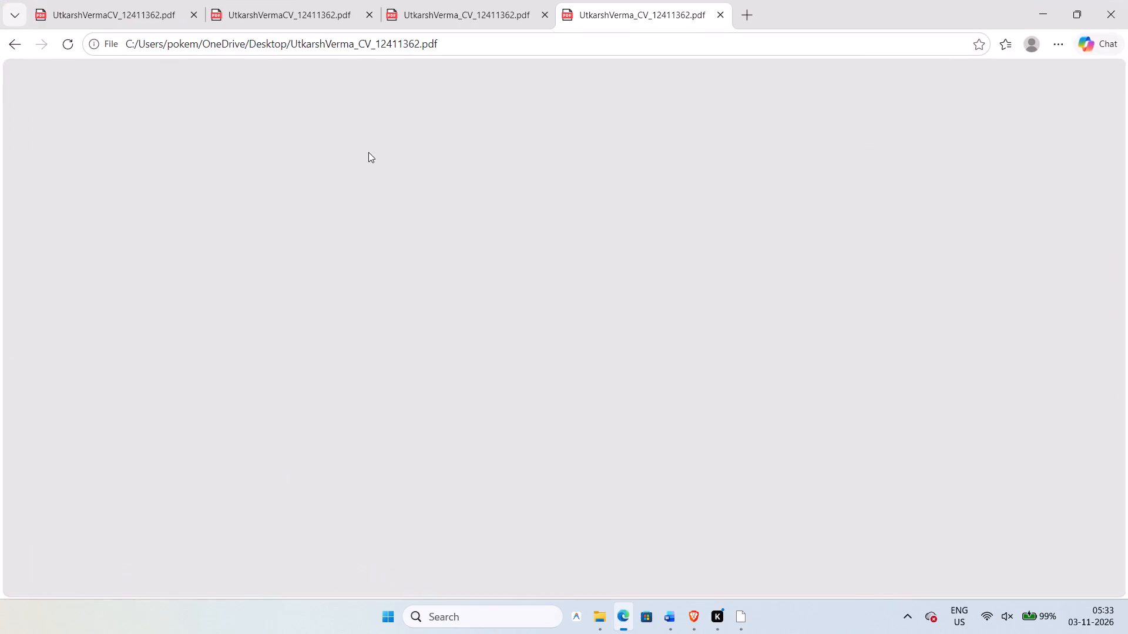
pyautogui.scroll(-3, 697, 359)
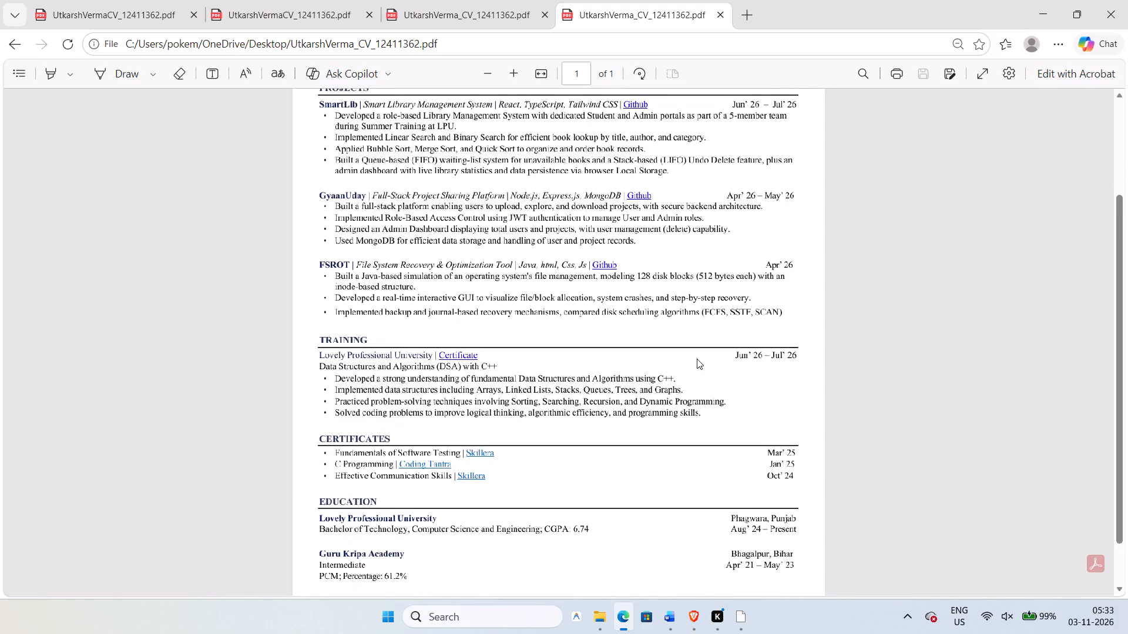
pyautogui.scroll(-1, 697, 359)
pyautogui.scroll(2, 697, 359)
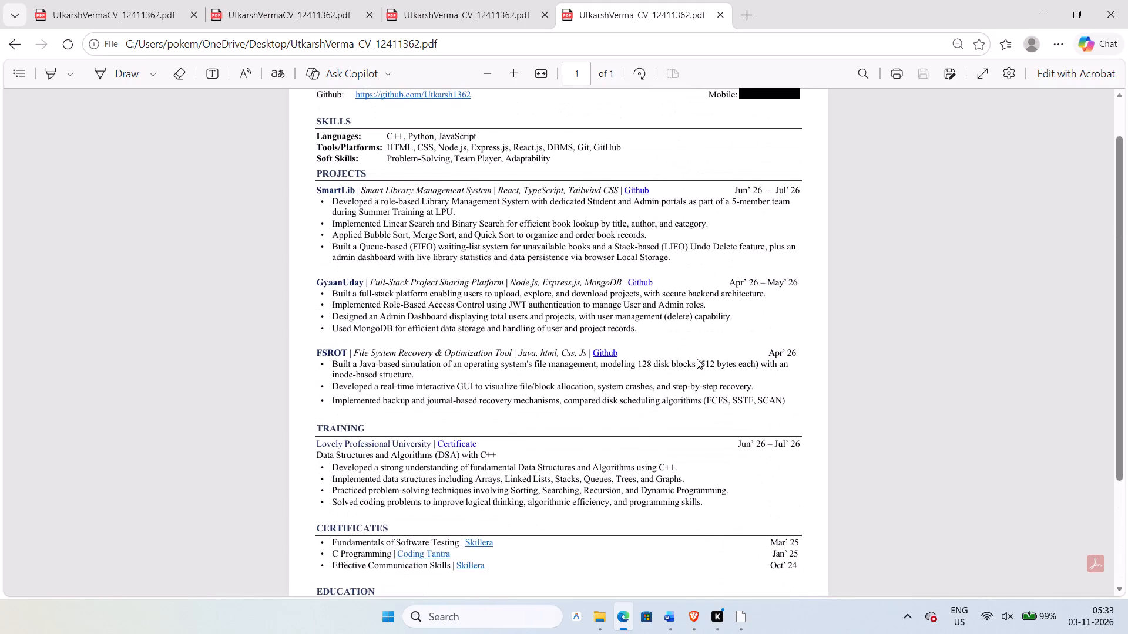
pyautogui.scroll(1, 697, 359)
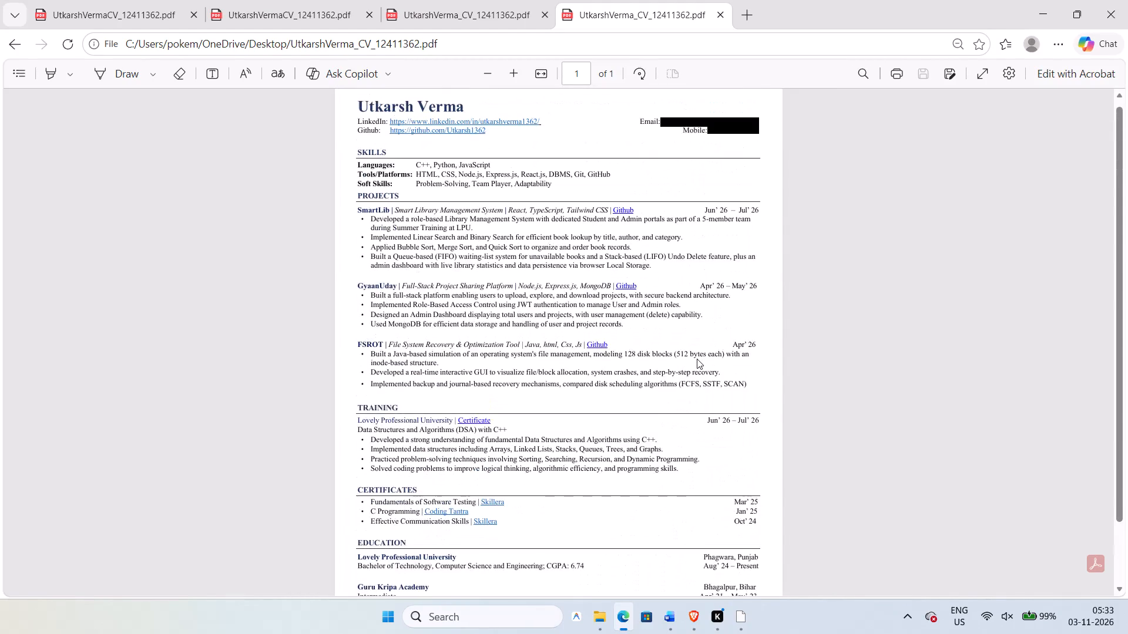
pyautogui.scroll(1, 697, 359)
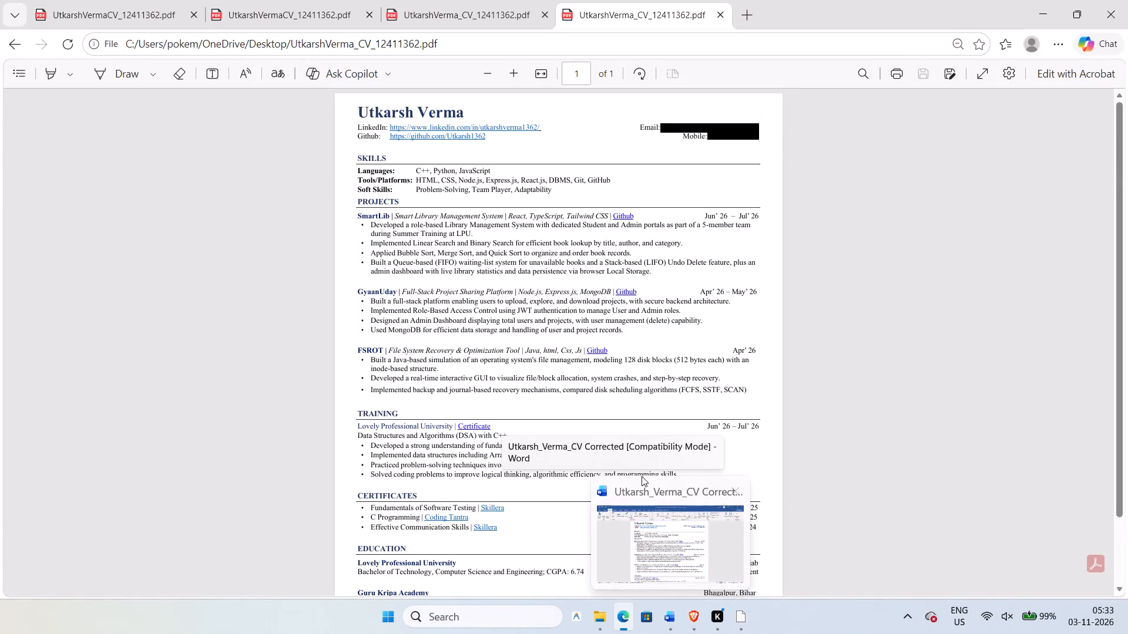
# Switch to the Brave browser window.
pyautogui.click(697, 605)
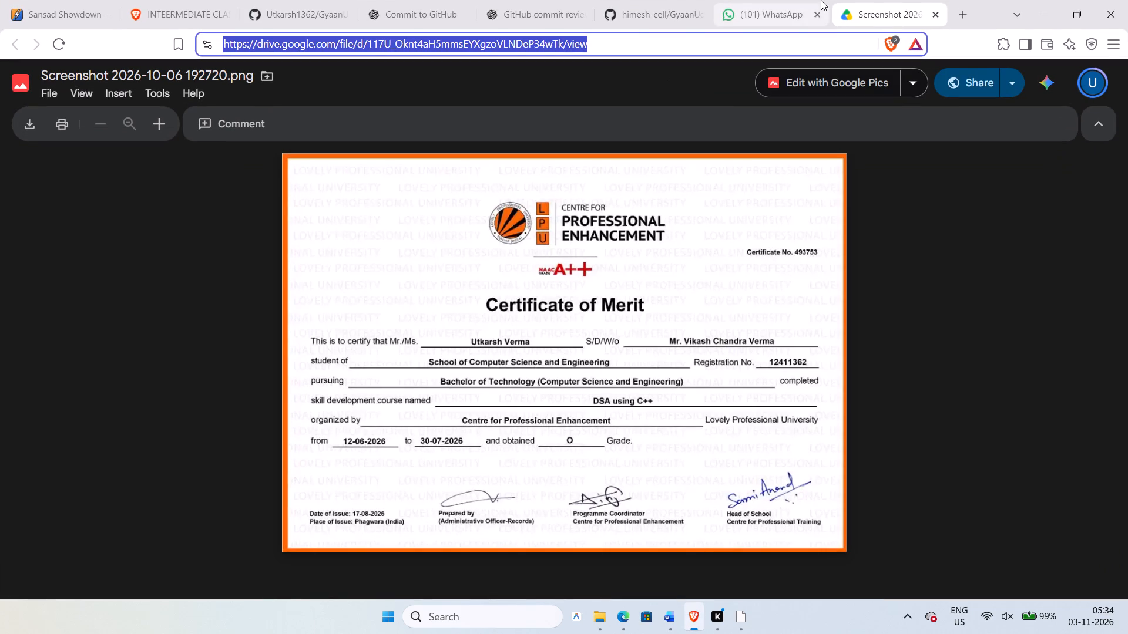